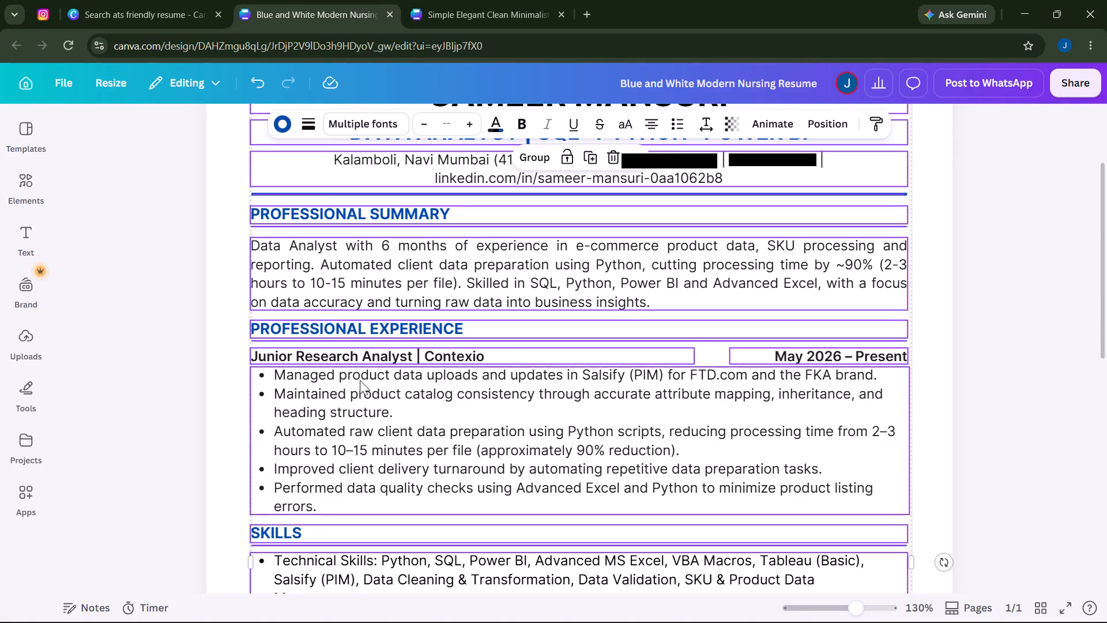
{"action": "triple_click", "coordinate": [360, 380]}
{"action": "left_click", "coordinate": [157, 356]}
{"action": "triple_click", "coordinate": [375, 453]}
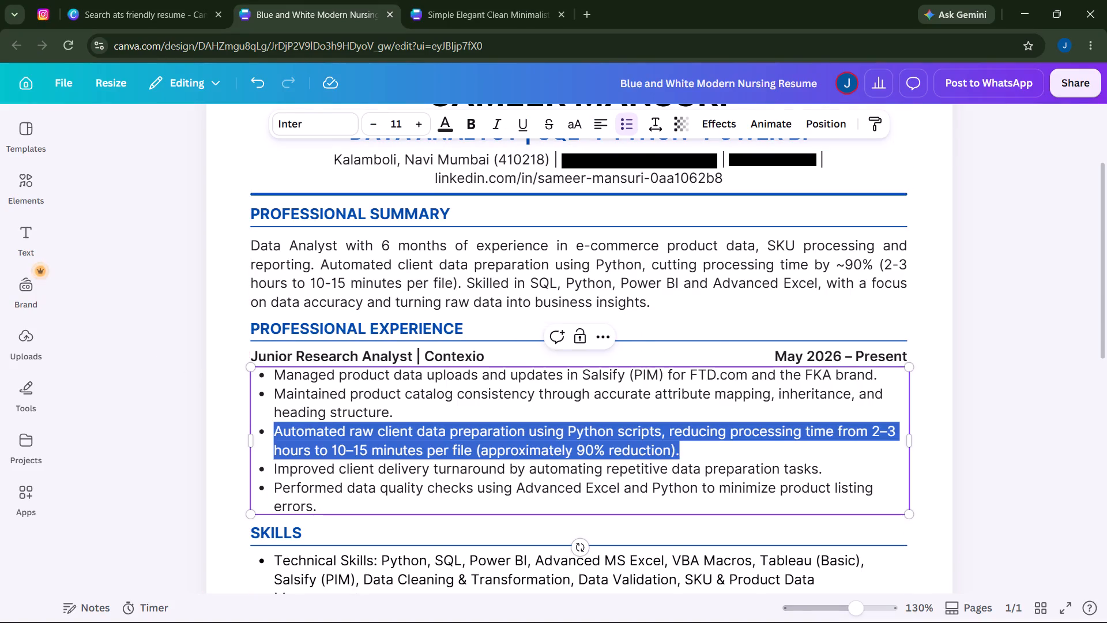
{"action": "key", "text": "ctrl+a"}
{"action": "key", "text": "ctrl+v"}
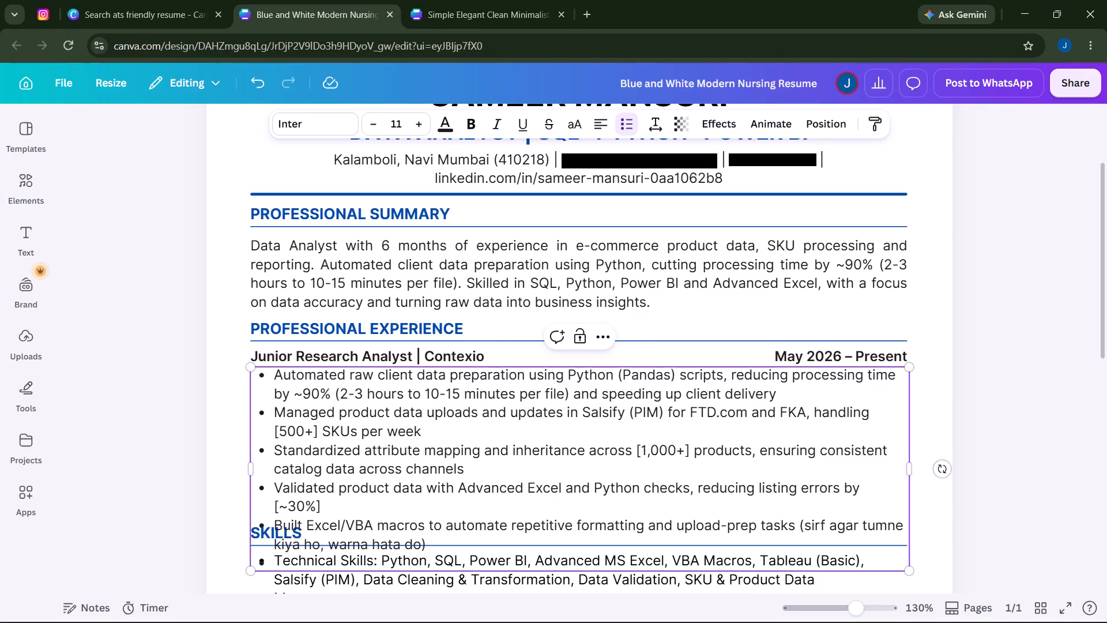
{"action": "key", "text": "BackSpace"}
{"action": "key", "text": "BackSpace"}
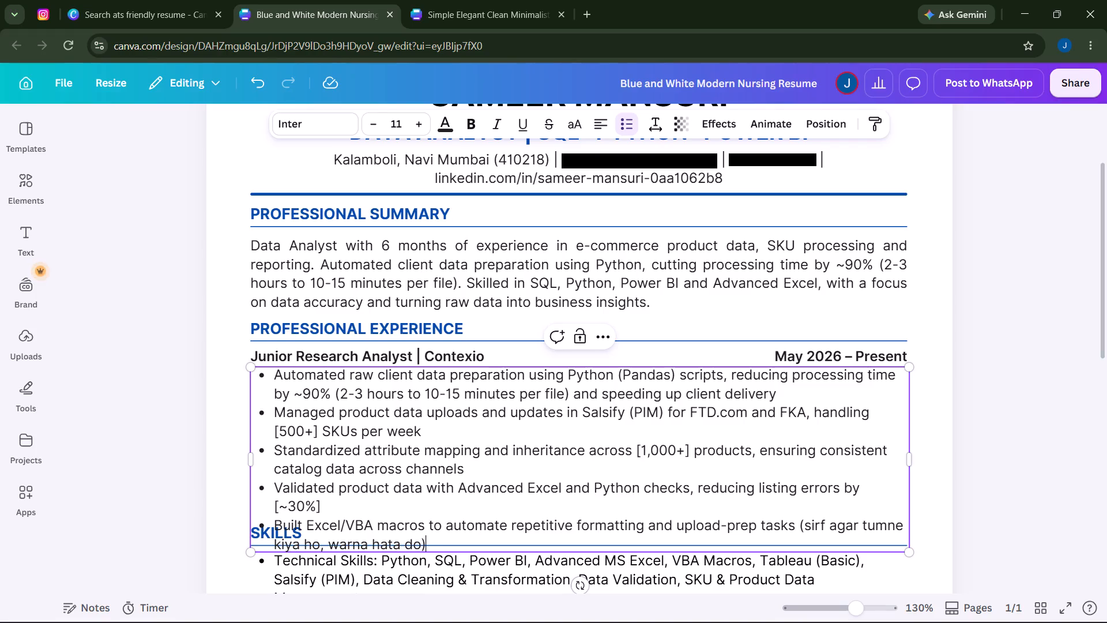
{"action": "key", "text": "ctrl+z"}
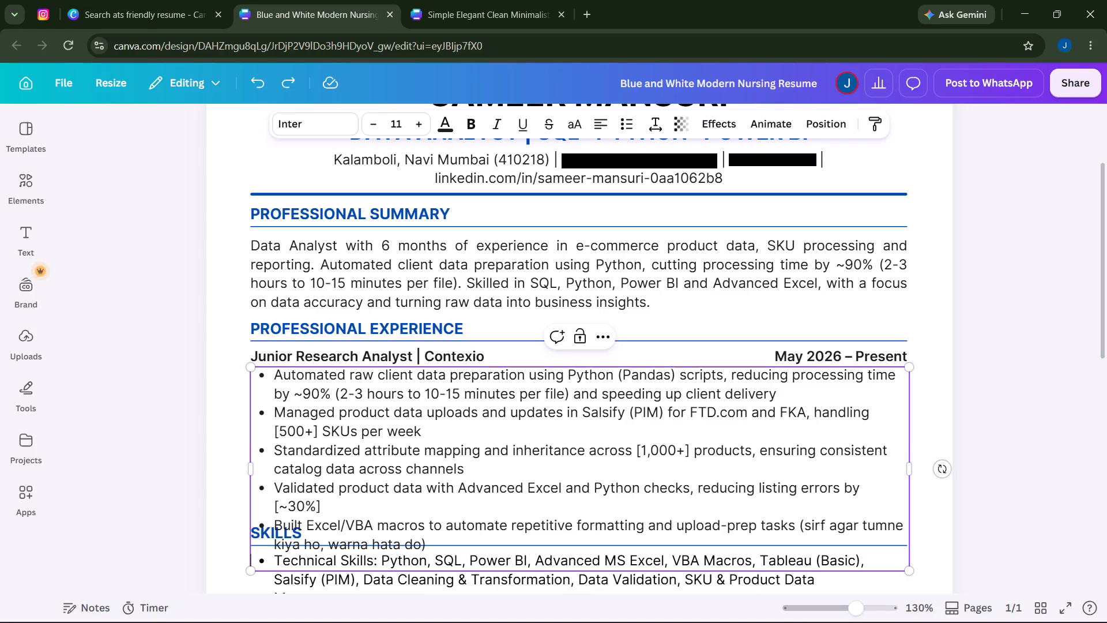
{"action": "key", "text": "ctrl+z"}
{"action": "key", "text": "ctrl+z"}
Move everything from the Skills heading through Certifications & Languages down together, leaving a gap below the Professional Experience bullets.
{"action": "scroll", "coordinate": [375, 453], "scroll_direction": "down", "scroll_amount": 3}
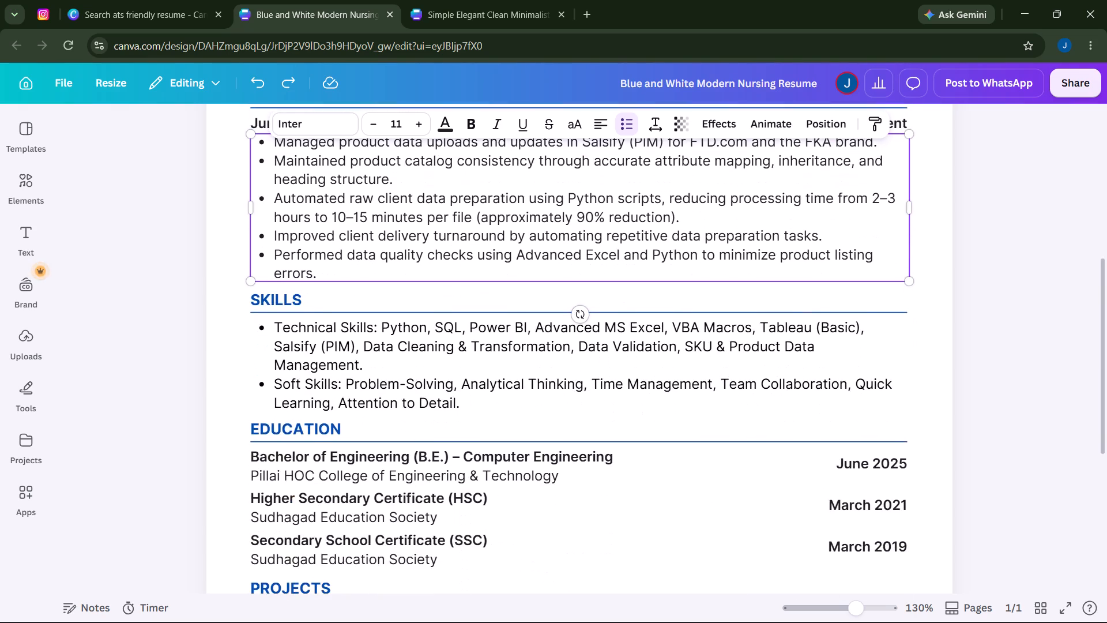
{"action": "scroll", "coordinate": [375, 453], "scroll_direction": "down", "scroll_amount": 3}
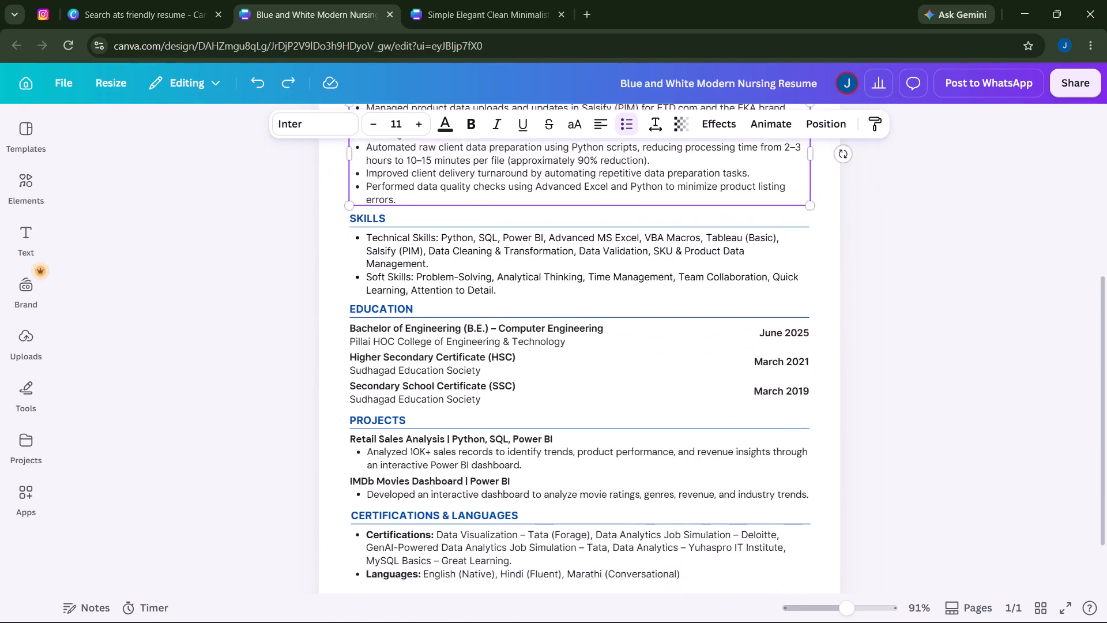
{"action": "scroll", "coordinate": [375, 453], "scroll_direction": "down", "scroll_amount": 1}
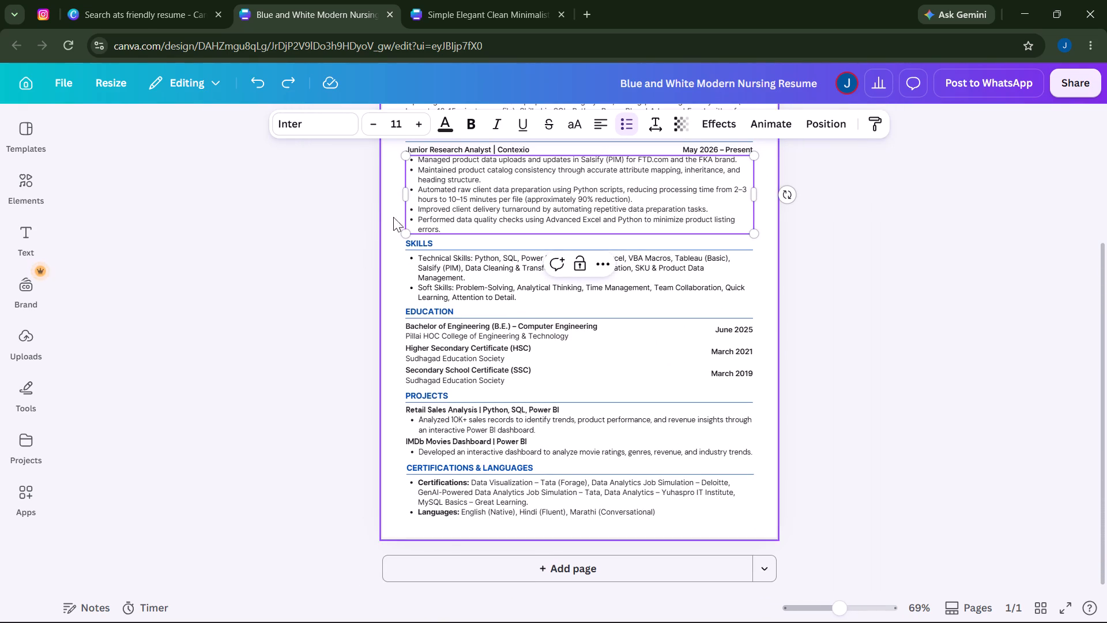
{"action": "left_click_drag", "start_coordinate": [401, 242], "coordinate": [424, 242]}
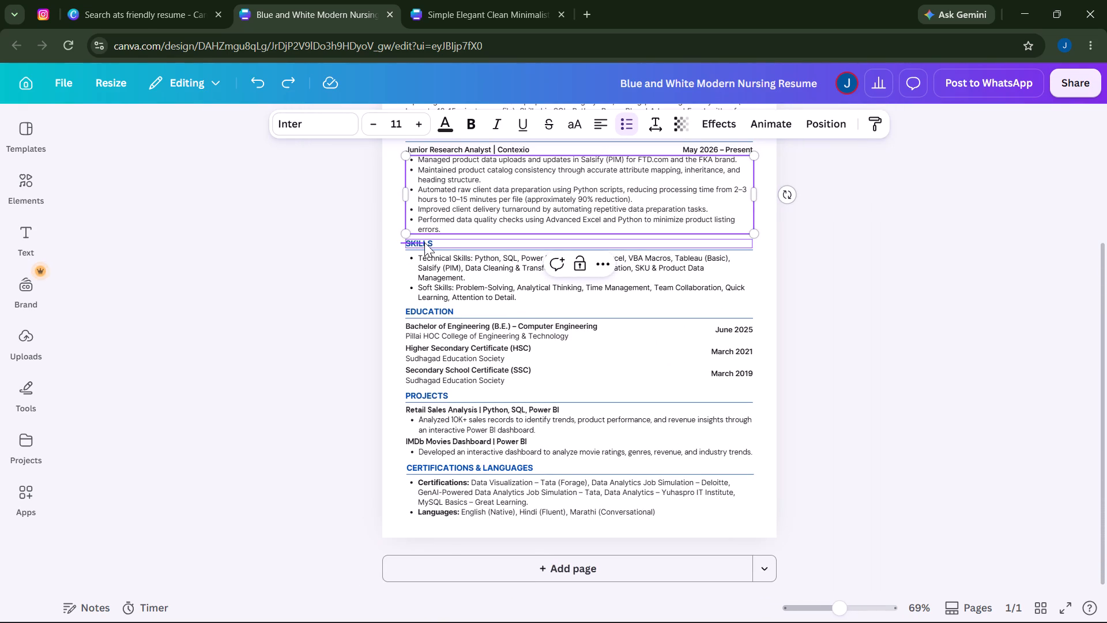
{"action": "left_click_drag", "start_coordinate": [424, 242], "coordinate": [751, 452]}
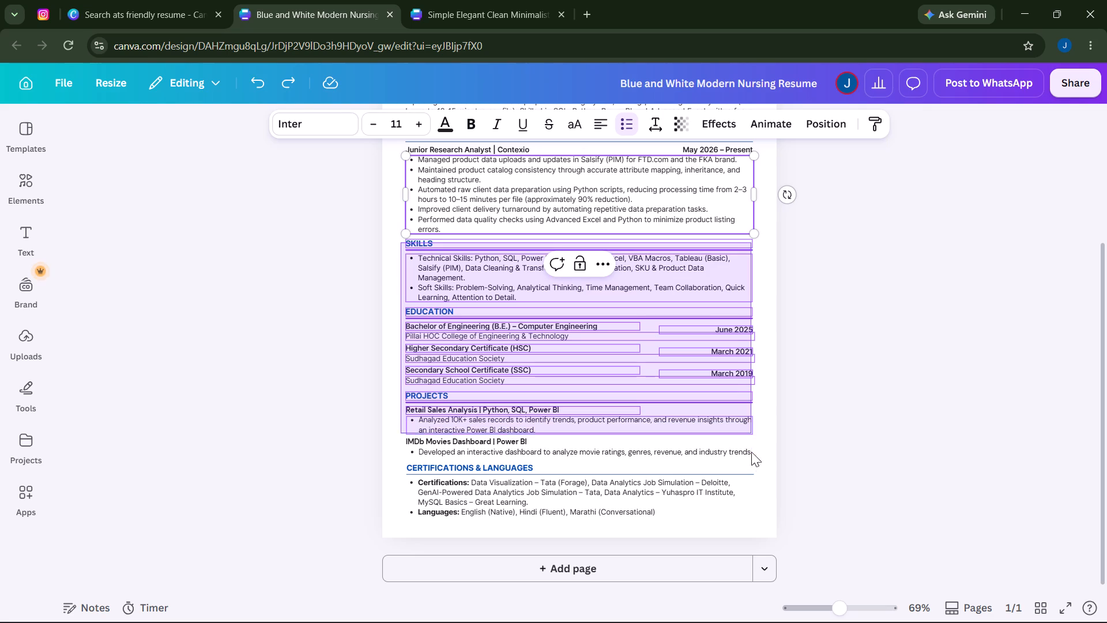
{"action": "left_click_drag", "start_coordinate": [751, 452], "coordinate": [744, 535]}
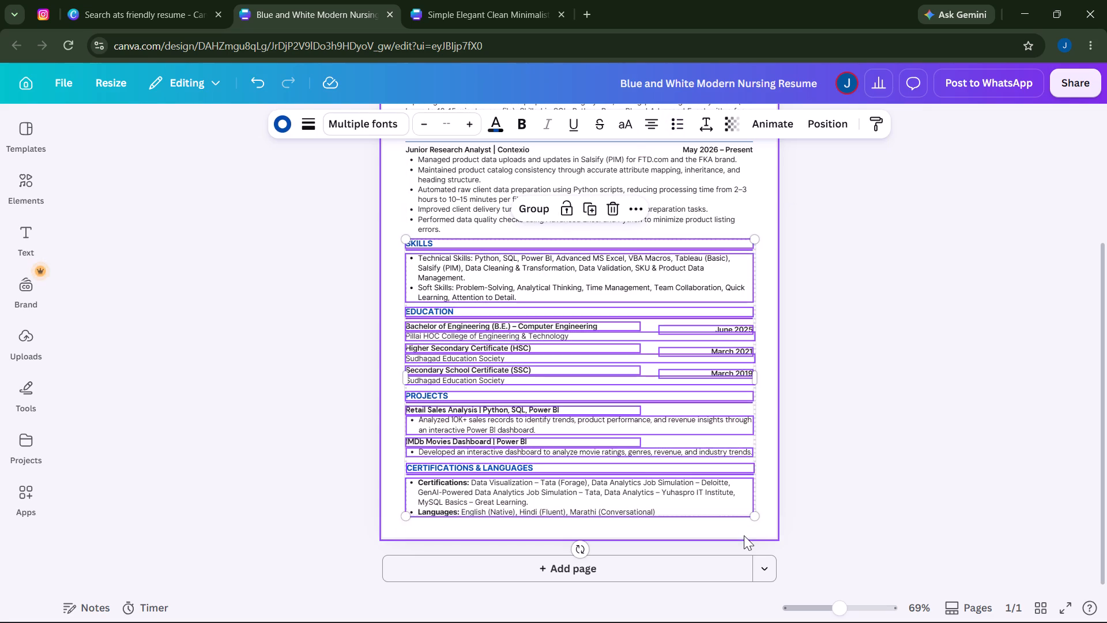
{"action": "key", "text": "Down"}
{"action": "key", "text": "Down"}
{"action": "key", "text": "Down"}
{"action": "key", "text": "Down"}
{"action": "key", "text": "Down"}
{"action": "key", "text": "Down"}
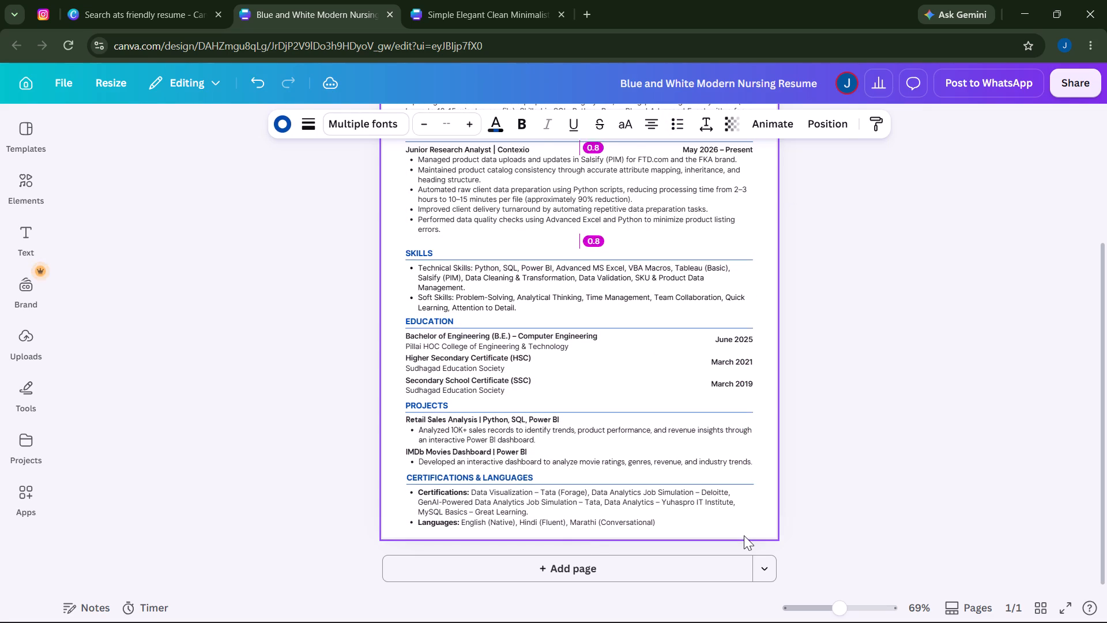
{"action": "key", "text": "Down"}
{"action": "key", "text": "Down"}
{"action": "key", "text": "Down"}
{"action": "key", "text": "Down"}
{"action": "key", "text": "Down"}
{"action": "key", "text": "Down"}
{"action": "key", "text": "Down"}
{"action": "key", "text": "Down"}
{"action": "key", "text": "Down"}
{"action": "key", "text": "Down"}
{"action": "key", "text": "Down"}
{"action": "key", "text": "Down"}
{"action": "key", "text": "Down"}
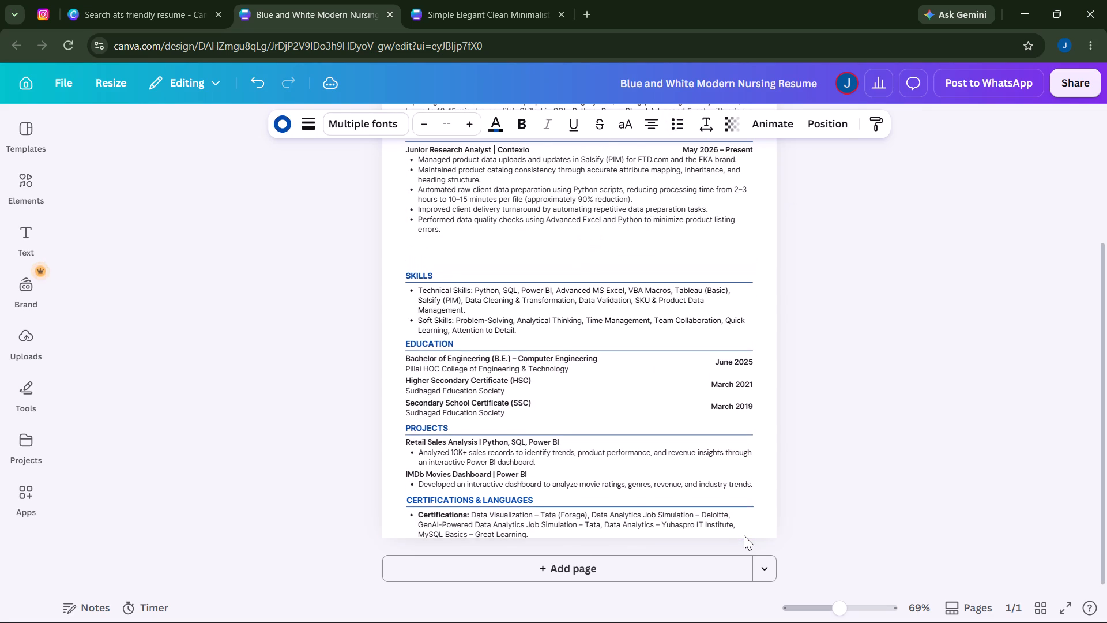
{"action": "key", "text": "Down"}
{"action": "key", "text": "Down"}
{"action": "key", "text": "Down"}
{"action": "key", "text": "Down"}
{"action": "key", "text": "Down"}
{"action": "key", "text": "Down"}
{"action": "key", "text": "Down"}
{"action": "key", "text": "Down"}
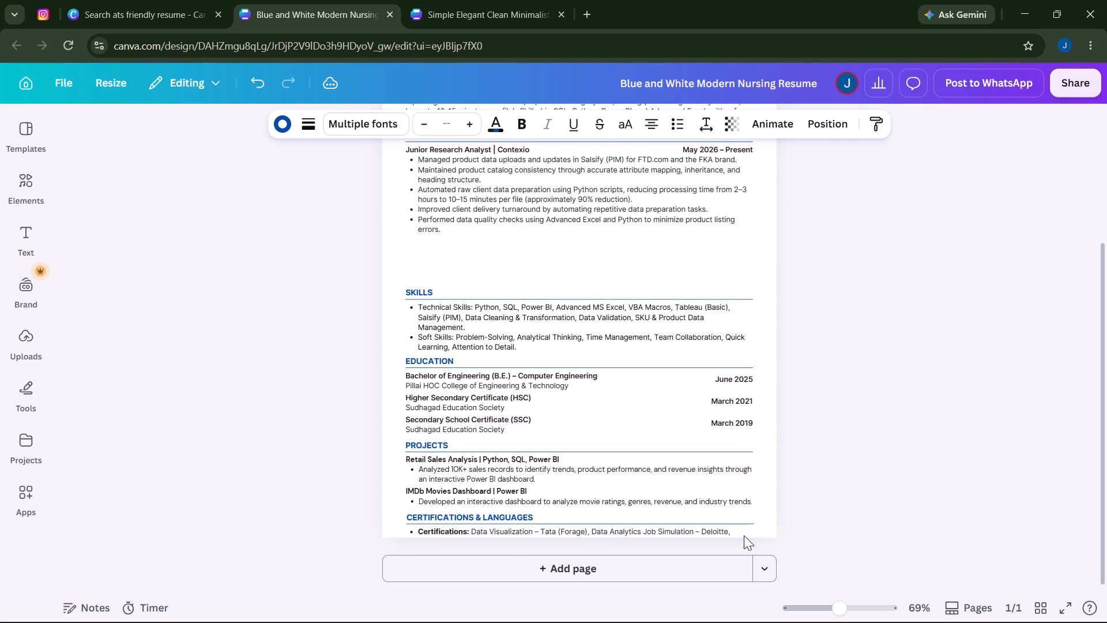
Replace the Junior Research Analyst bullets with the five copied ones and delete the empty trailing bullet.
{"action": "left_click", "coordinate": [552, 166]}
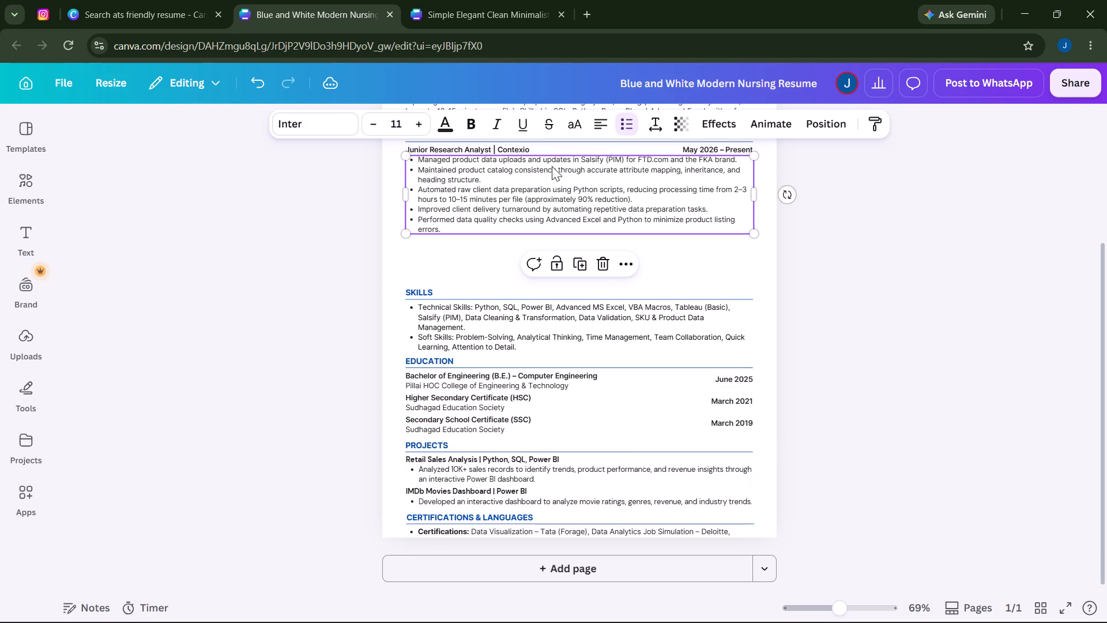
{"action": "left_click", "coordinate": [552, 166]}
{"action": "double_click", "coordinate": [552, 166]}
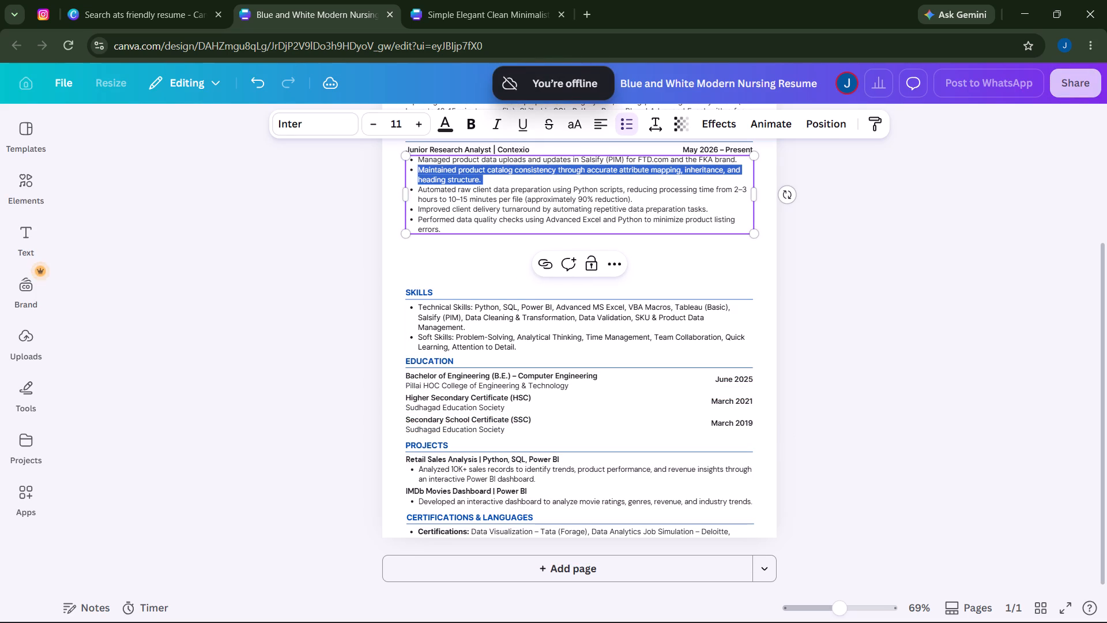
{"action": "key", "text": "ctrl+a"}
{"action": "key", "text": "ctrl+v"}
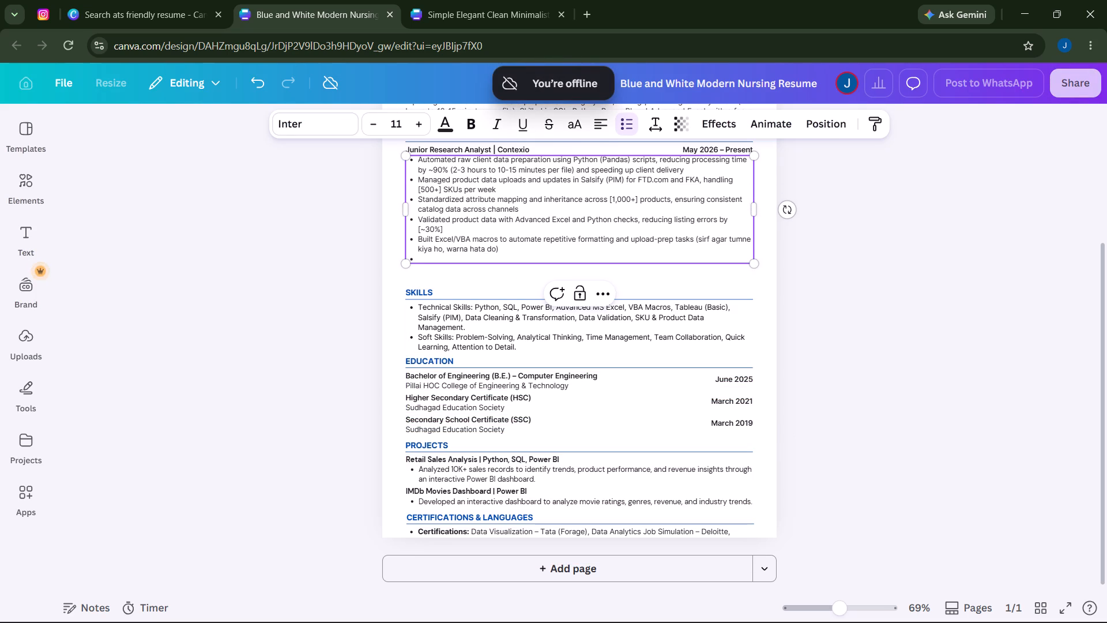
{"action": "key", "text": "BackSpace"}
{"action": "key", "text": "BackSpace"}
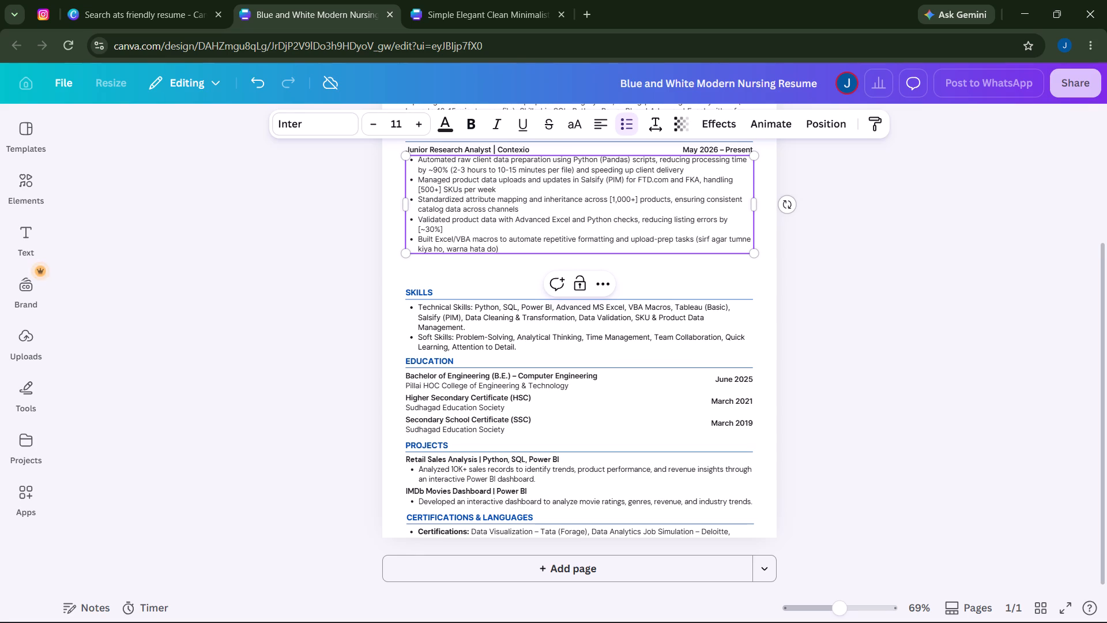
{"action": "left_click", "coordinate": [389, 278]}
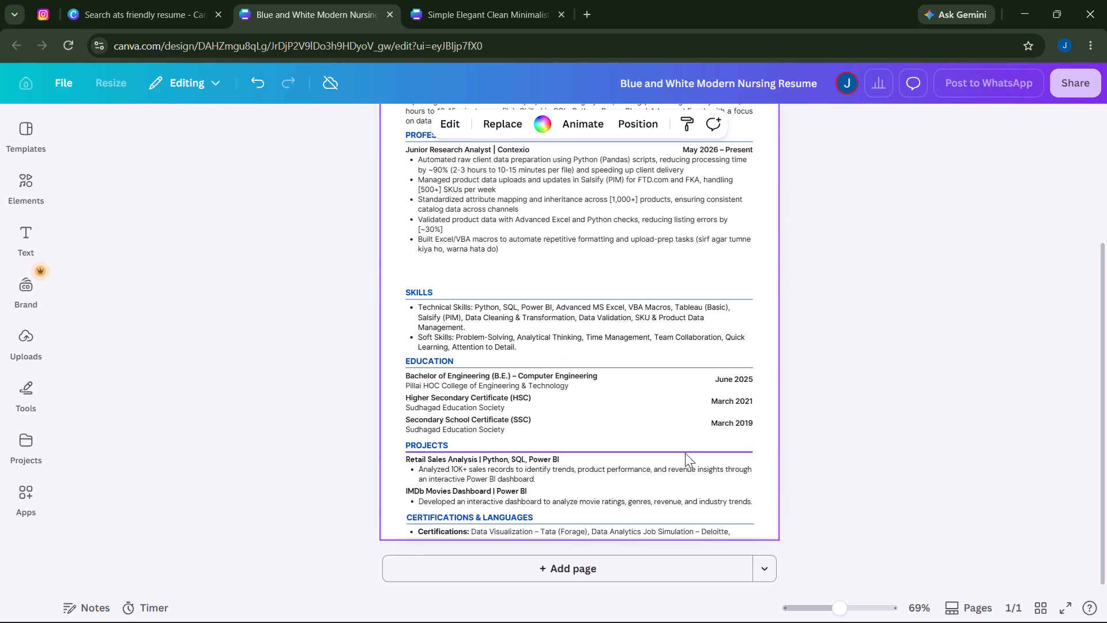
Move everything from the Skills heading through Certifications & Languages up together, leaving a small gap below the Professional Experience bullets.
{"action": "left_click_drag", "start_coordinate": [404, 277], "coordinate": [499, 326]}
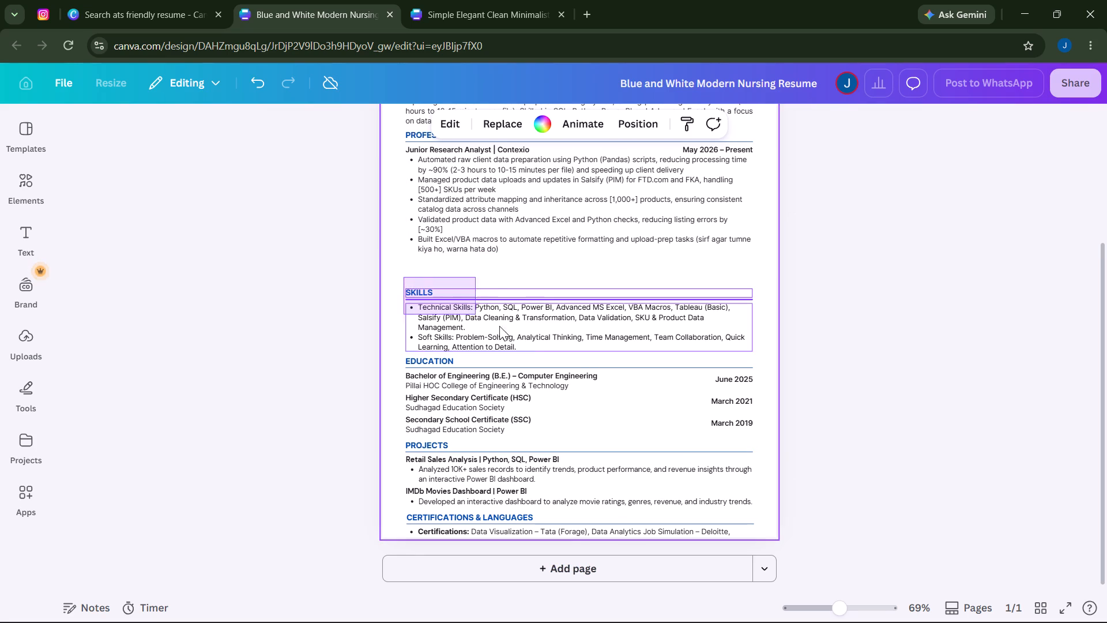
{"action": "left_click_drag", "start_coordinate": [499, 326], "coordinate": [737, 571]}
{"action": "key", "text": "Up"}
{"action": "key", "text": "Up"}
{"action": "key", "text": "Up"}
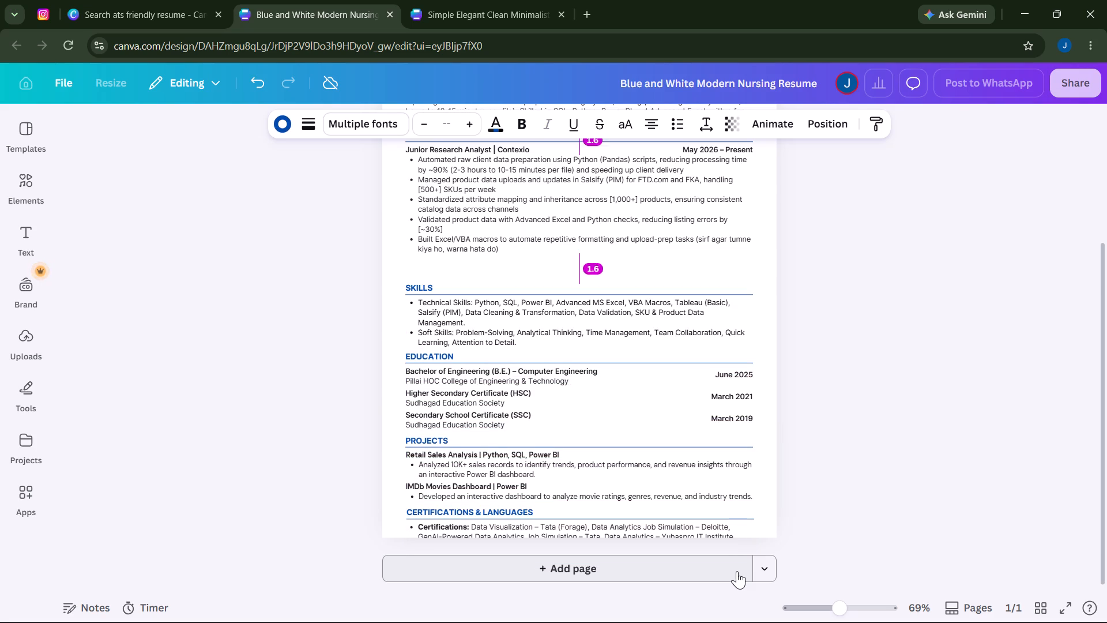
{"action": "key", "text": "Up"}
{"action": "key", "text": "Up"}
{"action": "key", "text": "Up"}
{"action": "key", "text": "Up"}
{"action": "key", "text": "Up"}
{"action": "key", "text": "Up"}
{"action": "key", "text": "Up"}
{"action": "key", "text": "Up"}
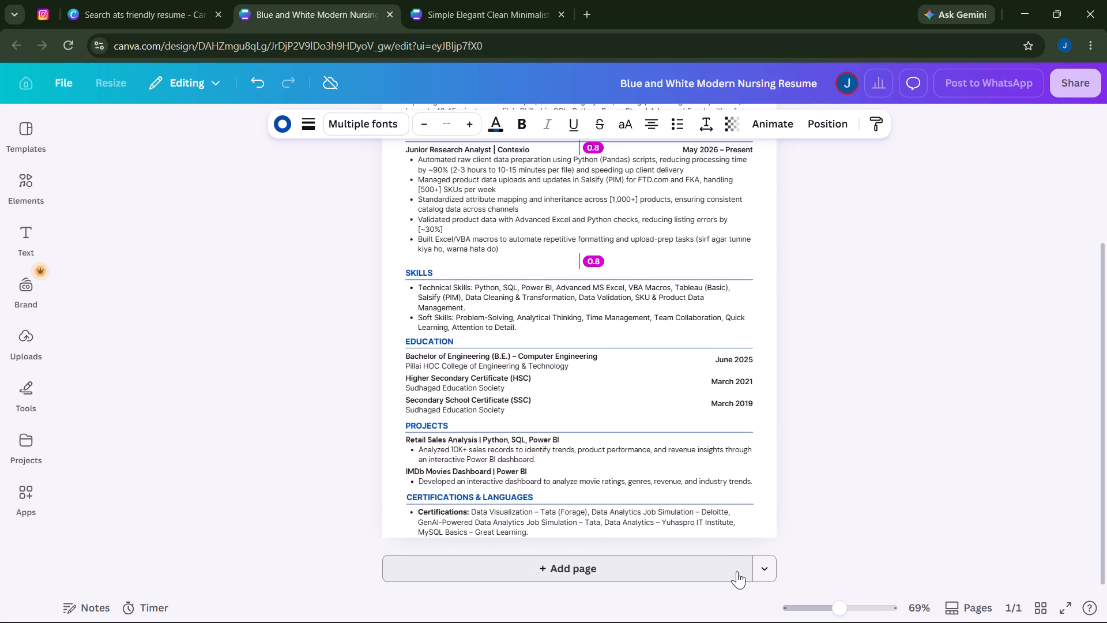
{"action": "key", "text": "Up"}
{"action": "key", "text": "Up"}
{"action": "key", "text": "Up"}
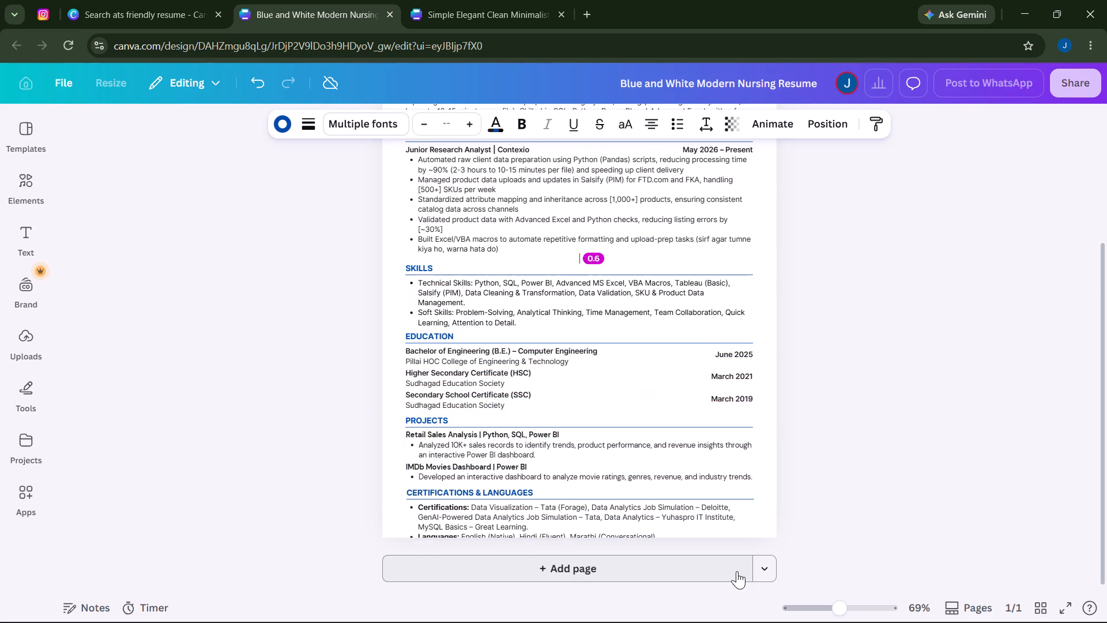
{"action": "key", "text": "Up"}
{"action": "key", "text": "Up"}
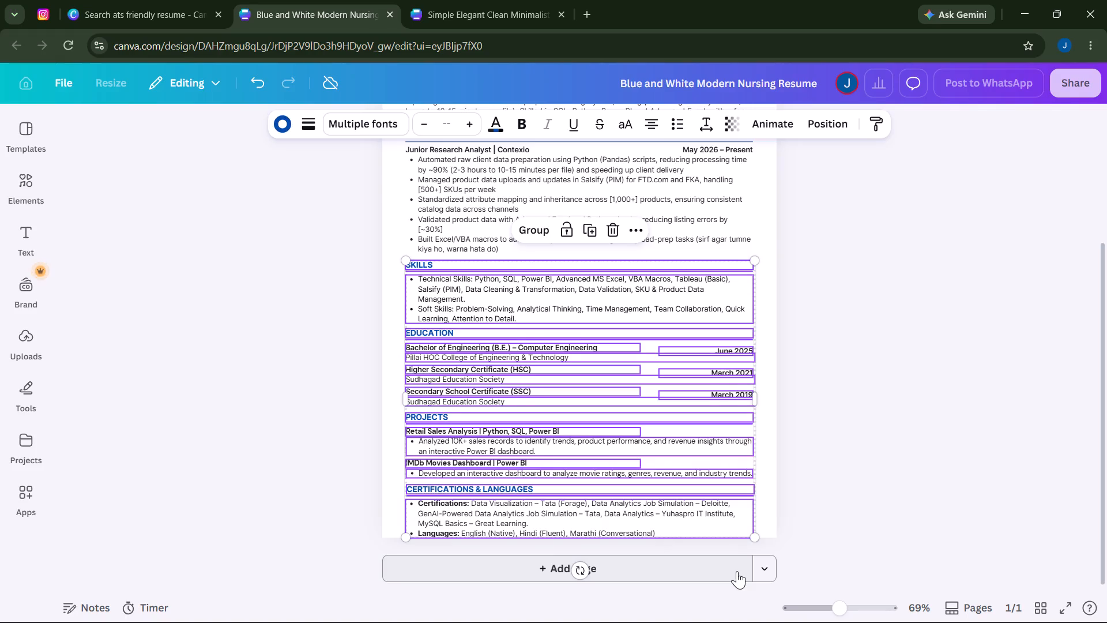
{"action": "key", "text": "Up"}
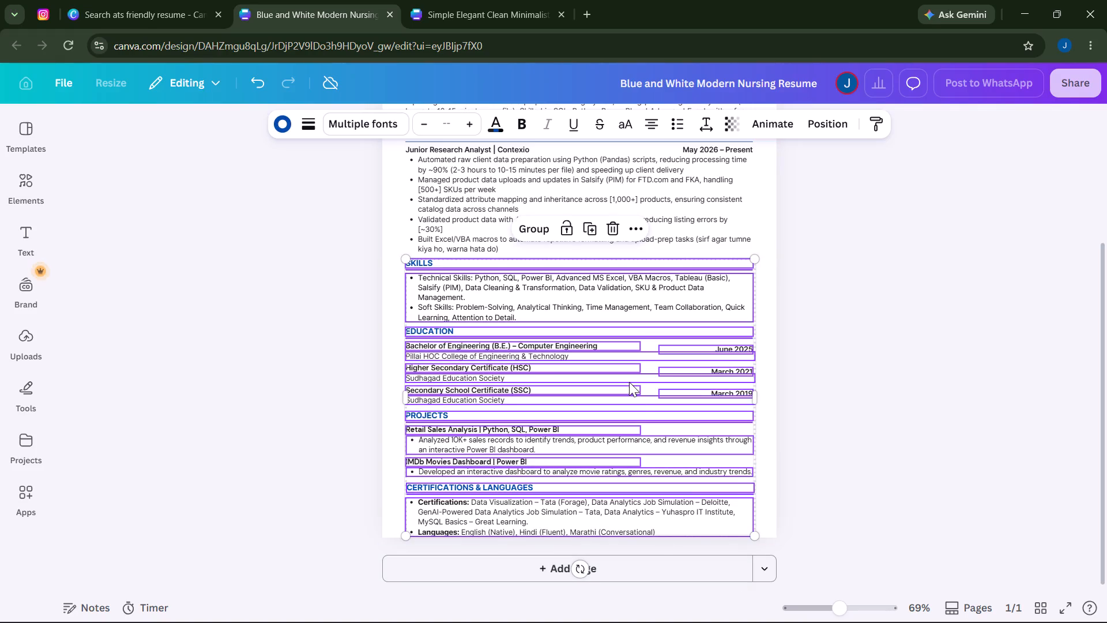
{"action": "scroll", "coordinate": [629, 382], "scroll_direction": "up", "scroll_amount": 3}
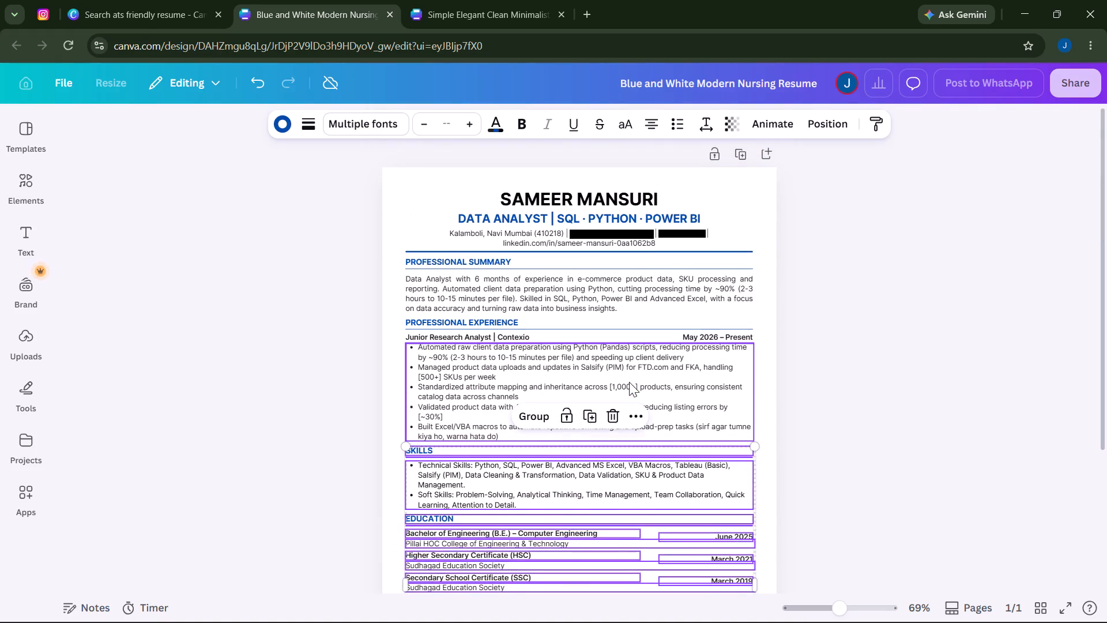
{"action": "key", "text": "Down"}
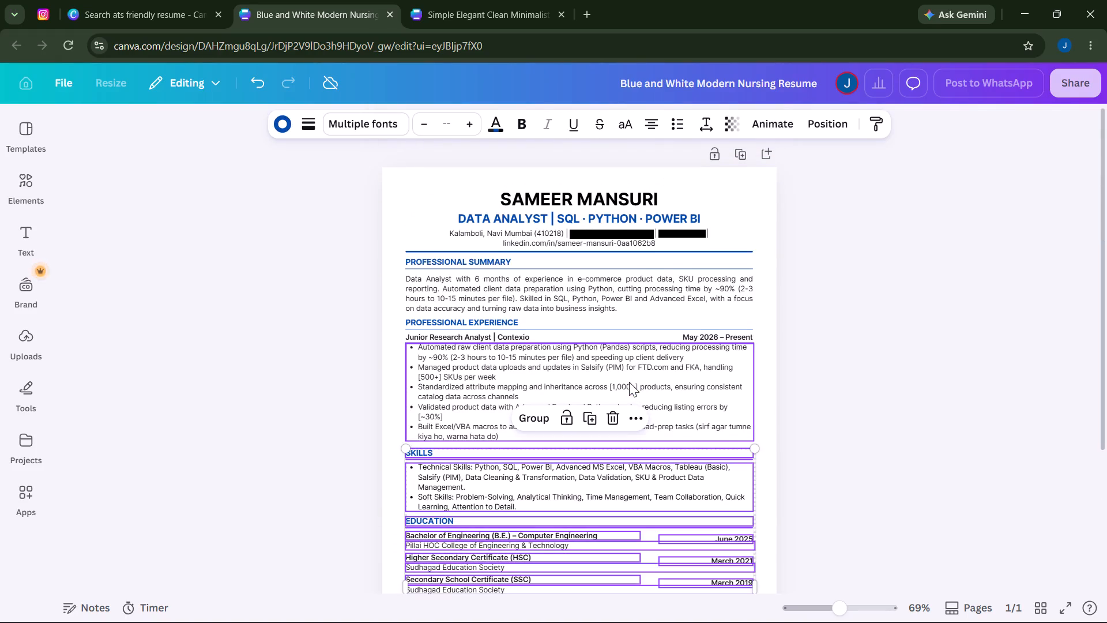
Move the whole resume content, from the name heading through Certifications & Languages, up together so the Languages line clears the page bottom.
{"action": "left_click_drag", "start_coordinate": [400, 182], "coordinate": [509, 271]}
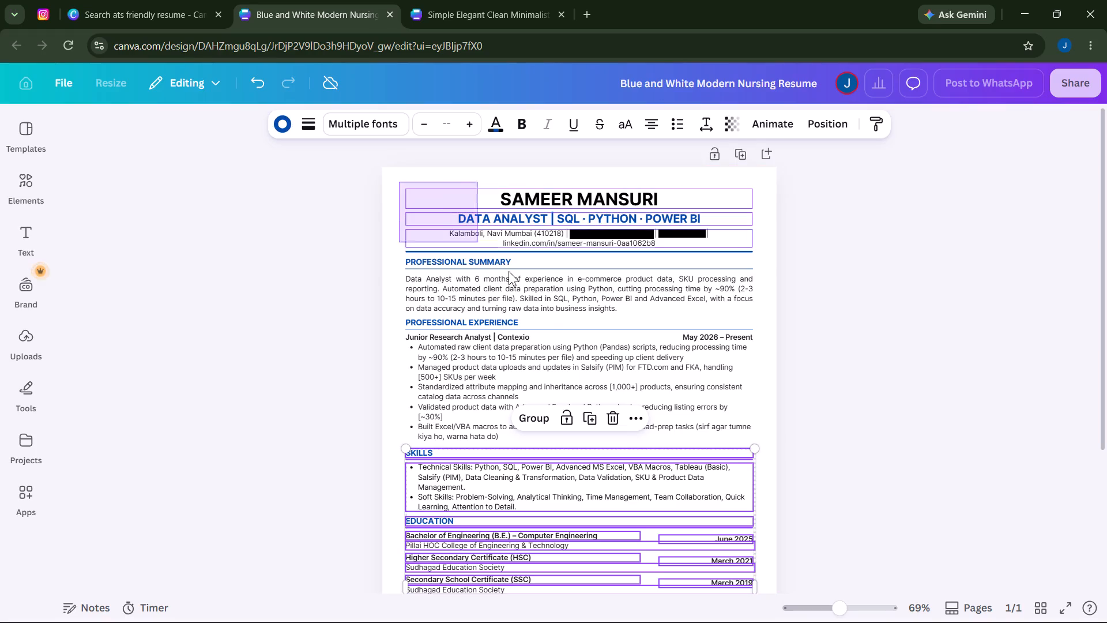
{"action": "left_click_drag", "start_coordinate": [509, 271], "coordinate": [772, 580]}
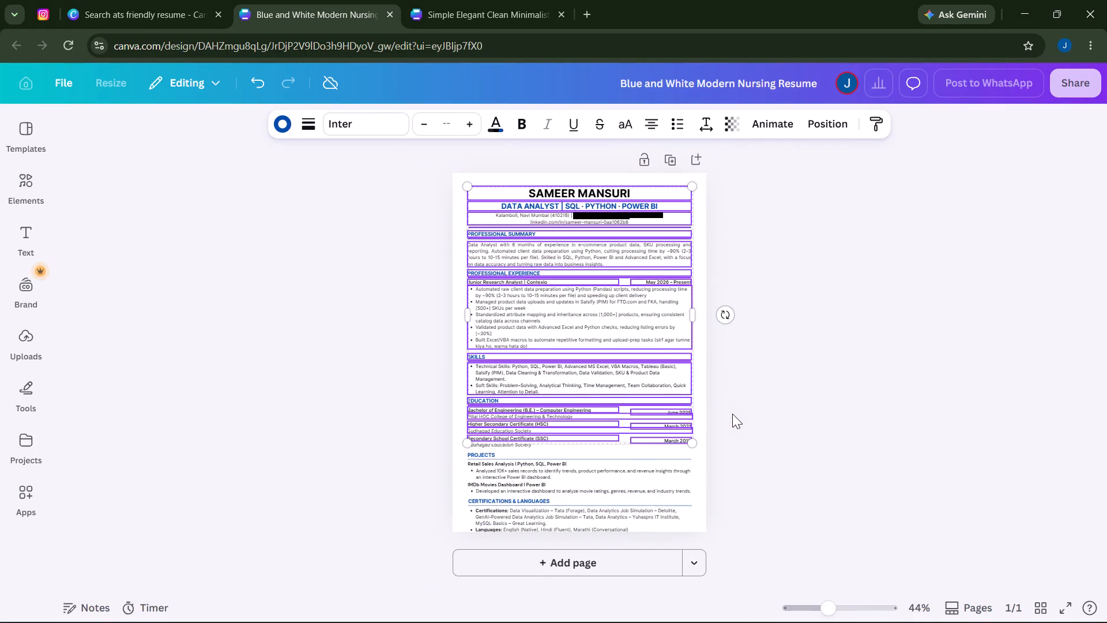
{"action": "left_click", "coordinate": [458, 179]}
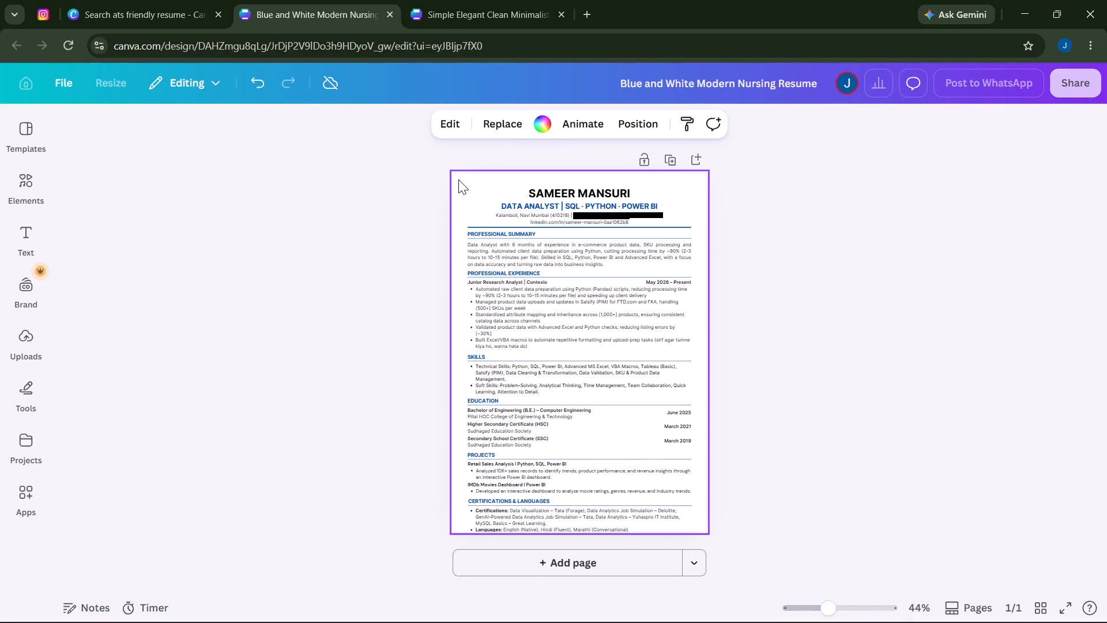
{"action": "left_click_drag", "start_coordinate": [458, 179], "coordinate": [708, 545]}
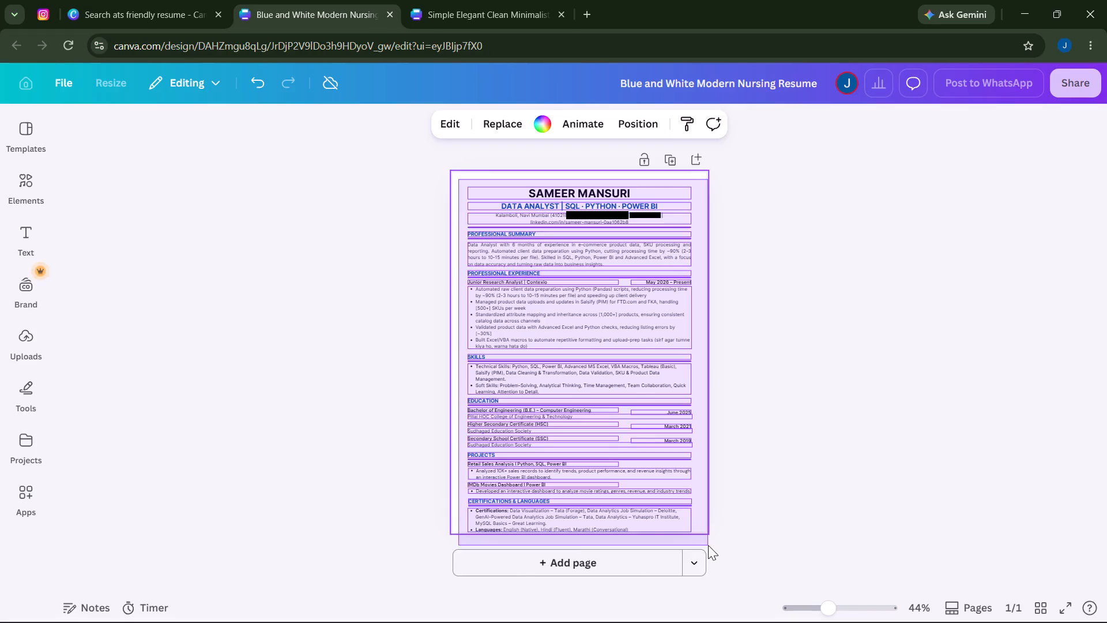
{"action": "key", "text": "Up"}
{"action": "key", "text": "Up"}
{"action": "key", "text": "Up"}
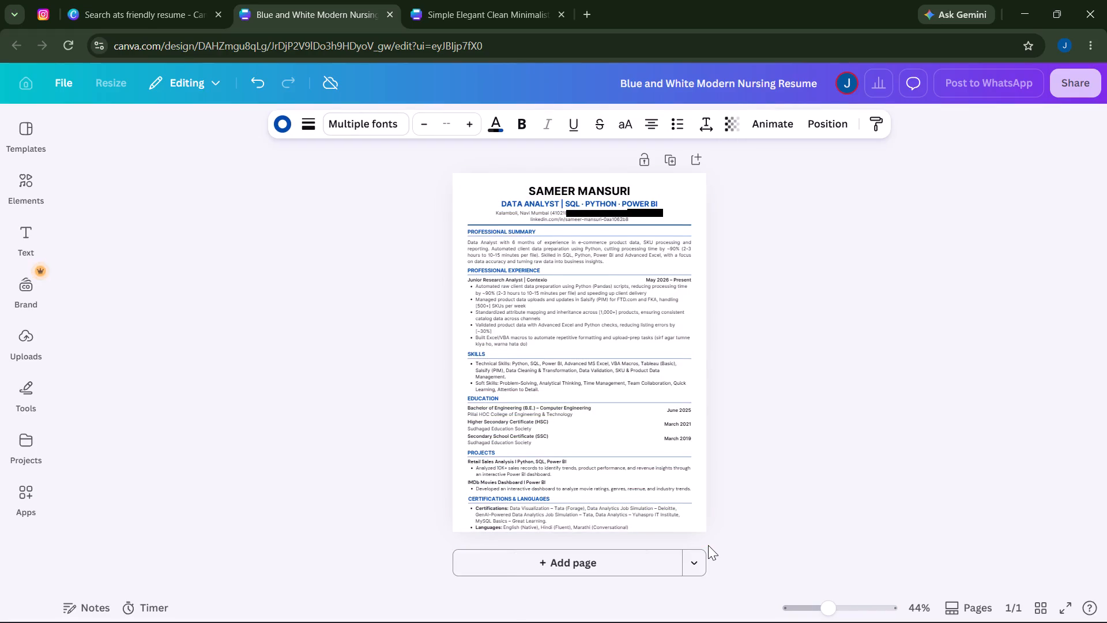
{"action": "key", "text": "Up"}
{"action": "key", "text": "Up"}
{"action": "key", "text": "Up"}
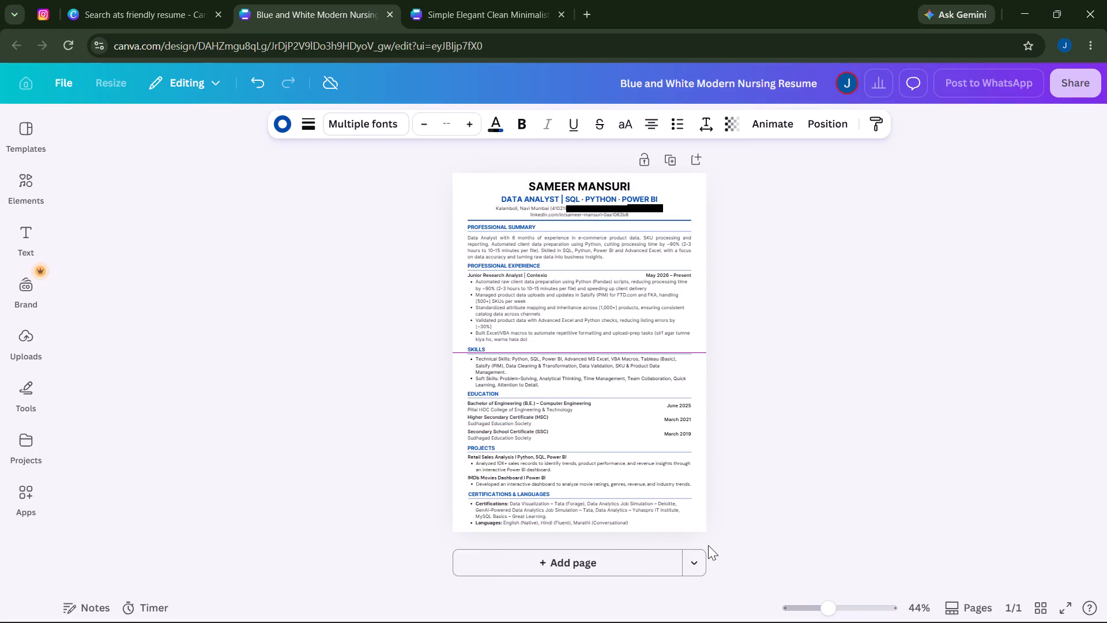
{"action": "key", "text": "Up"}
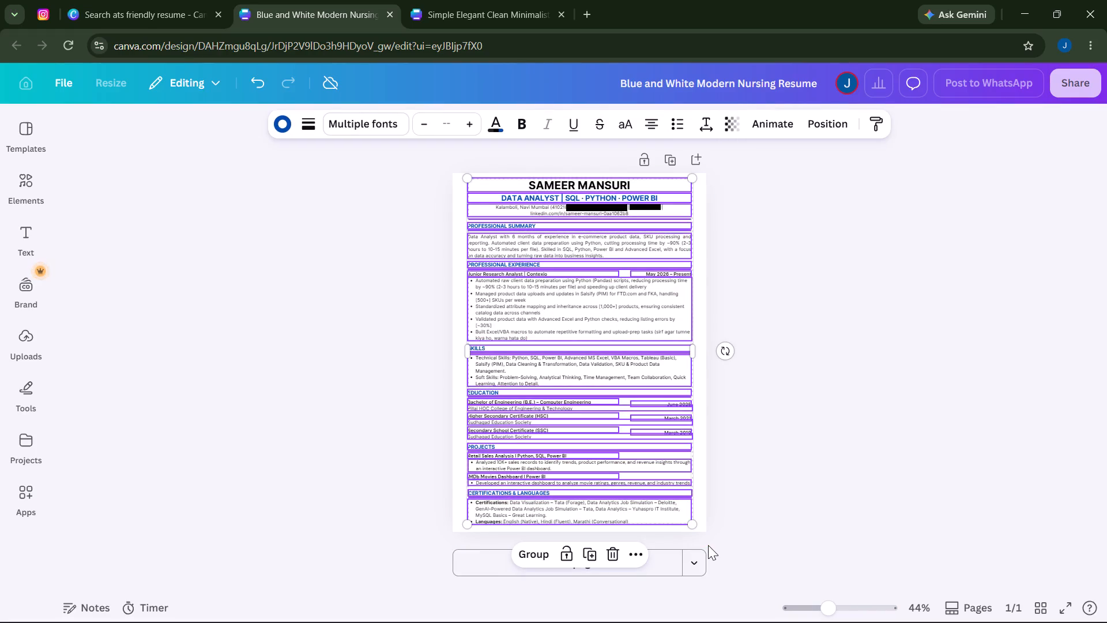
{"action": "left_click", "coordinate": [708, 545]}
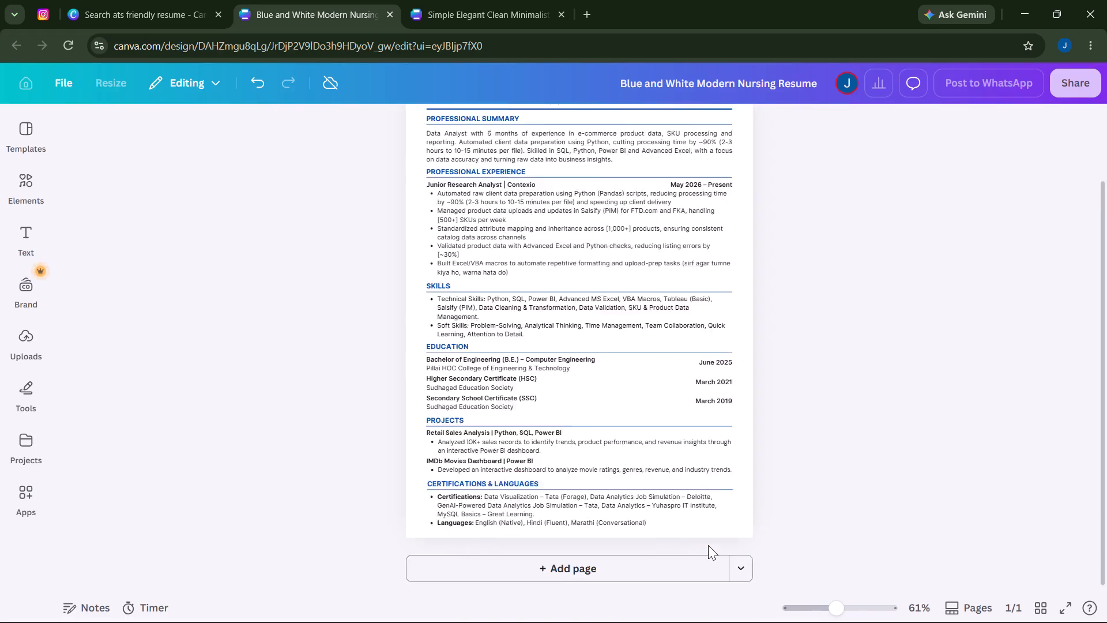
Examine the new Professional Experience bullets and the spacing around the Professional Experience and Skills headings at a larger zoom.
{"action": "scroll", "coordinate": [708, 545], "scroll_direction": "up", "scroll_amount": 2}
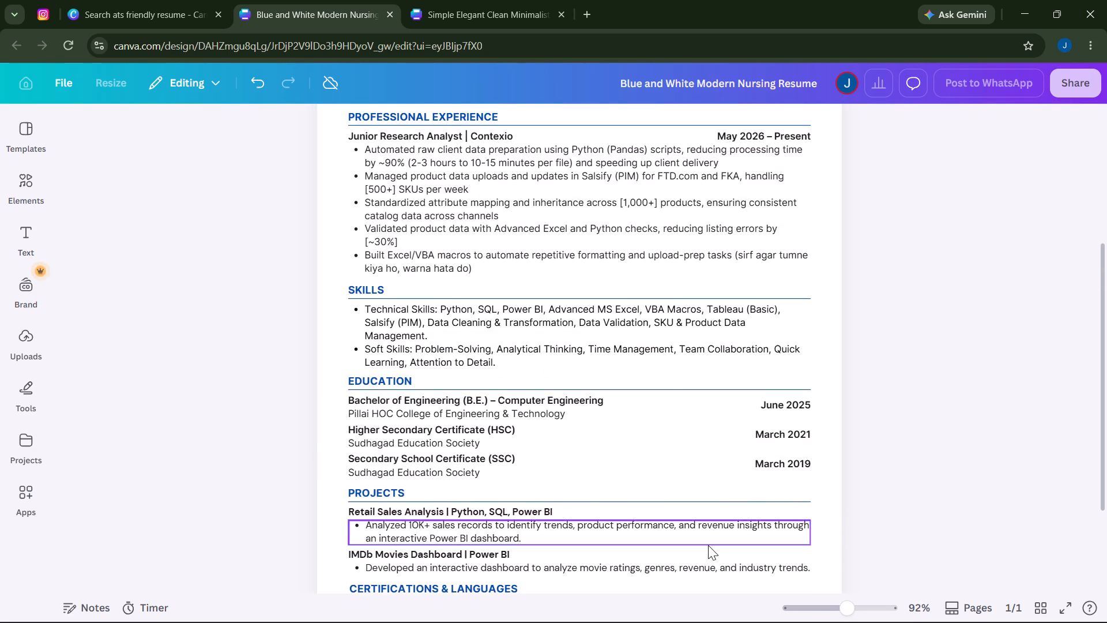
{"action": "scroll", "coordinate": [708, 545], "scroll_direction": "up", "scroll_amount": 2}
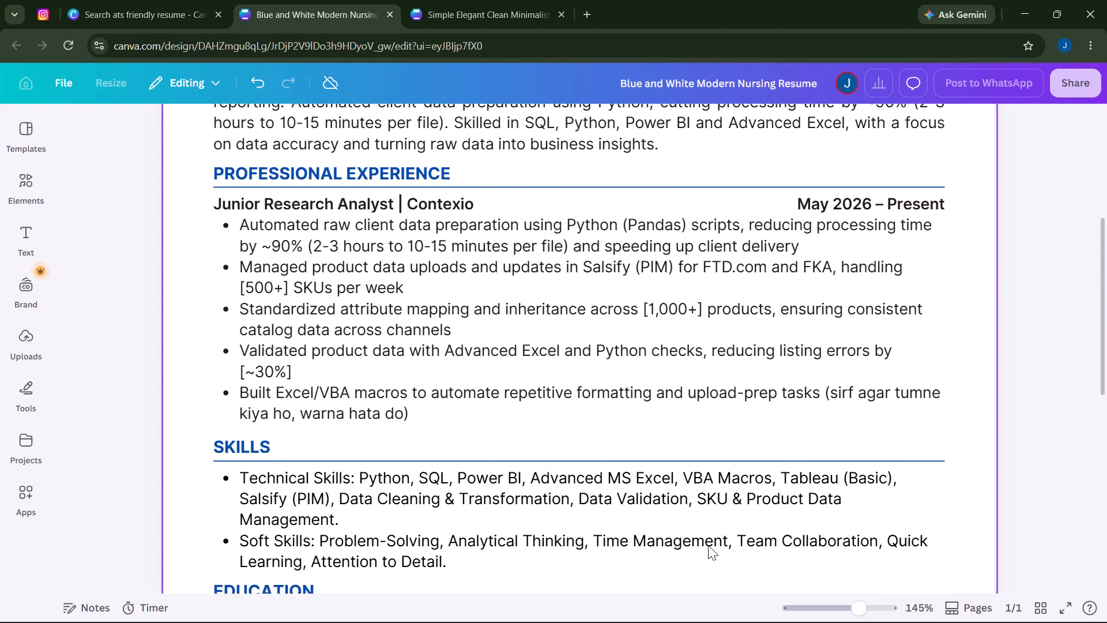
{"action": "scroll", "coordinate": [708, 545], "scroll_direction": "up", "scroll_amount": 4}
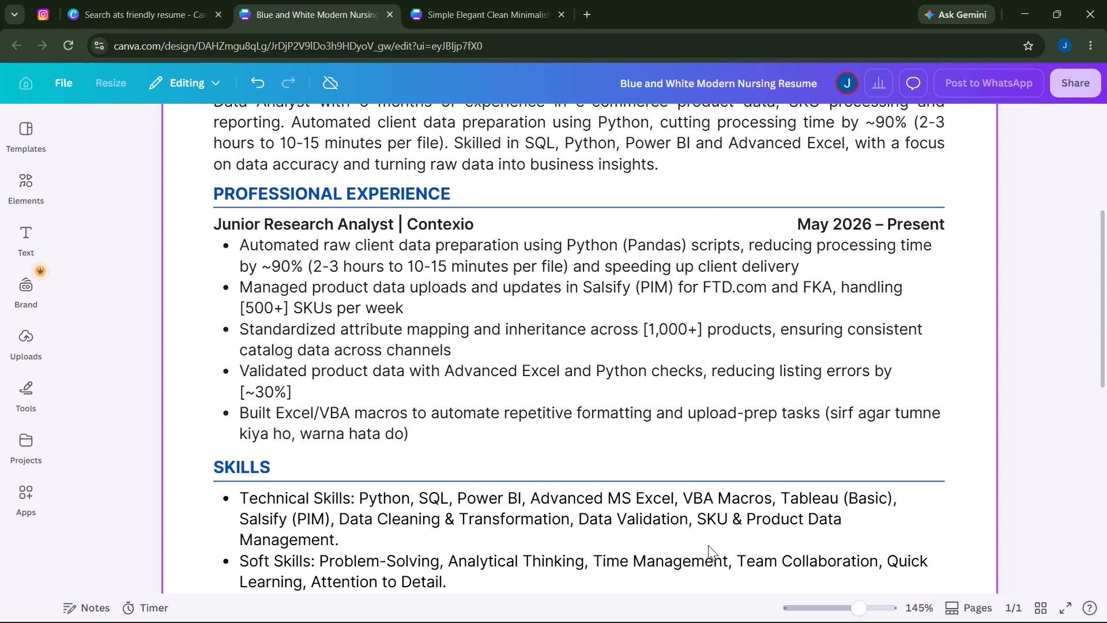
{"action": "scroll", "coordinate": [708, 545], "scroll_direction": "up", "scroll_amount": 1}
{"action": "left_click_drag", "start_coordinate": [194, 420], "coordinate": [285, 486]}
{"action": "scroll", "coordinate": [217, 242], "scroll_direction": "up", "scroll_amount": 1}
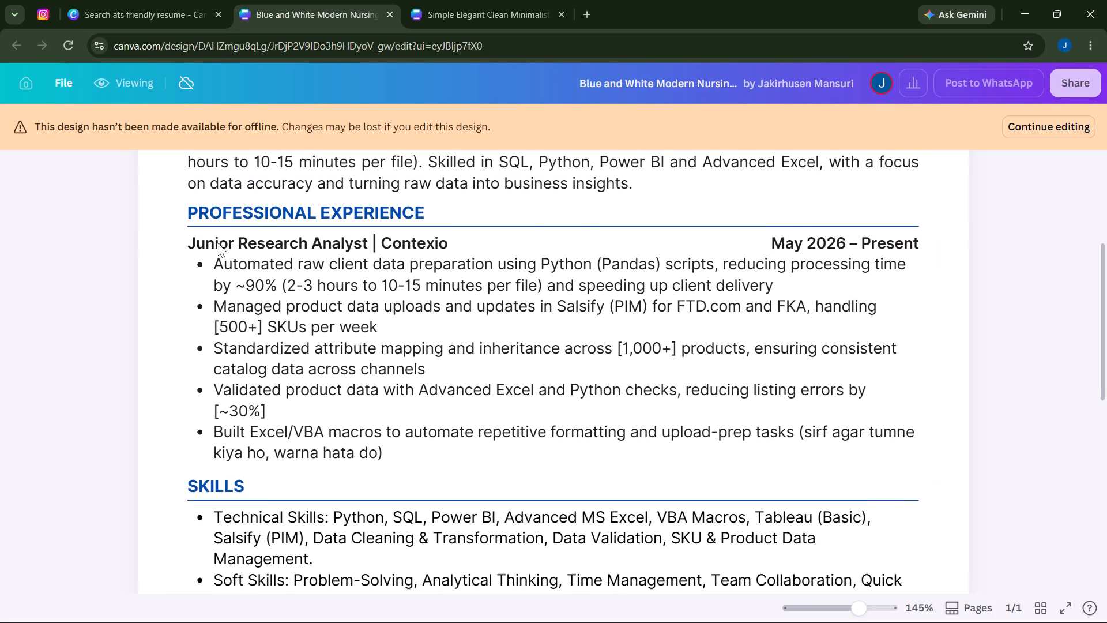
{"action": "scroll", "coordinate": [217, 242], "scroll_direction": "up", "scroll_amount": 1}
{"action": "left_click_drag", "start_coordinate": [165, 226], "coordinate": [231, 253]}
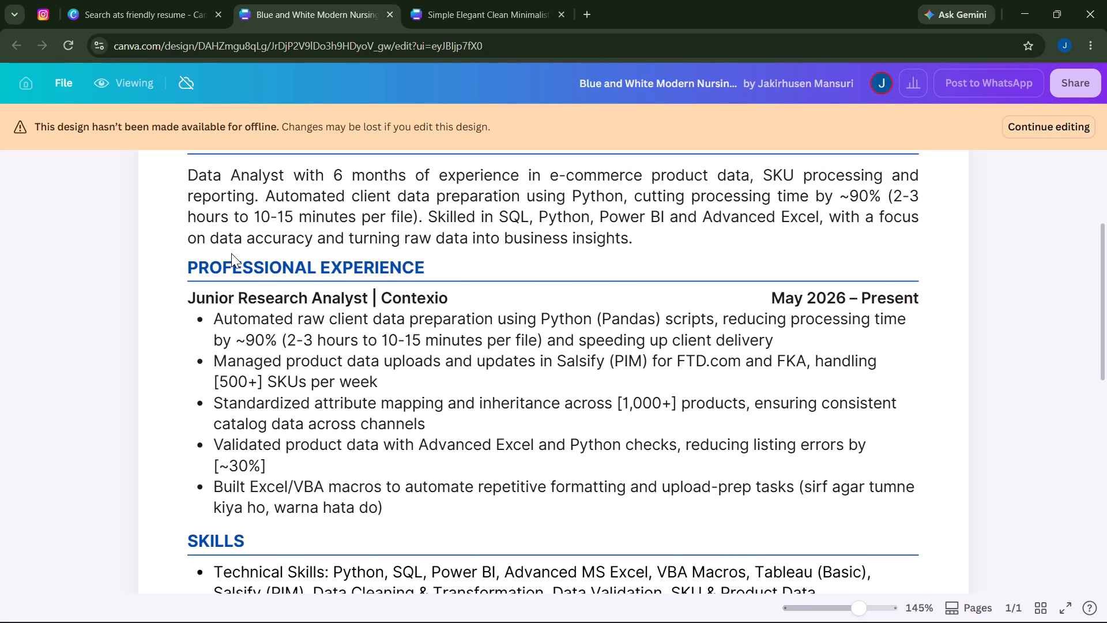
{"action": "left_click_drag", "start_coordinate": [231, 253], "coordinate": [232, 254]}
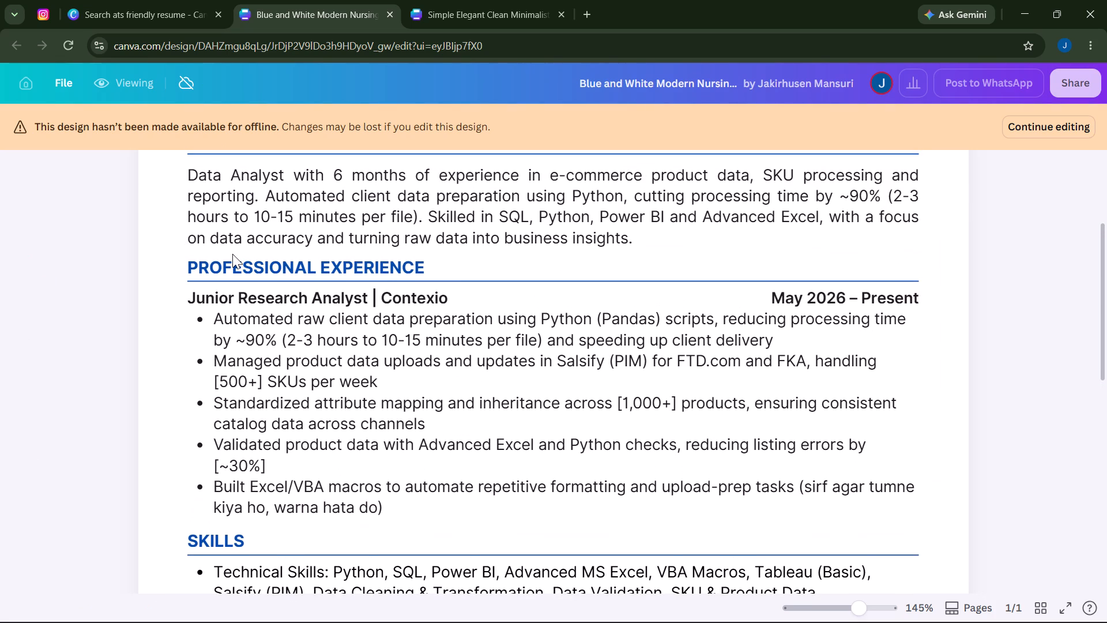
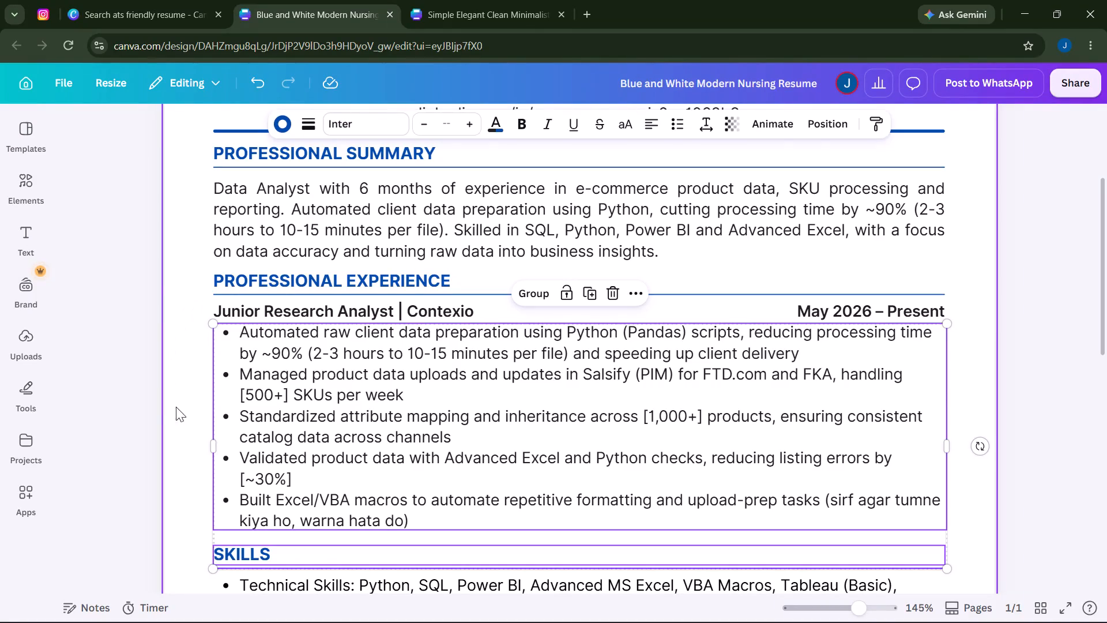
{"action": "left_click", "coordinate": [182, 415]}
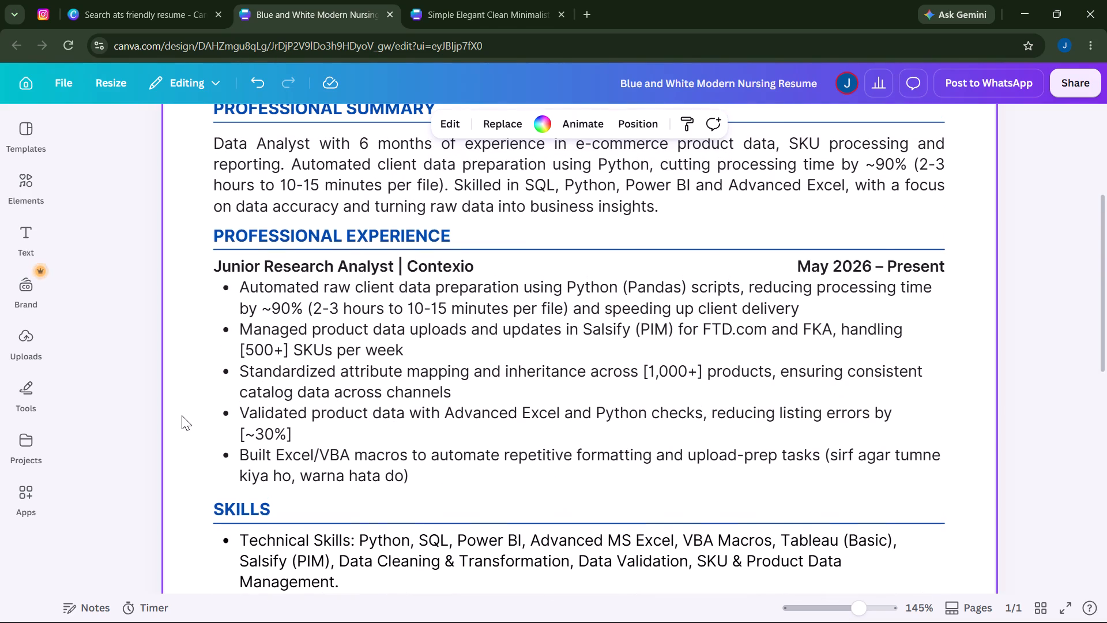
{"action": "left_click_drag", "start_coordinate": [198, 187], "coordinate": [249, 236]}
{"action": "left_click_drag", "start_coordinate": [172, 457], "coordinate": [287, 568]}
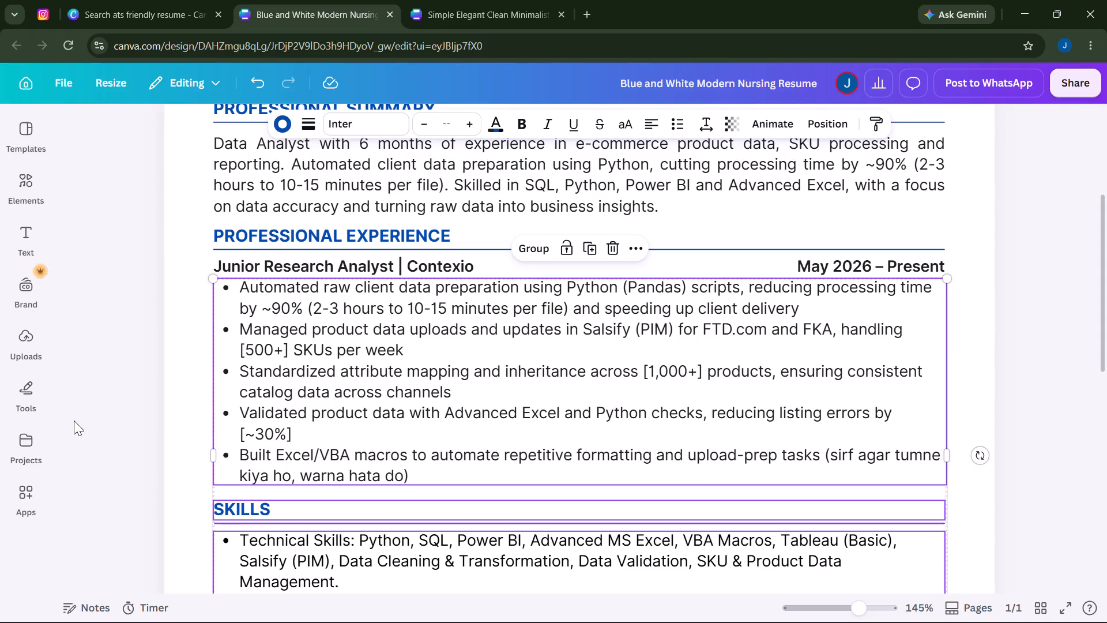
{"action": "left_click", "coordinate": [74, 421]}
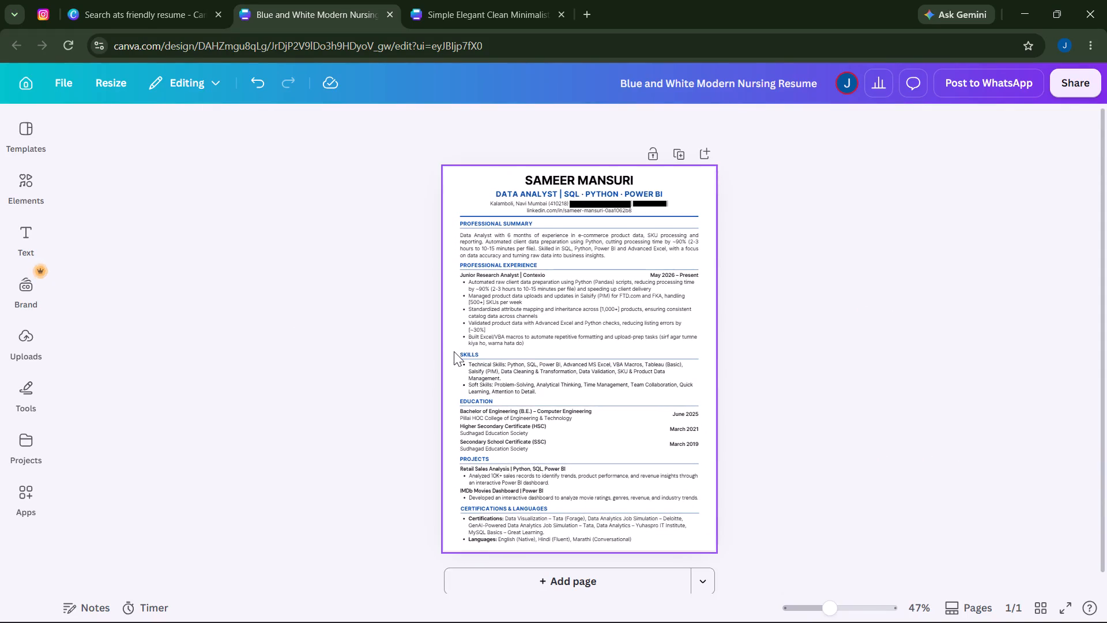
Nudge everything from the Skills heading through Certifications & Languages up together by one small increment, tightening the gap below the Professional Experience bullets.
{"action": "left_click_drag", "start_coordinate": [454, 351], "coordinate": [717, 572]}
{"action": "key", "text": "Up"}
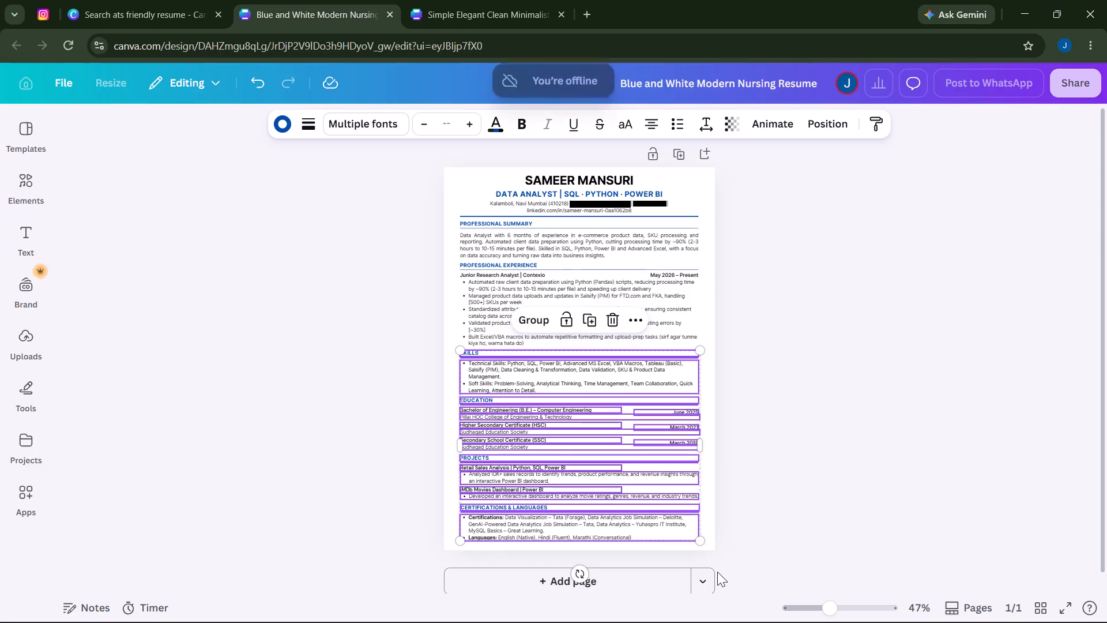
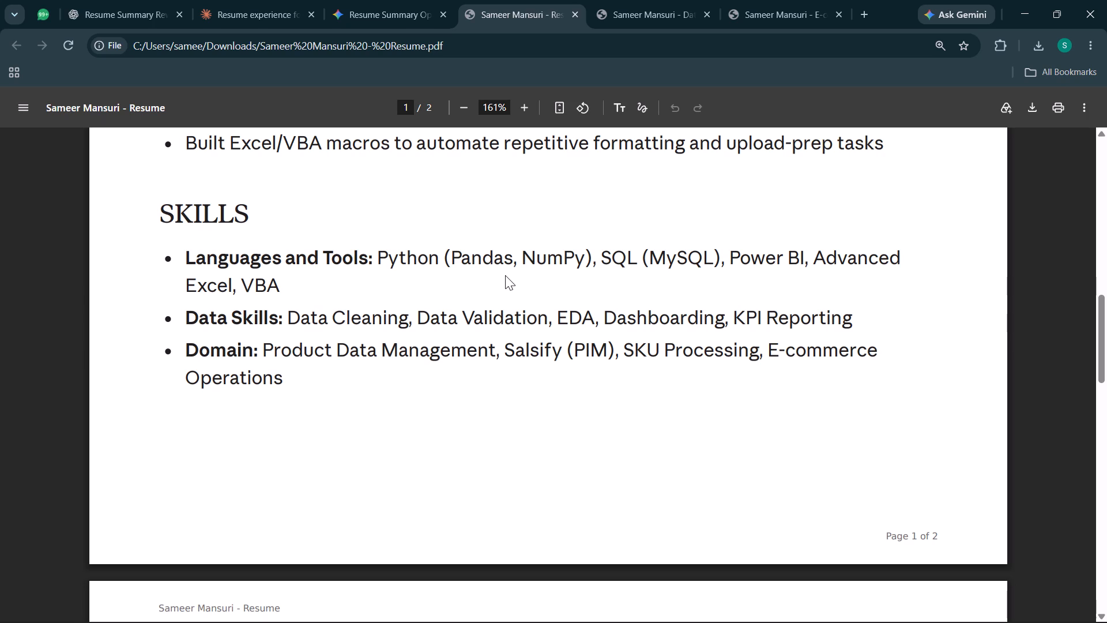
{"action": "scroll", "coordinate": [505, 275], "scroll_direction": "down", "scroll_amount": 6}
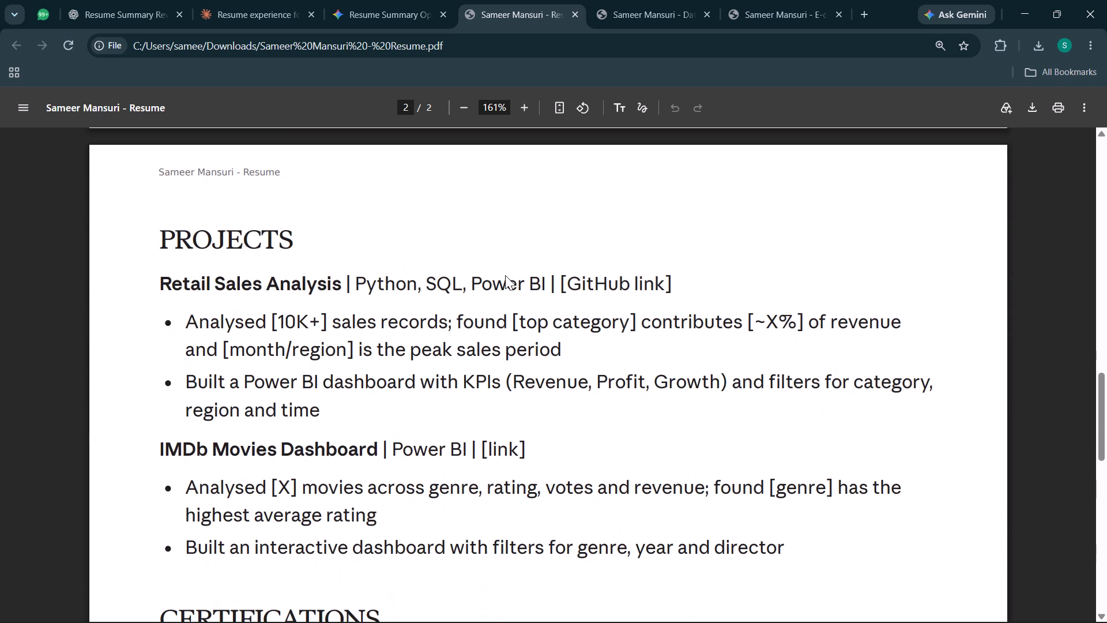
{"action": "scroll", "coordinate": [505, 275], "scroll_direction": "down", "scroll_amount": 3}
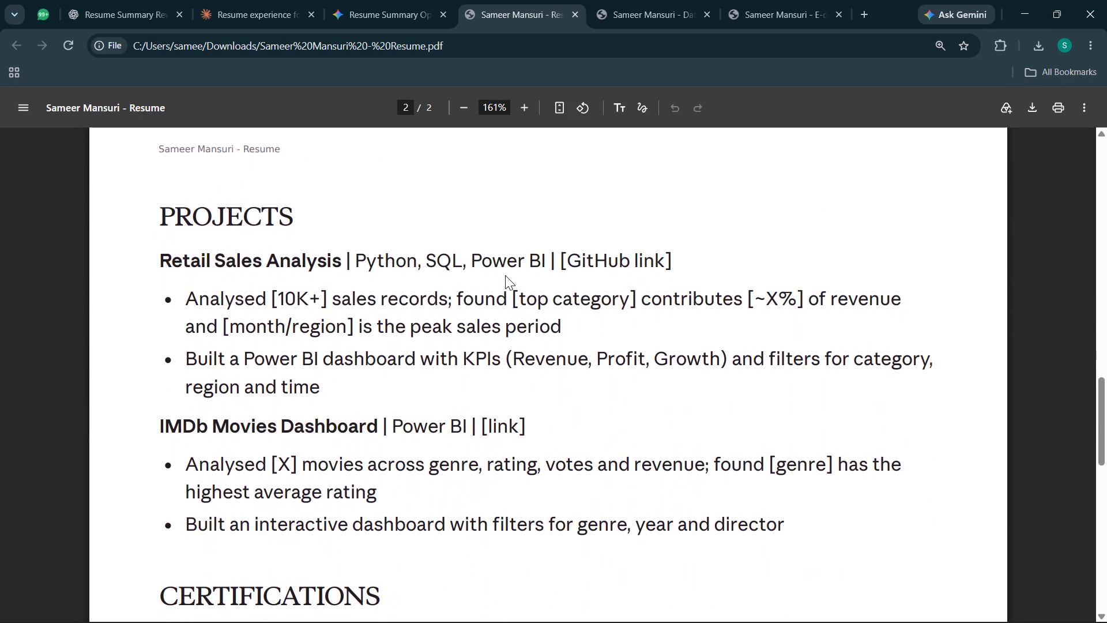
{"action": "scroll", "coordinate": [505, 275], "scroll_direction": "down", "scroll_amount": 1}
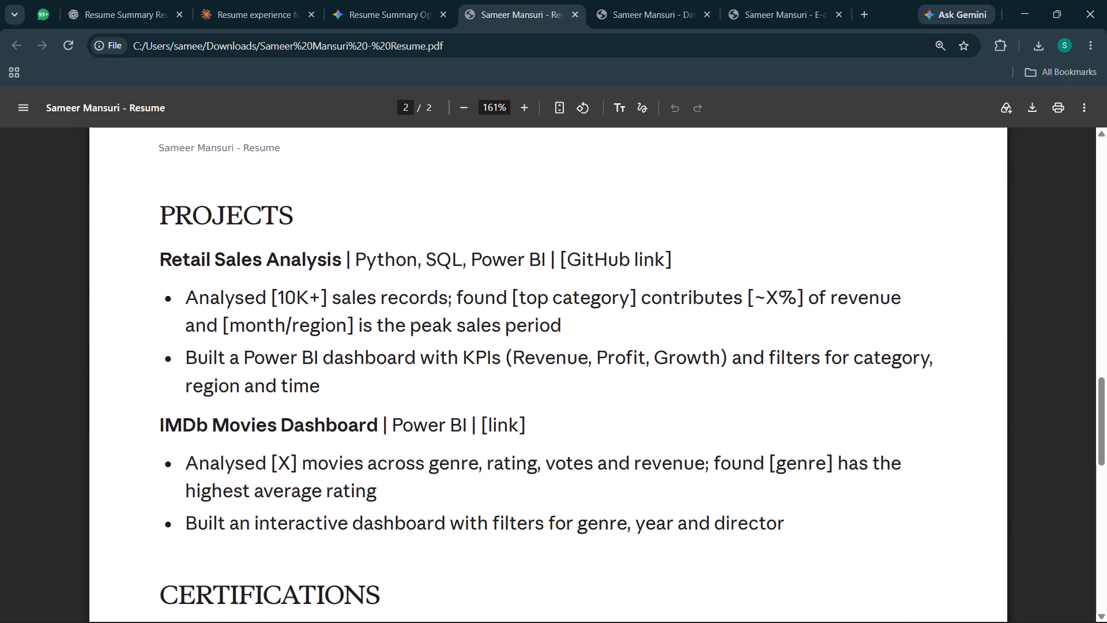
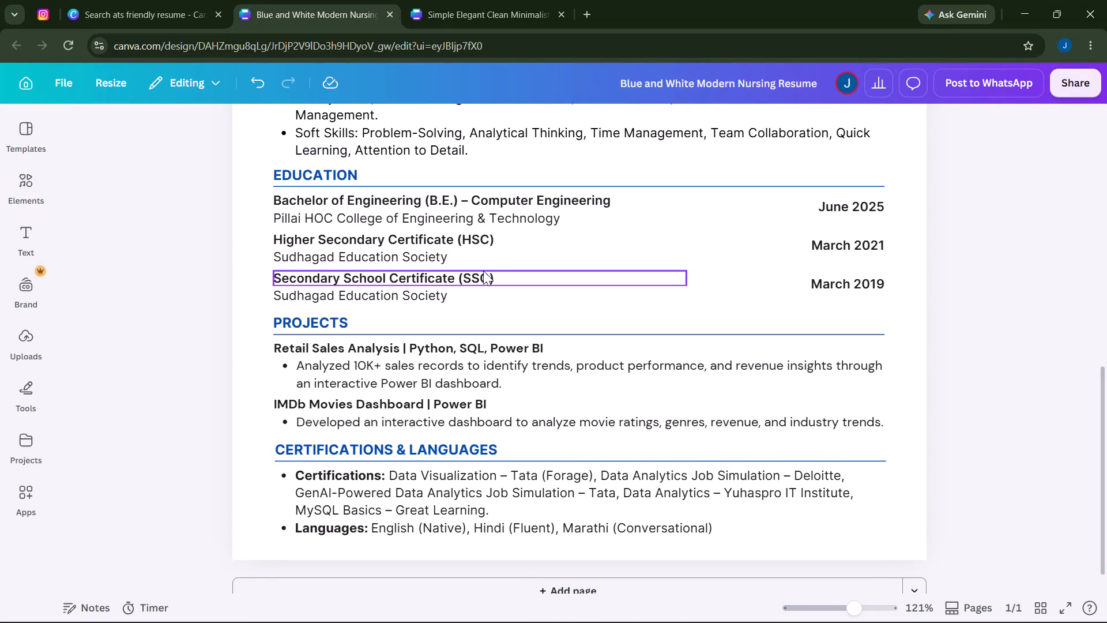
Compare the Projects section of the Canva resume with the Projects section in Claude's exported PDF, including the project heading formatting.
{"action": "scroll", "coordinate": [483, 271], "scroll_direction": "down", "scroll_amount": 2}
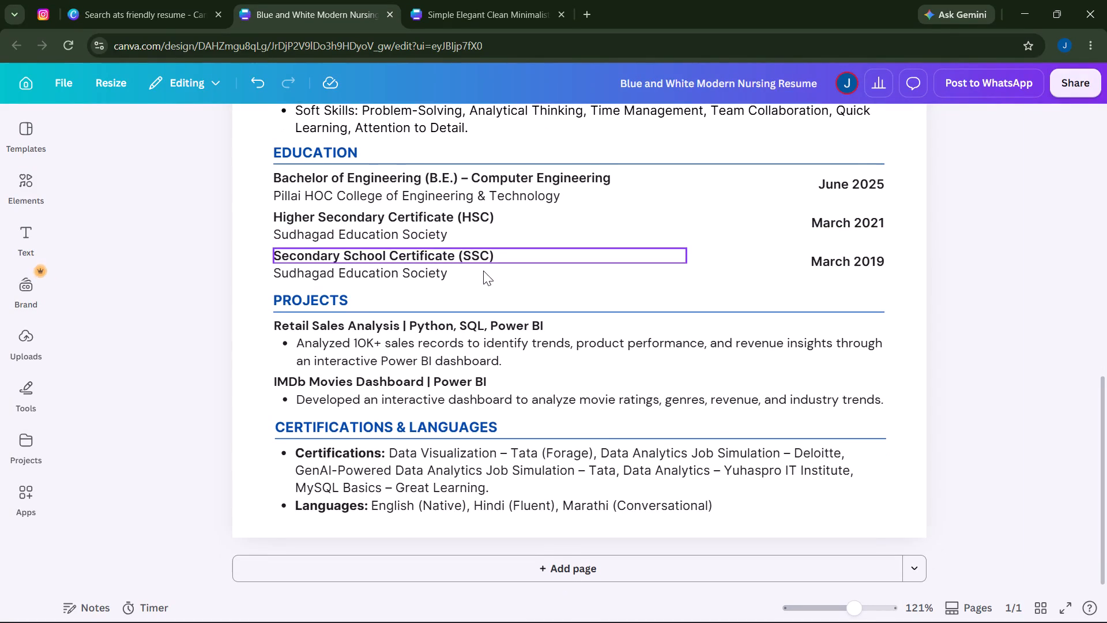
{"action": "scroll", "coordinate": [483, 271], "scroll_direction": "down", "scroll_amount": 2}
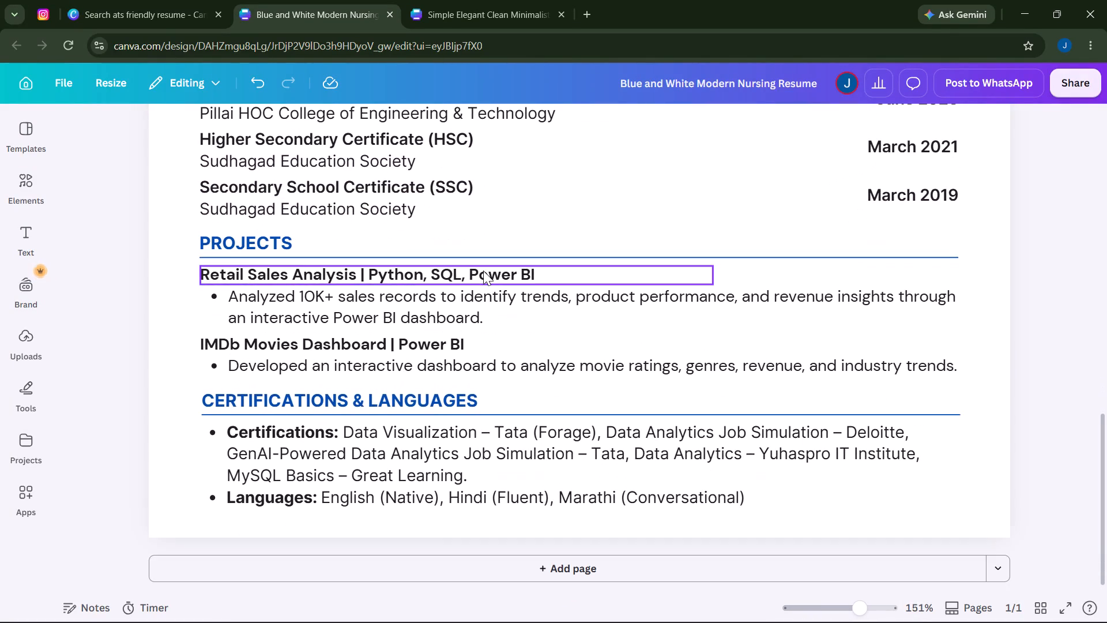
{"action": "scroll", "coordinate": [483, 271], "scroll_direction": "down", "scroll_amount": 1}
{"action": "key", "text": "alt+Tab"}
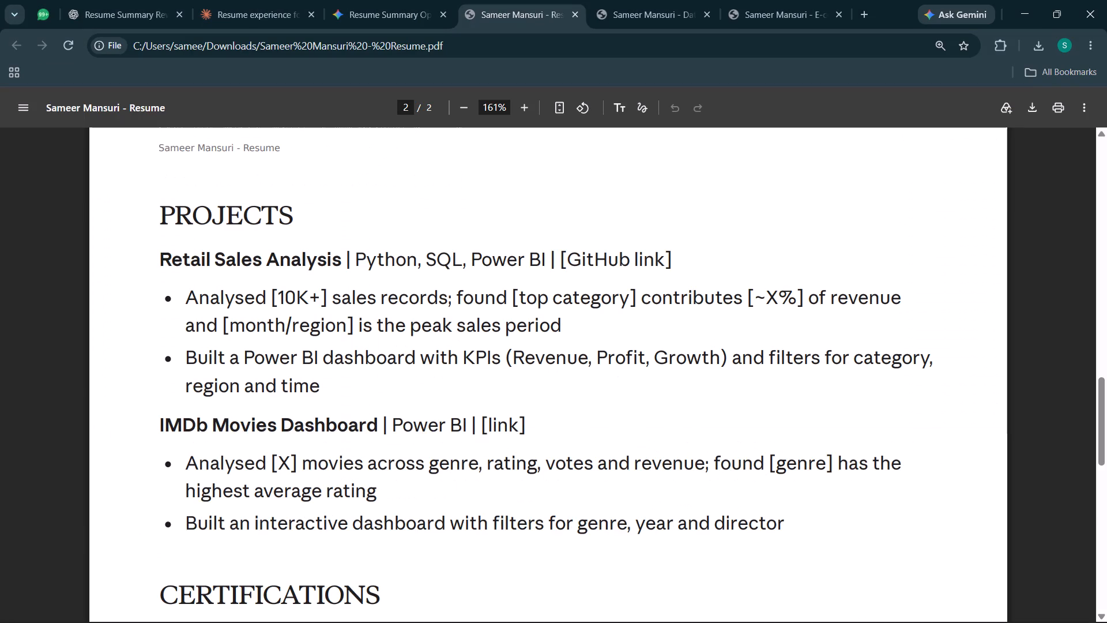
{"action": "triple_click", "coordinate": [459, 265]}
{"action": "left_click", "coordinate": [459, 265]}
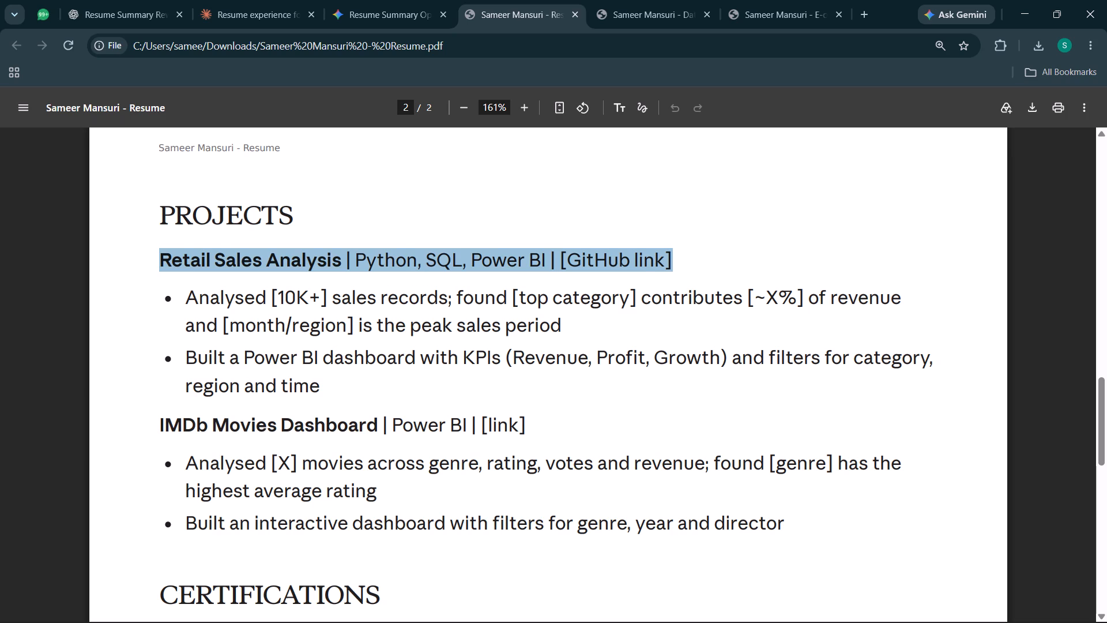
{"action": "left_click", "coordinate": [459, 265]}
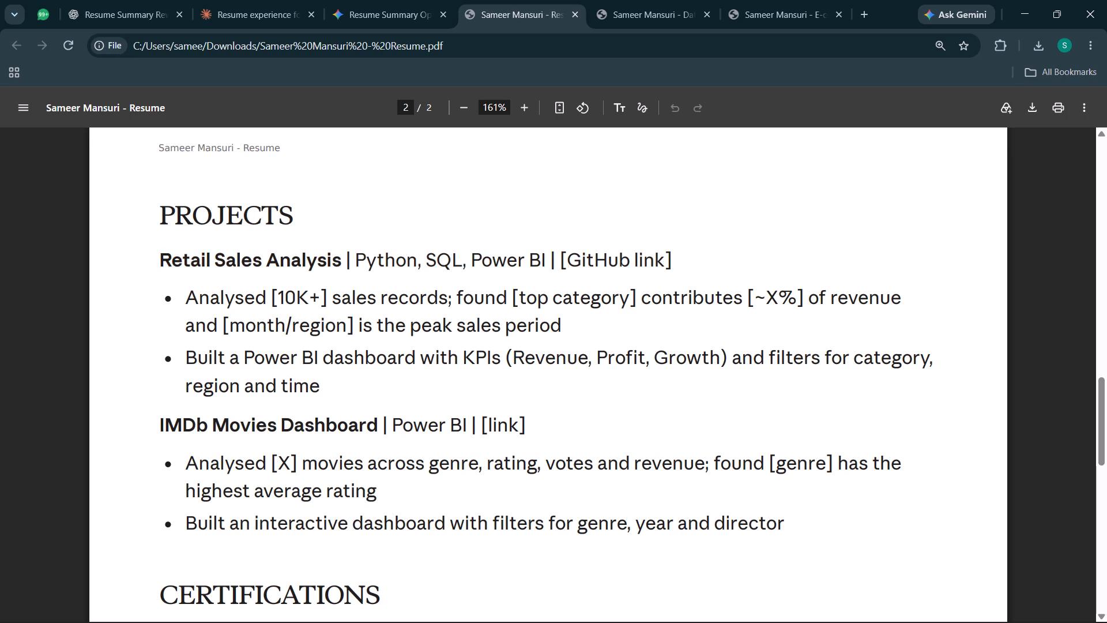
{"action": "key", "text": "alt+Tab"}
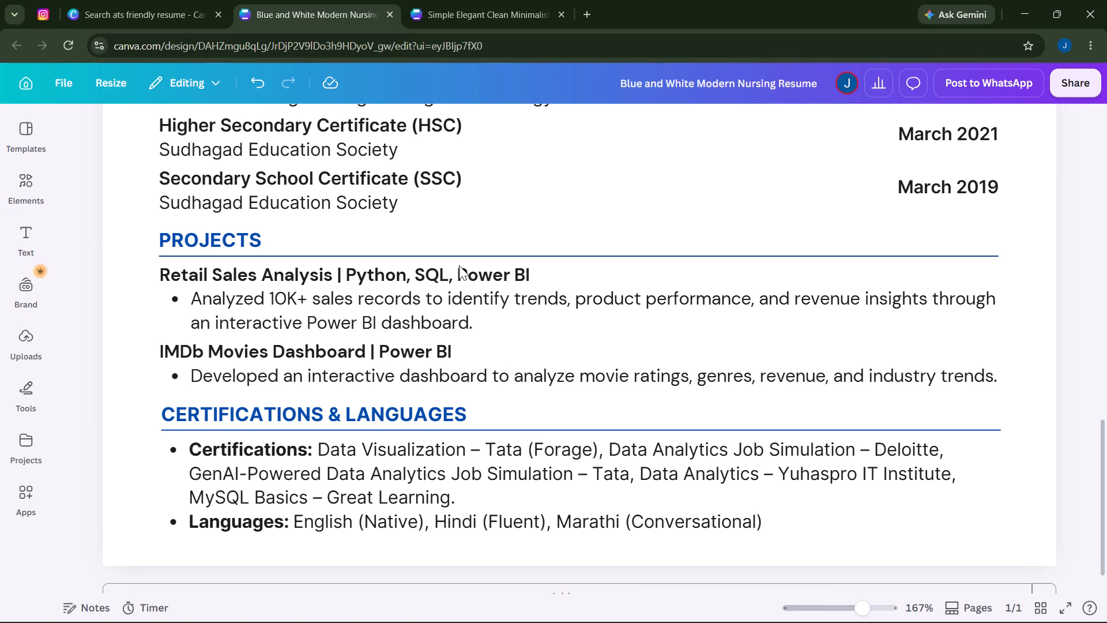
{"action": "key", "text": "alt+Tab"}
{"action": "key", "text": "alt+Tab"}
{"action": "key", "text": "alt+Tab"}
{"action": "key", "text": "alt+Tab"}
{"action": "key", "text": "alt+Tab"}
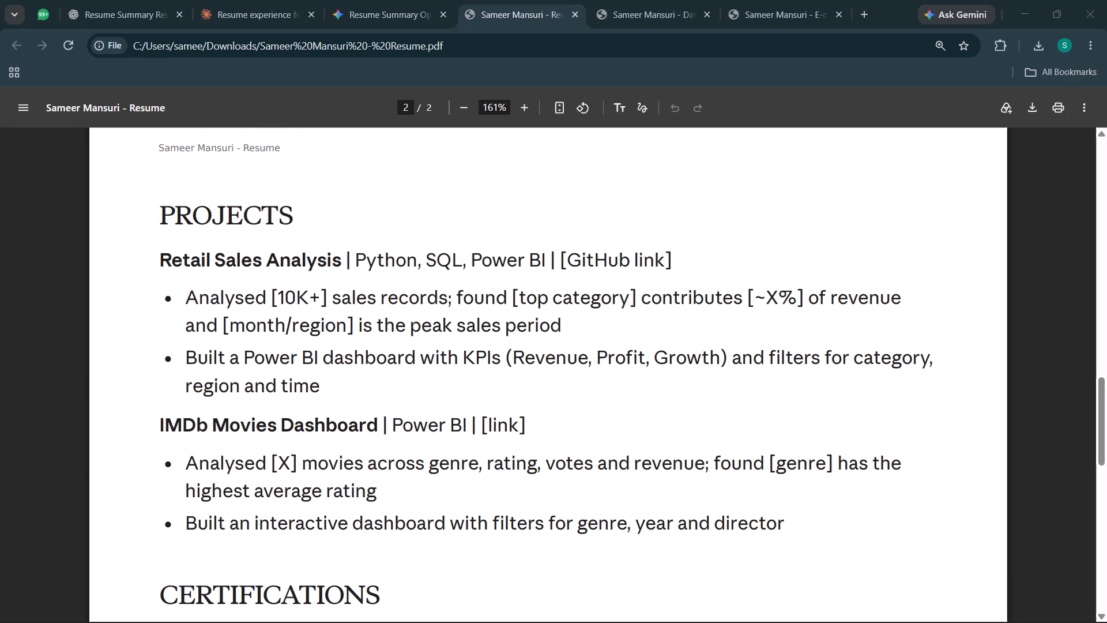
{"action": "key", "text": "alt+Tab"}
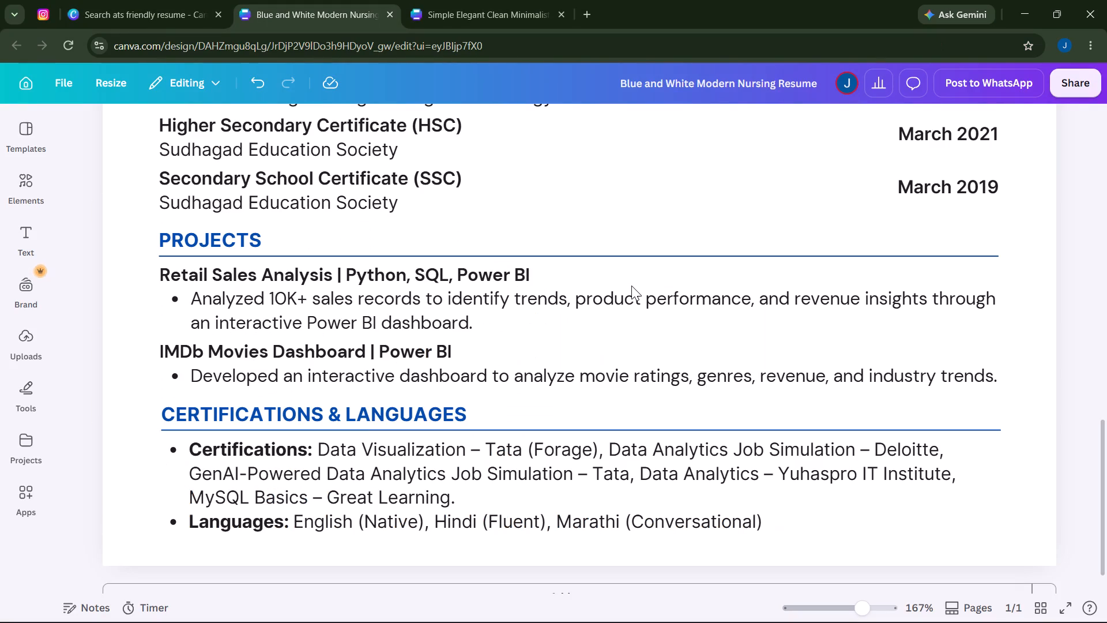
Remove the bold from "Python, SQL, Power BI" in the Retail Sales Analysis project heading of the Canva resume.
{"action": "left_click", "coordinate": [344, 271]}
{"action": "double_click", "coordinate": [347, 271]}
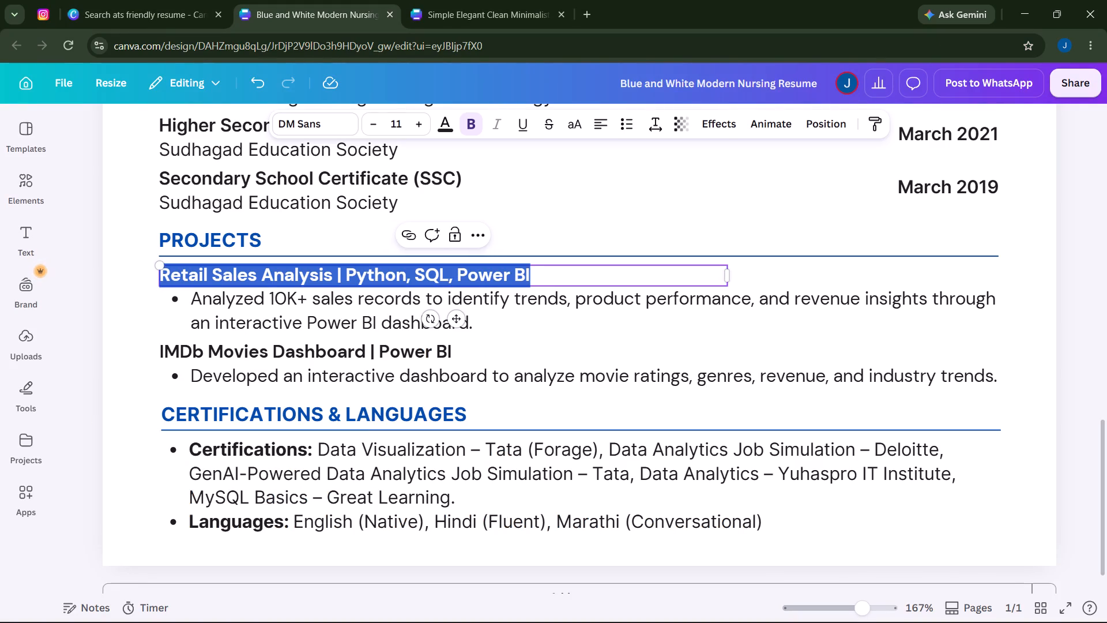
{"action": "left_click", "coordinate": [347, 271]}
{"action": "key", "text": "shift+Right"}
{"action": "key", "text": "shift+Right"}
{"action": "key", "text": "shift+Right"}
{"action": "key", "text": "shift+Right"}
{"action": "key", "text": "shift+Right"}
{"action": "key", "text": "shift+Right"}
{"action": "key", "text": "shift+Right"}
{"action": "key", "text": "shift+Right"}
{"action": "key", "text": "shift+Right"}
{"action": "key", "text": "shift+Right"}
{"action": "key", "text": "shift+Right"}
{"action": "key", "text": "shift+Right"}
{"action": "key", "text": "shift+Right"}
{"action": "key", "text": "shift+Right"}
{"action": "key", "text": "shift+Right"}
{"action": "key", "text": "shift+Right"}
{"action": "key", "text": "shift+Right"}
{"action": "key", "text": "shift+Right"}
{"action": "key", "text": "shift+Right"}
{"action": "key", "text": "shift+Right"}
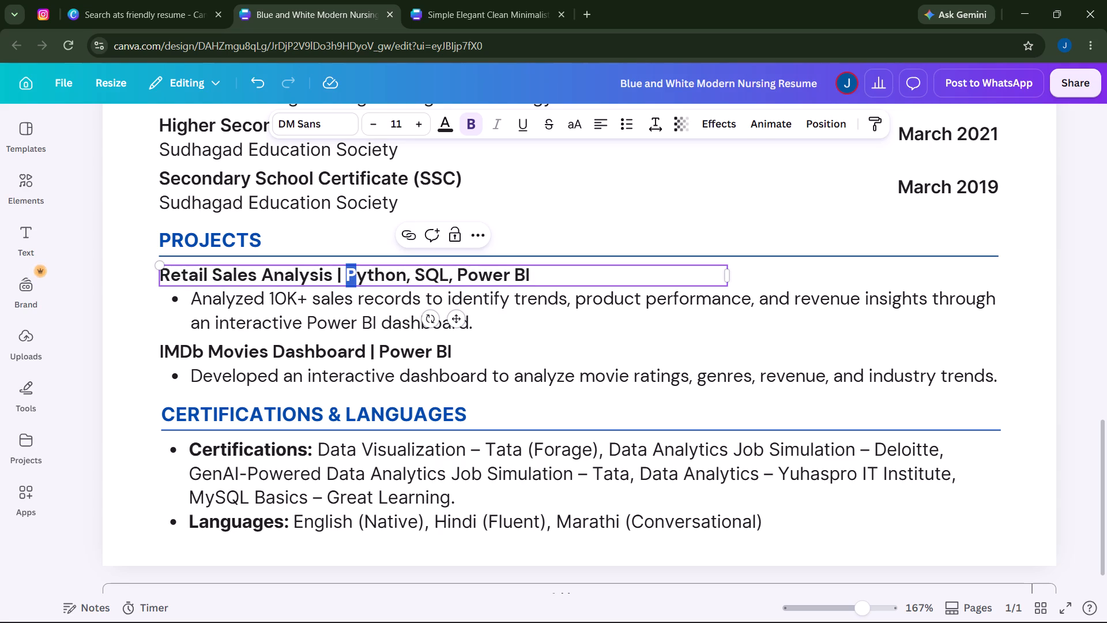
{"action": "key", "text": "shift+Right"}
{"action": "key", "text": "shift+Right"}
{"action": "key", "text": "shift+Right"}
{"action": "key", "text": "shift+Right"}
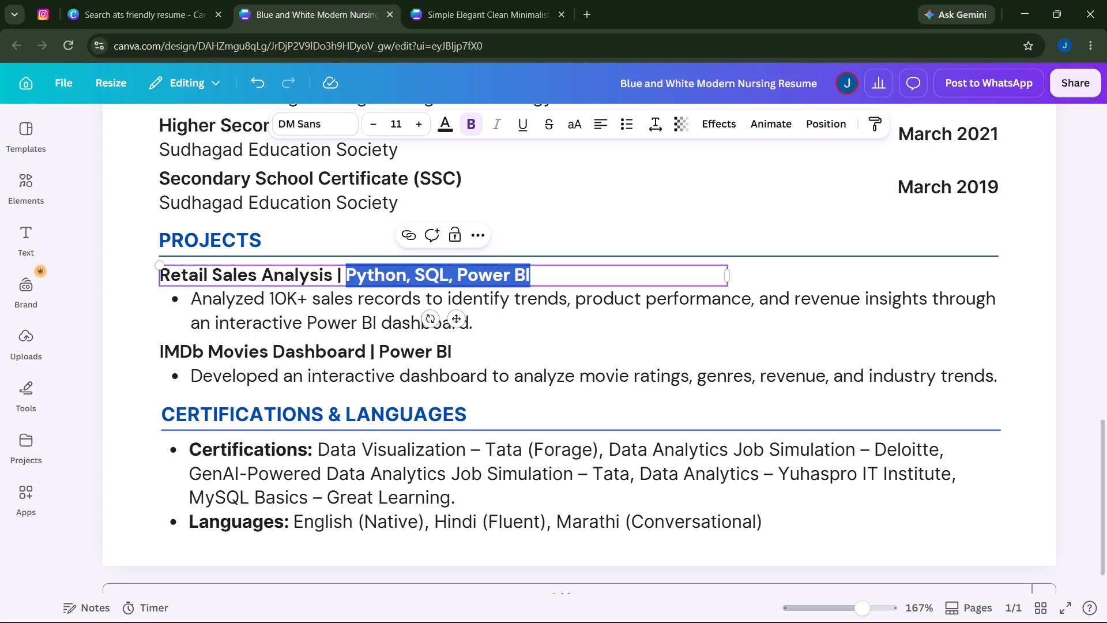
{"action": "left_click", "coordinate": [475, 122]}
{"action": "left_click", "coordinate": [71, 236]}
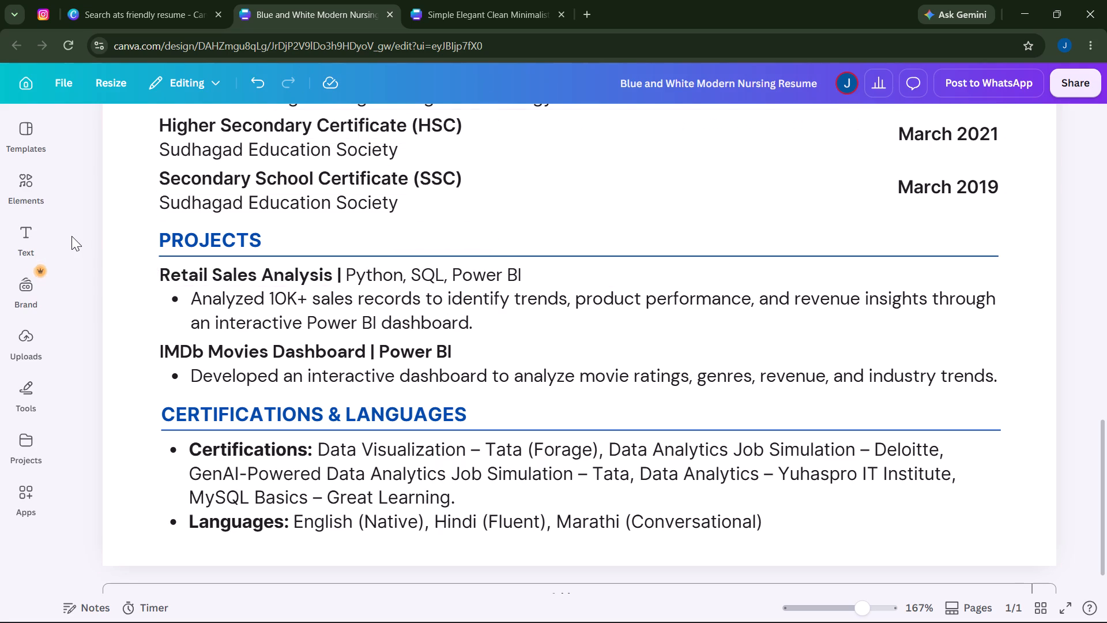
Check the exported PDF's project headings and remove the bold from "Power BI" in the Canva resume's IMDb Movies Dashboard heading.
{"action": "key", "text": "alt+Tab"}
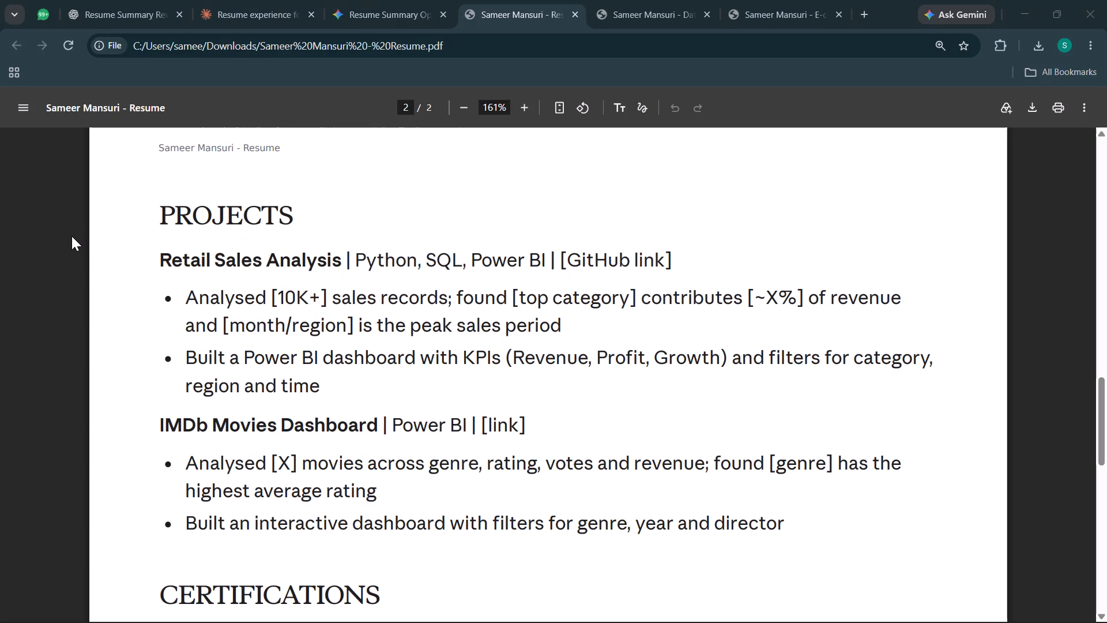
{"action": "key", "text": "alt+Tab"}
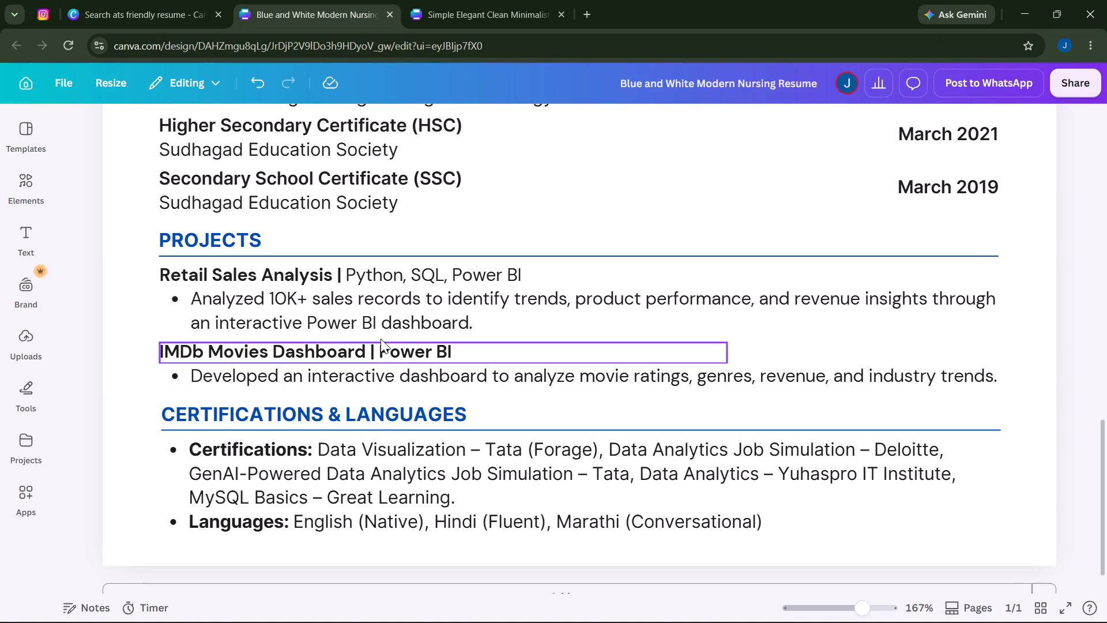
{"action": "triple_click", "coordinate": [394, 351]}
{"action": "left_click", "coordinate": [394, 351]}
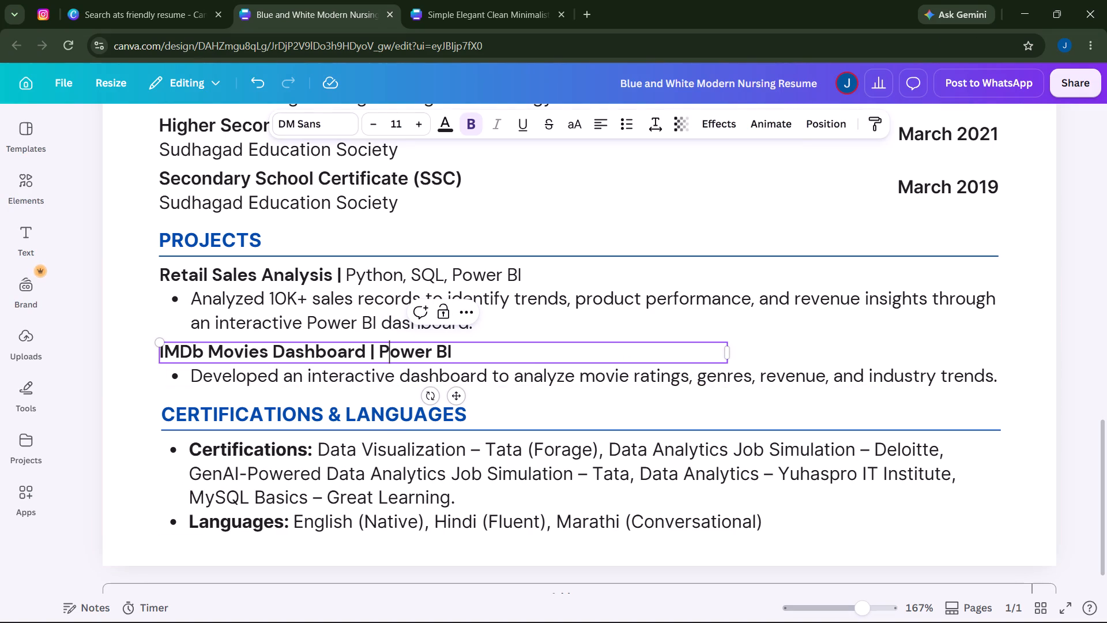
{"action": "key", "text": "Left"}
{"action": "key", "text": "shift+Right"}
{"action": "key", "text": "shift+Right"}
{"action": "key", "text": "shift+Right"}
{"action": "key", "text": "shift+Right"}
{"action": "key", "text": "shift+Right"}
{"action": "key", "text": "shift+Right"}
{"action": "key", "text": "shift+Right"}
{"action": "key", "text": "shift+Right"}
{"action": "key", "text": "shift+Right"}
{"action": "key", "text": "shift+Right"}
{"action": "key", "text": "shift+Right"}
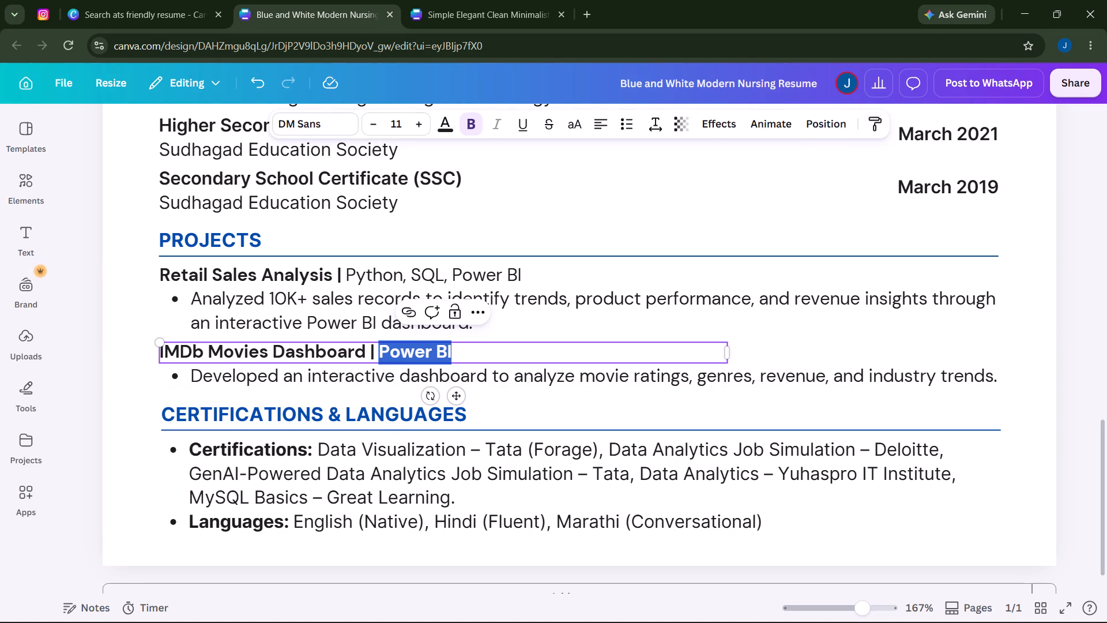
{"action": "left_click", "coordinate": [476, 124]}
{"action": "left_click", "coordinate": [90, 344]}
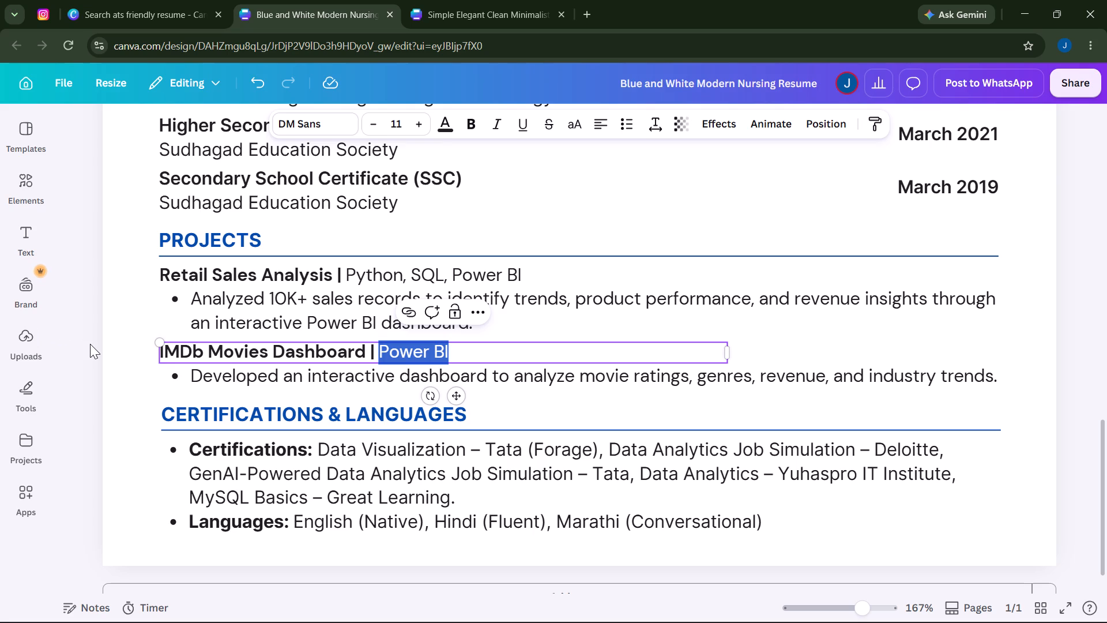
Examine the Projects, Certifications, Education and Languages sections in Claude's exported resume PDF.
{"action": "key", "text": "alt+Tab"}
{"action": "scroll", "coordinate": [313, 411], "scroll_direction": "down", "scroll_amount": 2}
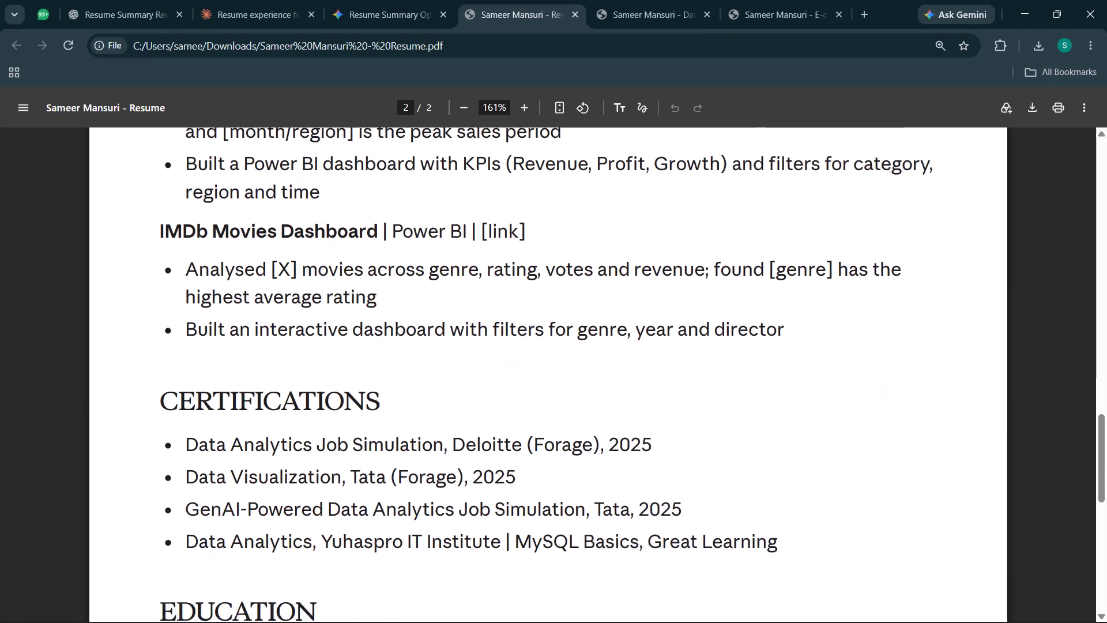
{"action": "scroll", "coordinate": [313, 411], "scroll_direction": "down", "scroll_amount": 4}
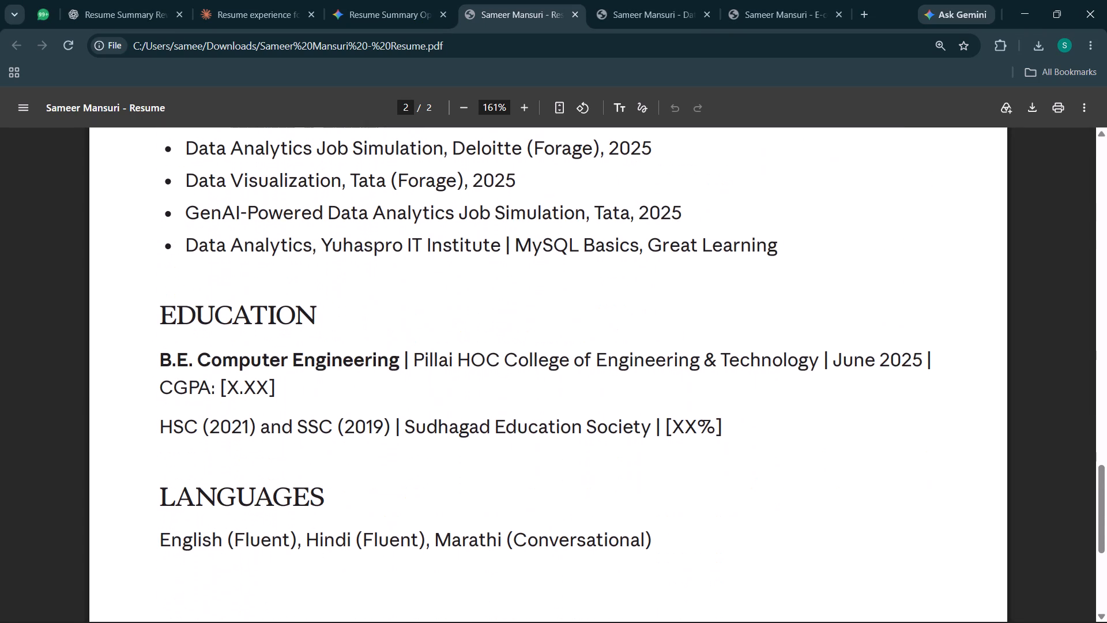
{"action": "scroll", "coordinate": [313, 411], "scroll_direction": "down", "scroll_amount": 1}
{"action": "scroll", "coordinate": [313, 411], "scroll_direction": "up", "scroll_amount": 1}
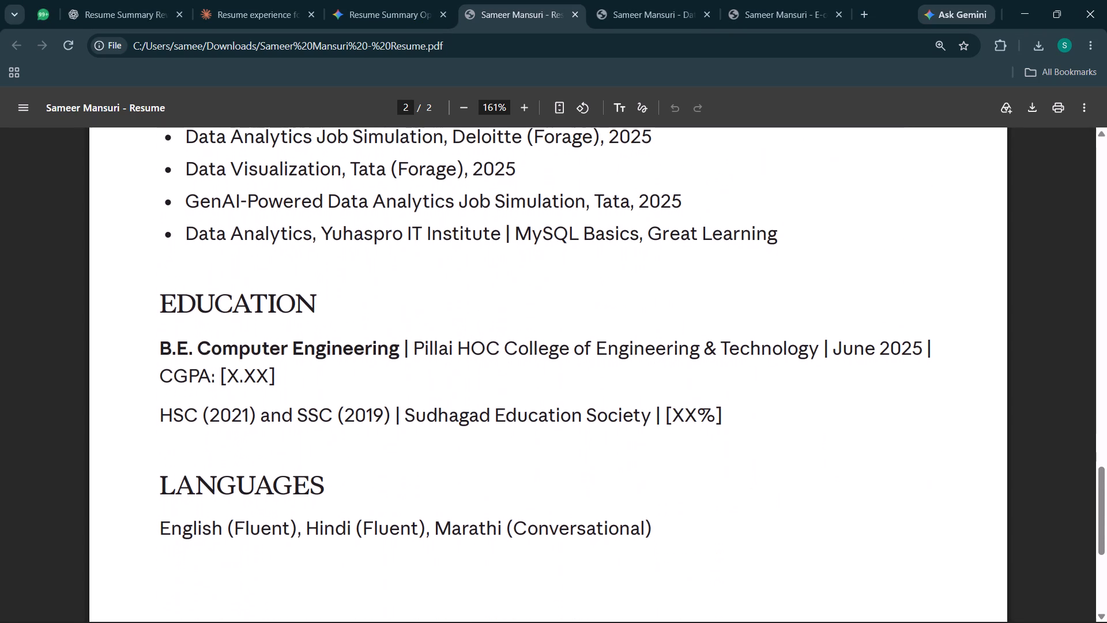
{"action": "scroll", "coordinate": [313, 411], "scroll_direction": "up", "scroll_amount": 3}
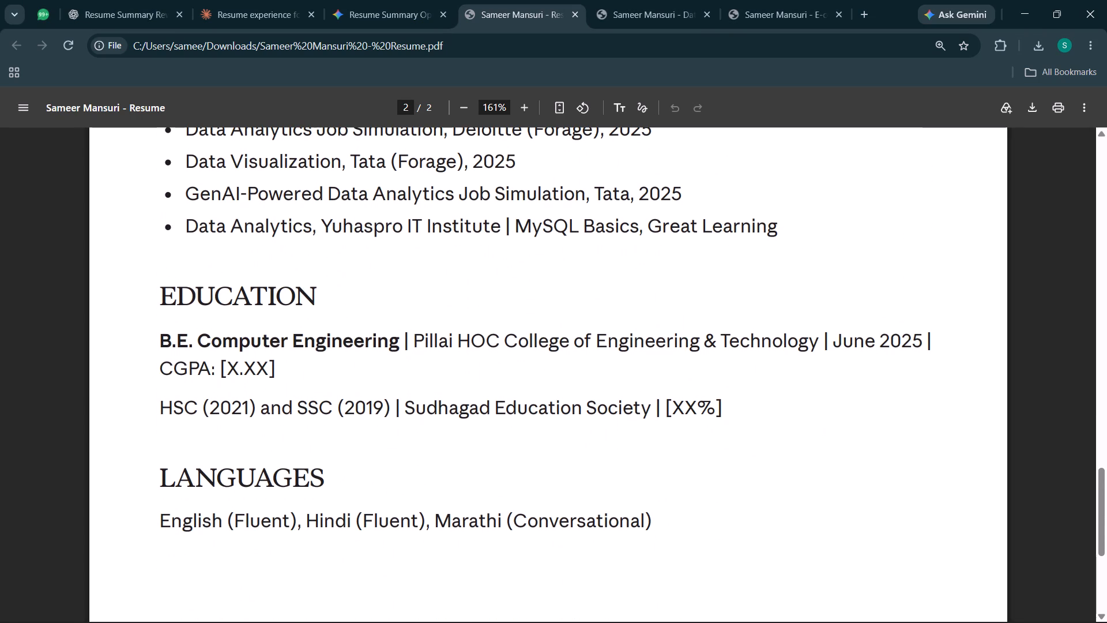
{"action": "scroll", "coordinate": [313, 411], "scroll_direction": "up", "scroll_amount": 2}
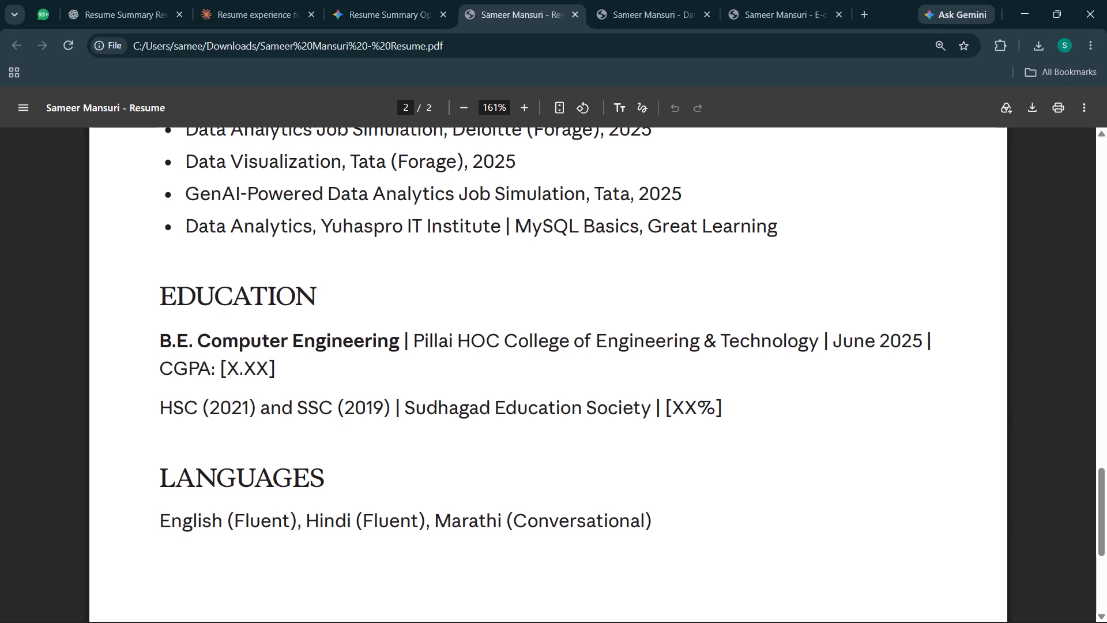
{"action": "scroll", "coordinate": [313, 411], "scroll_direction": "up", "scroll_amount": 2}
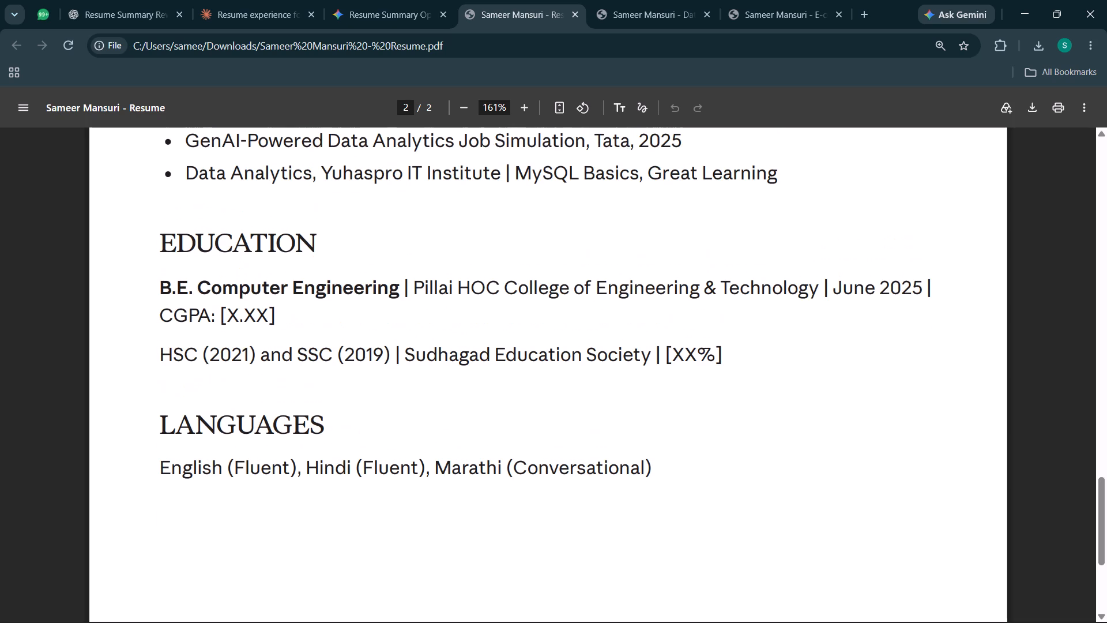
{"action": "scroll", "coordinate": [313, 411], "scroll_direction": "up", "scroll_amount": 3}
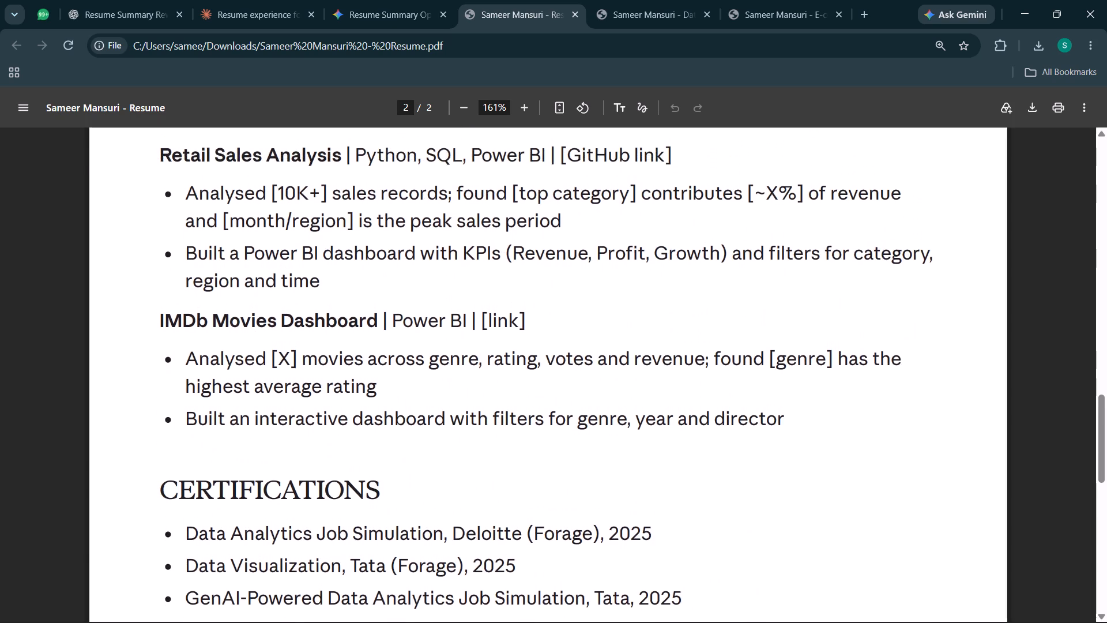
{"action": "scroll", "coordinate": [313, 411], "scroll_direction": "up", "scroll_amount": 2}
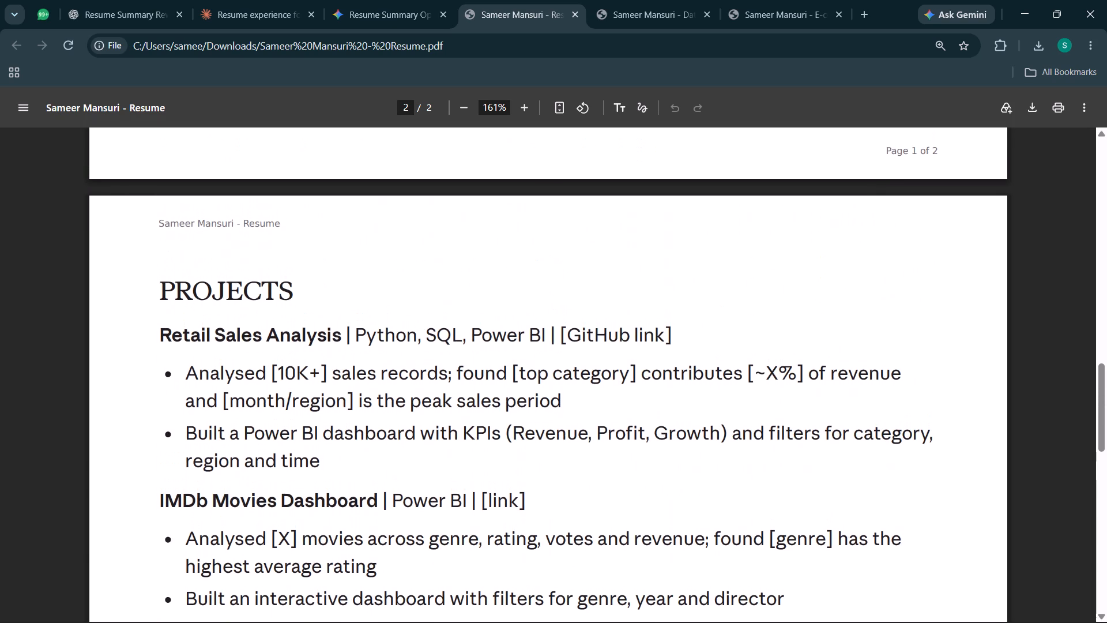
Review the Canva resume's Certifications & Languages section, header and Professional Summary against the exported PDF.
{"action": "key", "text": "alt+Tab"}
{"action": "scroll", "coordinate": [313, 411], "scroll_direction": "down", "scroll_amount": 3}
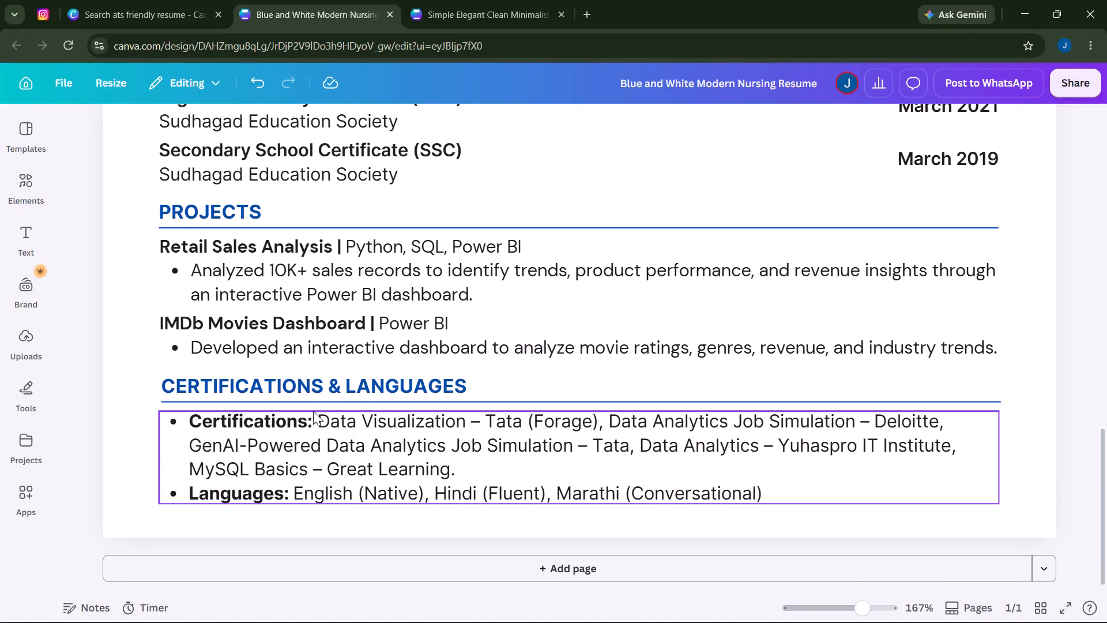
{"action": "scroll", "coordinate": [313, 411], "scroll_direction": "up", "scroll_amount": 1}
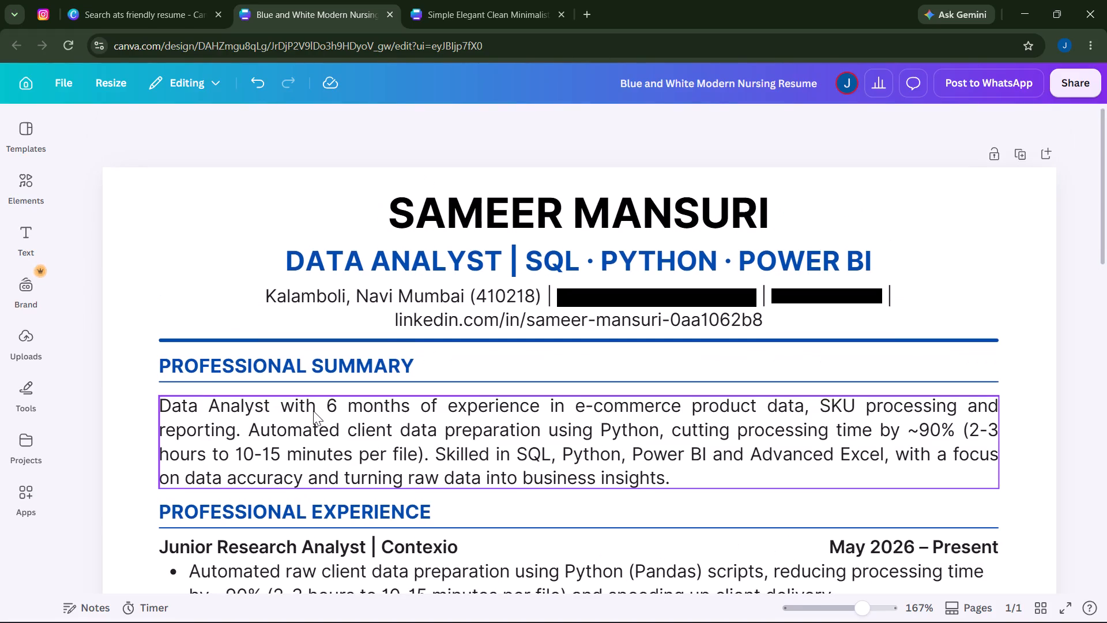
{"action": "scroll", "coordinate": [313, 411], "scroll_direction": "up", "scroll_amount": 6}
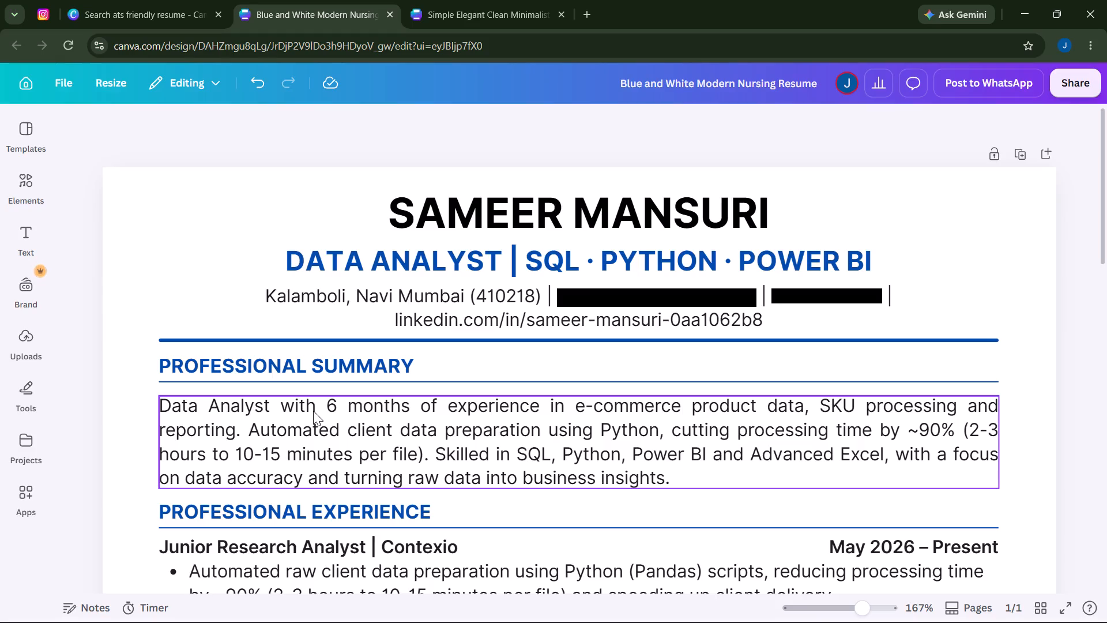
{"action": "scroll", "coordinate": [313, 411], "scroll_direction": "up", "scroll_amount": 1}
{"action": "key", "text": "alt+Tab"}
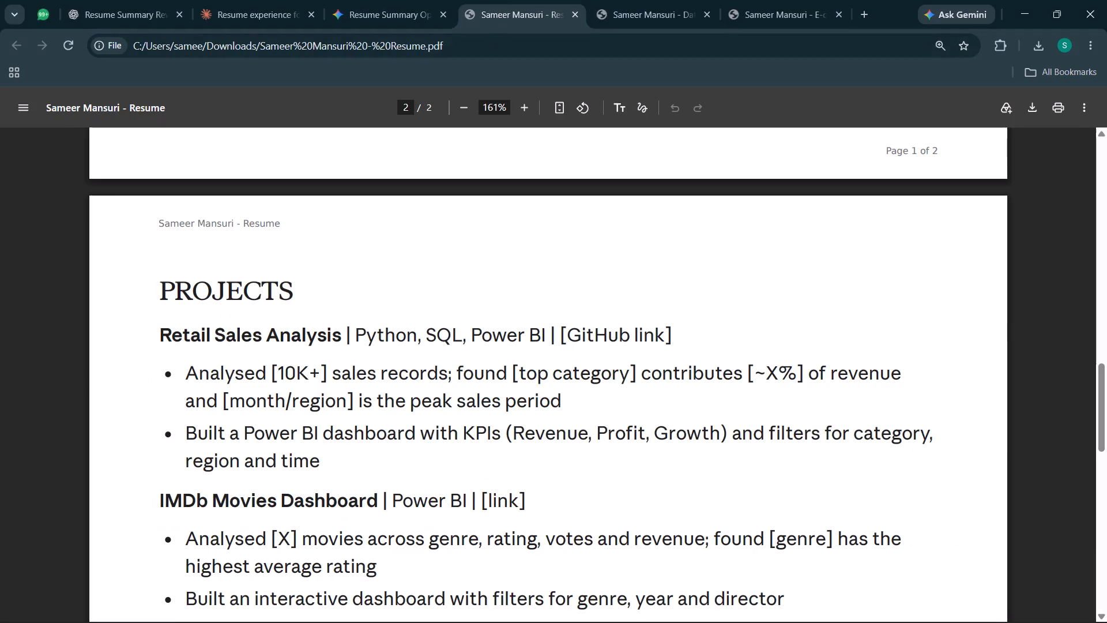
Compare Claude's exported two-page resume PDF with the Canva resume from the Experience section through Certifications & Languages.
{"action": "scroll", "coordinate": [504, 357], "scroll_direction": "up", "scroll_amount": 14}
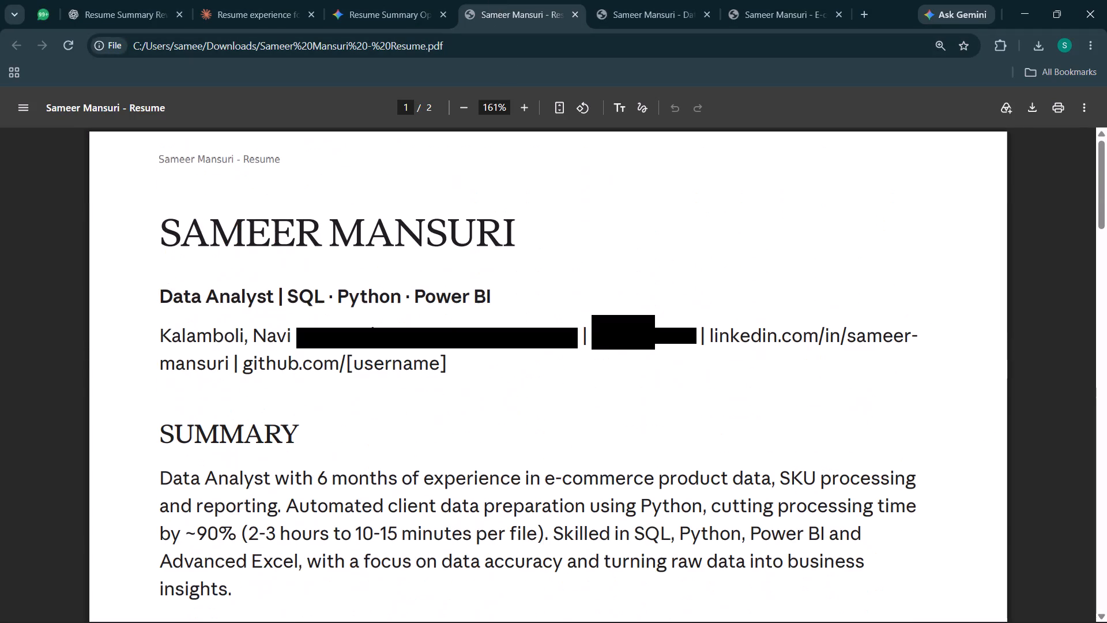
{"action": "scroll", "coordinate": [360, 297], "scroll_direction": "down", "scroll_amount": 9}
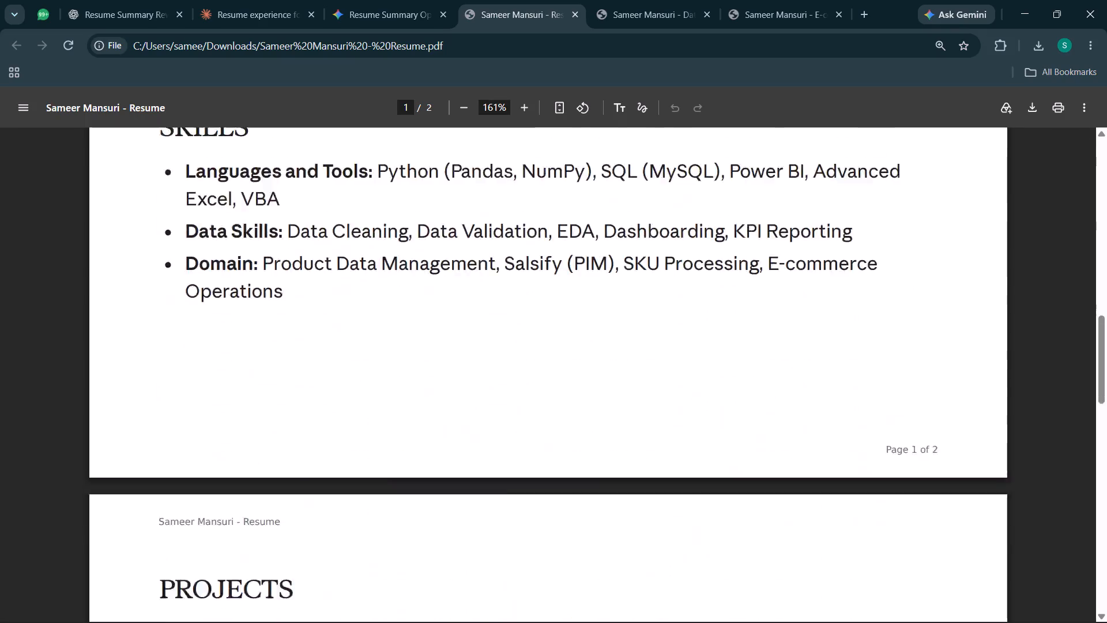
{"action": "scroll", "coordinate": [360, 297], "scroll_direction": "down", "scroll_amount": 5}
{"action": "scroll", "coordinate": [360, 297], "scroll_direction": "up", "scroll_amount": 3}
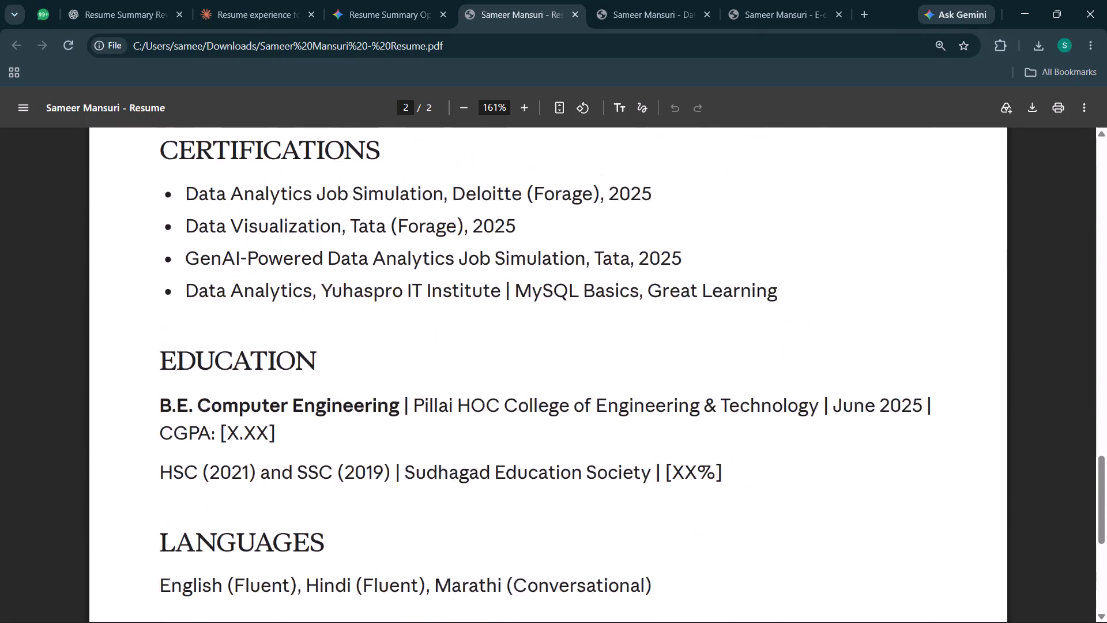
{"action": "scroll", "coordinate": [360, 297], "scroll_direction": "up", "scroll_amount": 2}
{"action": "key", "text": "alt+Tab"}
{"action": "scroll", "coordinate": [360, 297], "scroll_direction": "down", "scroll_amount": 2}
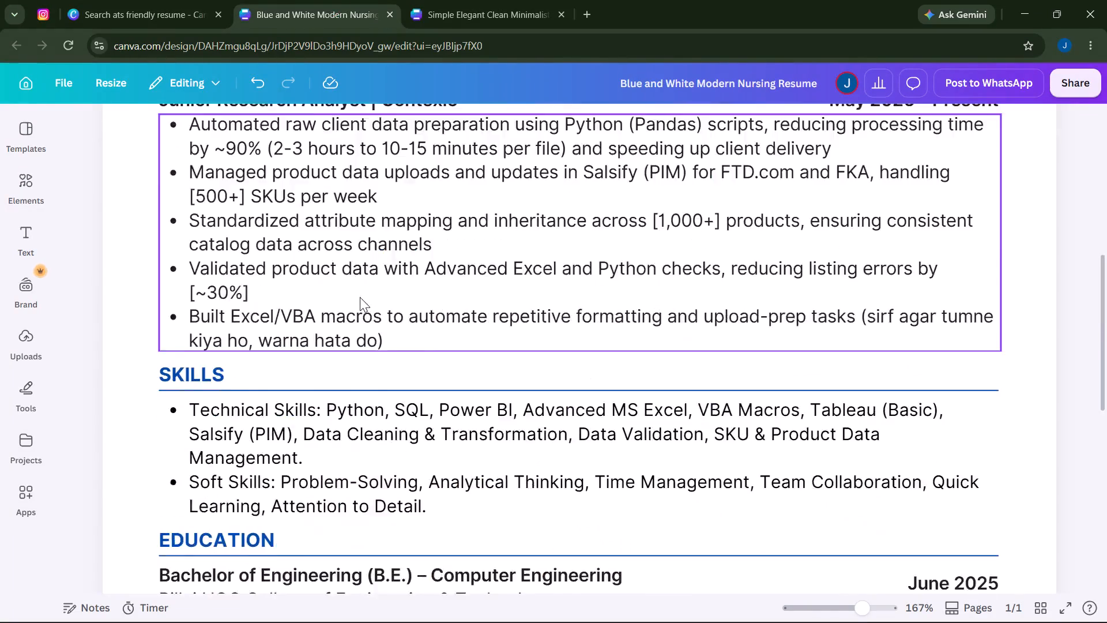
{"action": "scroll", "coordinate": [360, 297], "scroll_direction": "down", "scroll_amount": 7}
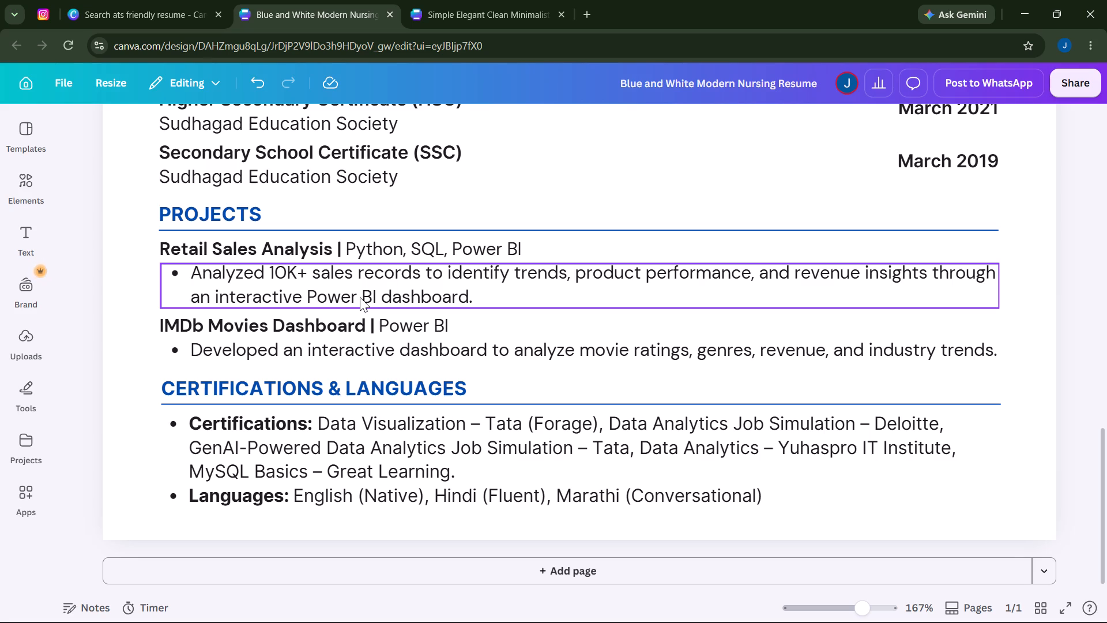
Review the separate one-page Data Analyst Resume PDF from its header and Professional Summary to its Certifications and Languages sections.
{"action": "key", "text": "alt+Tab"}
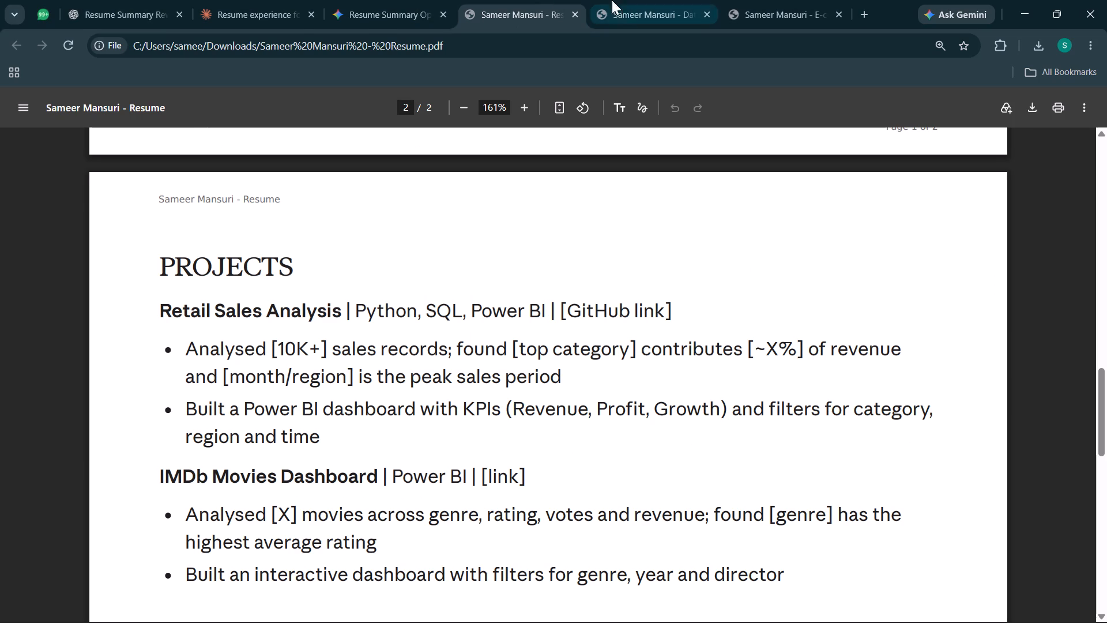
{"action": "left_click", "coordinate": [622, 0]}
{"action": "scroll", "coordinate": [612, 363], "scroll_direction": "down", "scroll_amount": 10}
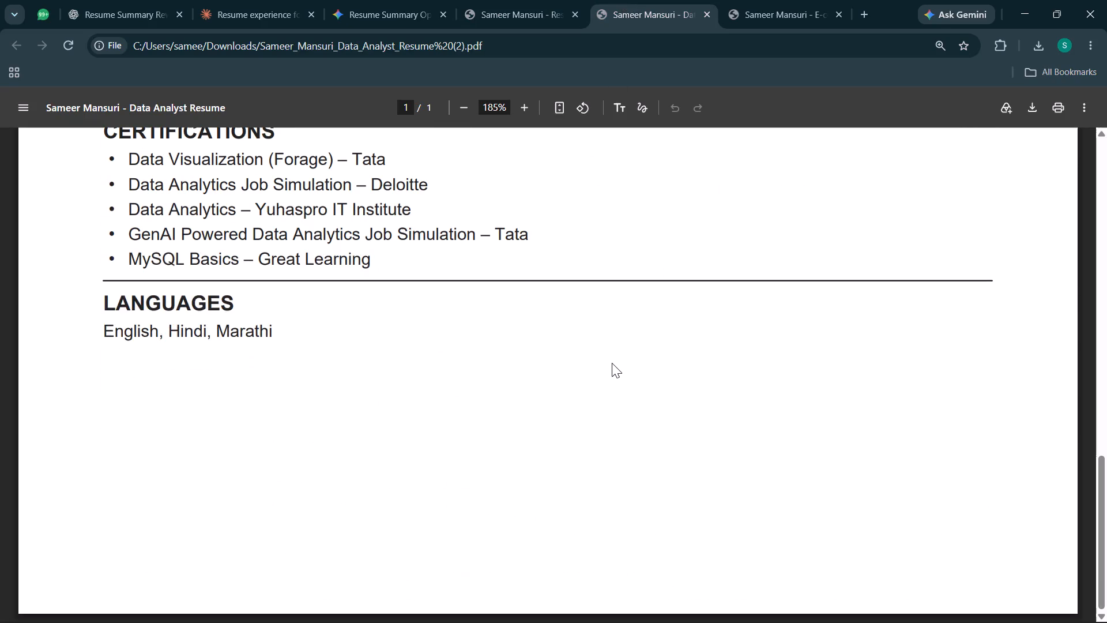
{"action": "scroll", "coordinate": [612, 363], "scroll_direction": "down", "scroll_amount": 1}
{"action": "scroll", "coordinate": [612, 363], "scroll_direction": "up", "scroll_amount": 13}
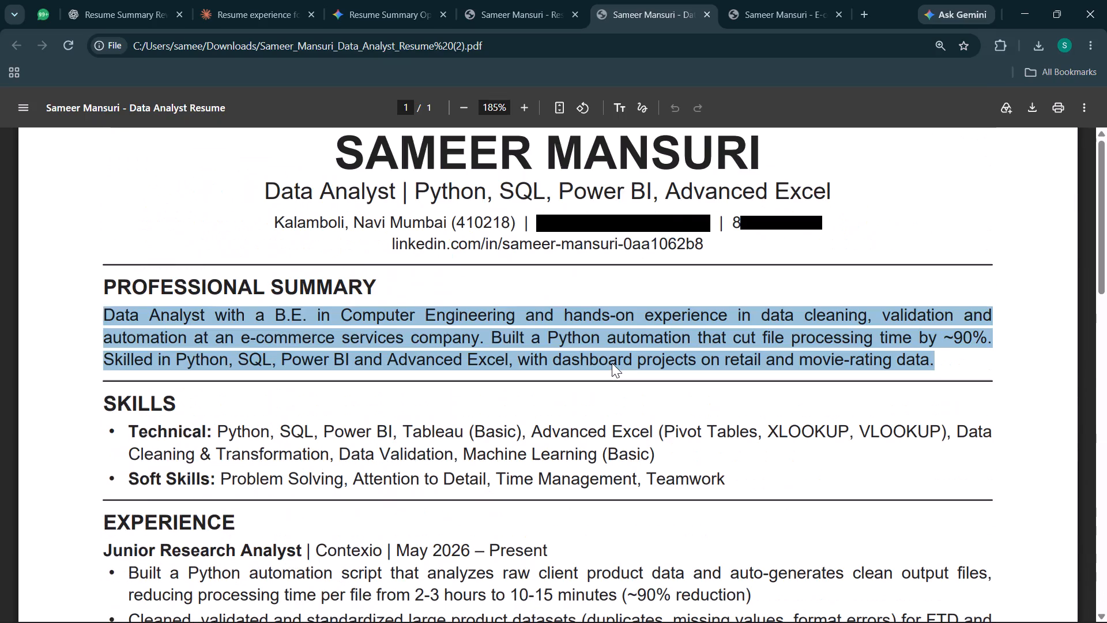
{"action": "scroll", "coordinate": [612, 363], "scroll_direction": "up", "scroll_amount": 4}
Look through the Simple Elegant Clean Minimalist CV design in Canva and recheck the Blue and White Modern Nursing Resume's sections against it.
{"action": "key", "text": "alt+Tab"}
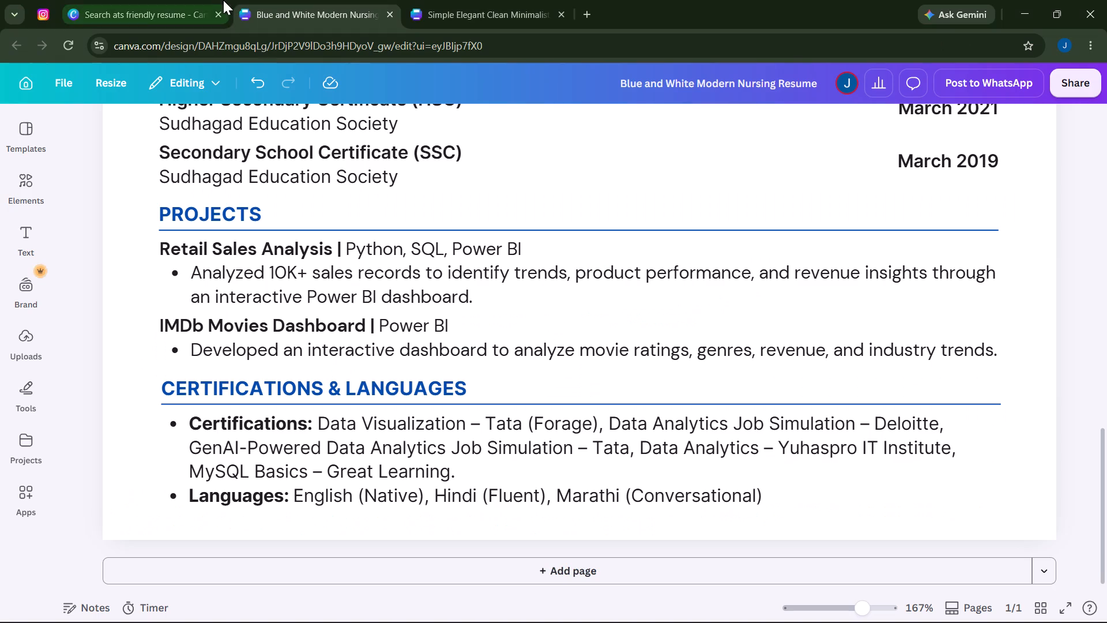
{"action": "left_click", "coordinate": [458, 1]}
{"action": "scroll", "coordinate": [542, 350], "scroll_direction": "down", "scroll_amount": 7}
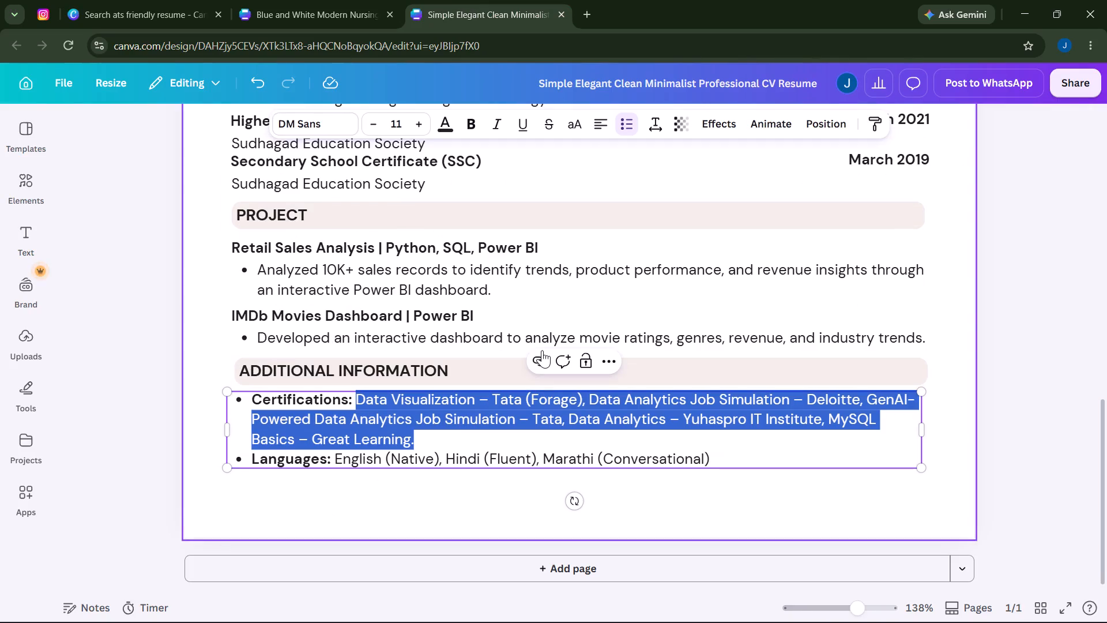
{"action": "scroll", "coordinate": [542, 350], "scroll_direction": "down", "scroll_amount": 2}
{"action": "scroll", "coordinate": [542, 350], "scroll_direction": "up", "scroll_amount": 7}
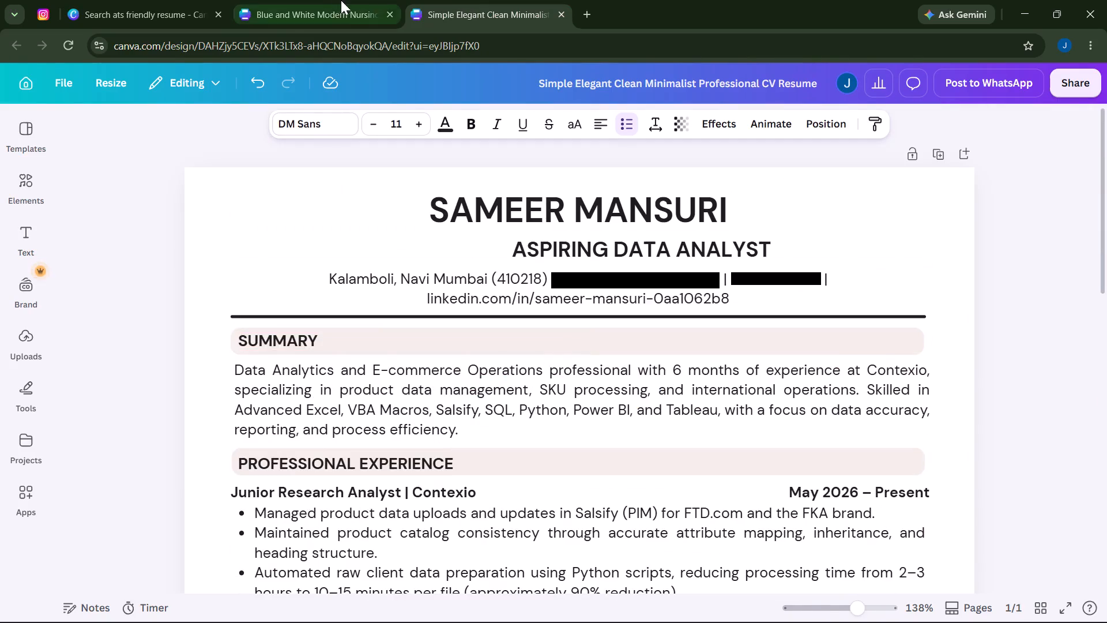
{"action": "left_click", "coordinate": [329, 0]}
{"action": "scroll", "coordinate": [494, 350], "scroll_direction": "up", "scroll_amount": 2}
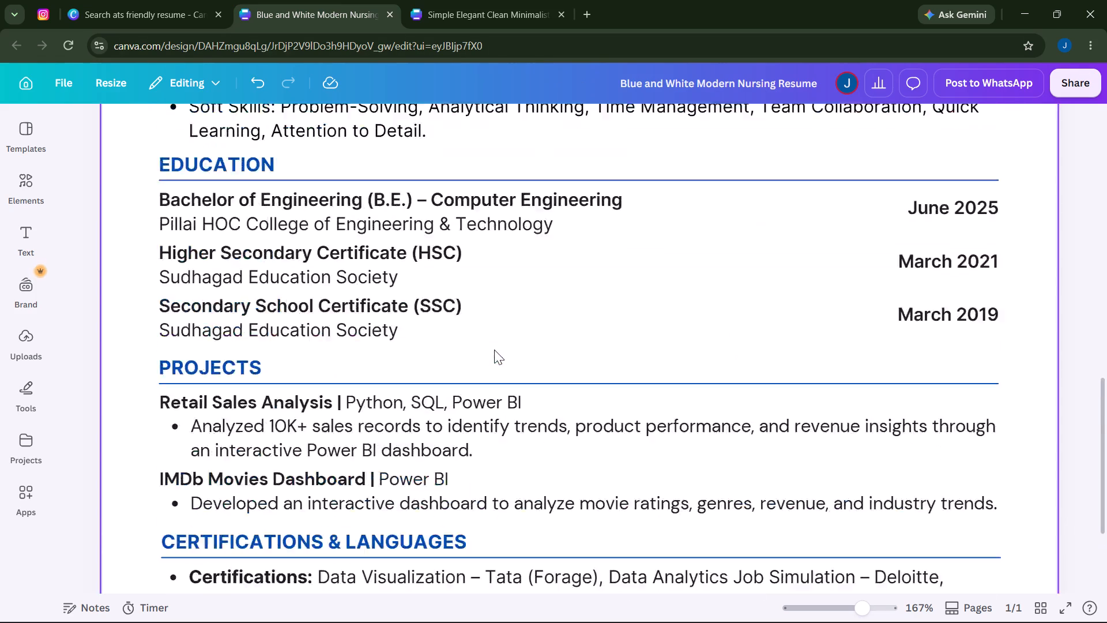
{"action": "scroll", "coordinate": [494, 350], "scroll_direction": "up", "scroll_amount": 3}
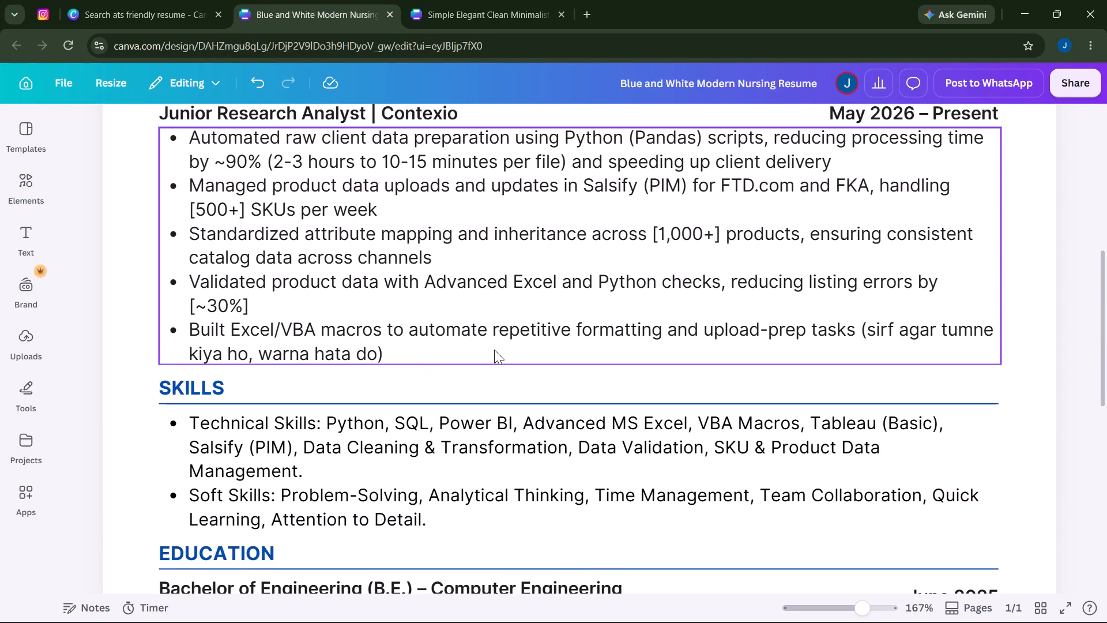
{"action": "scroll", "coordinate": [494, 350], "scroll_direction": "up", "scroll_amount": 1}
Review the exported two-page PDF again and compare its Skills section with the Skills section of the blue and white Canva resume.
{"action": "key", "text": "alt+Tab"}
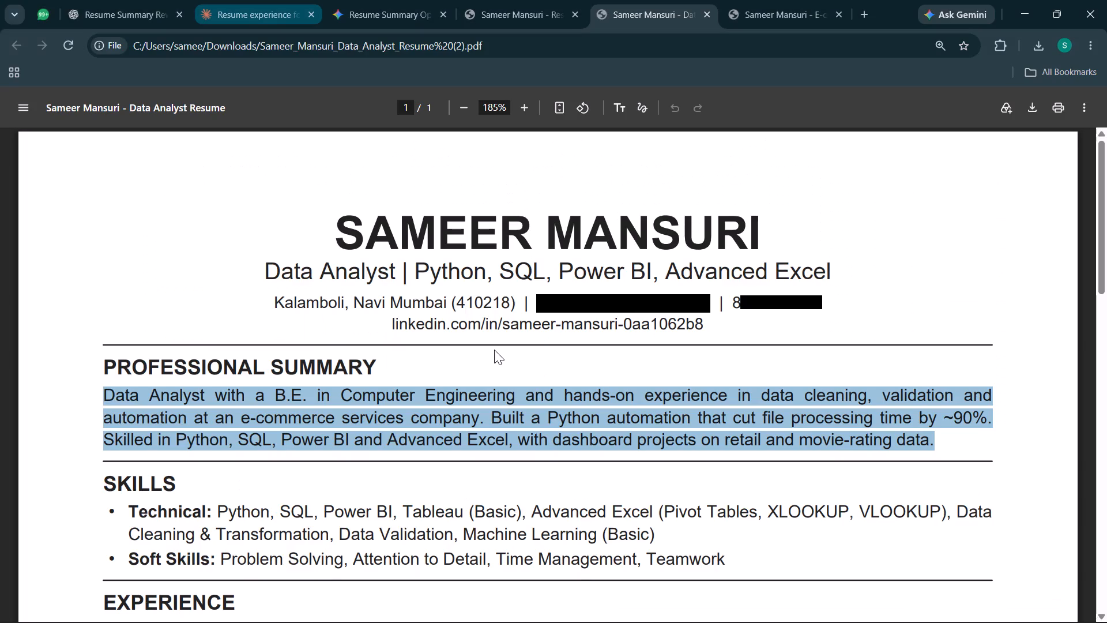
{"action": "scroll", "coordinate": [494, 350], "scroll_direction": "down", "scroll_amount": 1}
{"action": "left_click", "coordinate": [550, 0]}
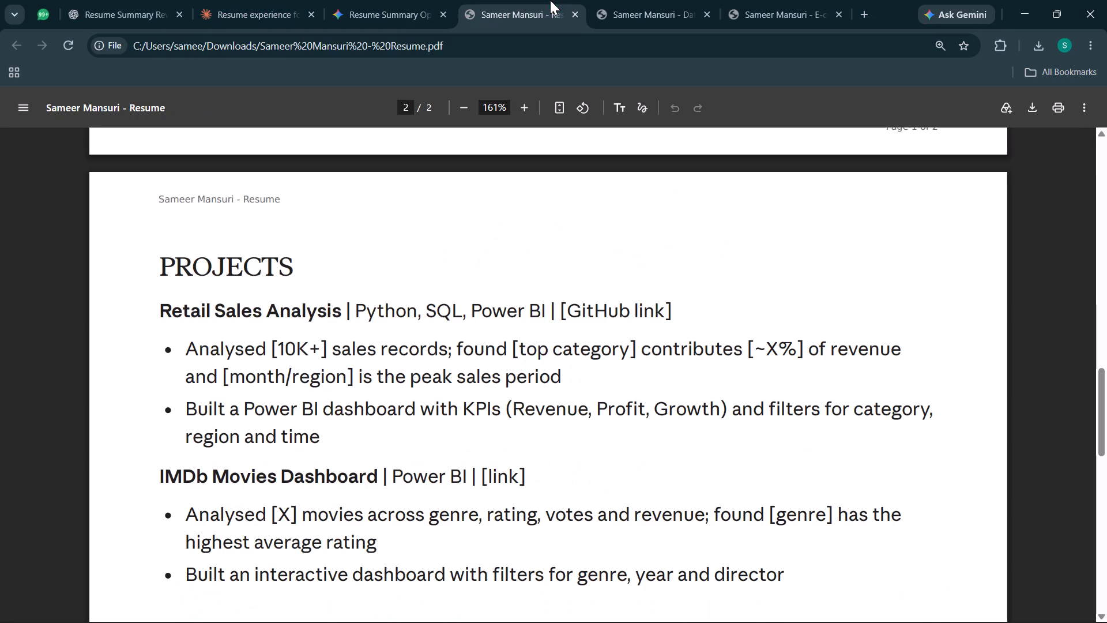
{"action": "scroll", "coordinate": [544, 282], "scroll_direction": "down", "scroll_amount": 5}
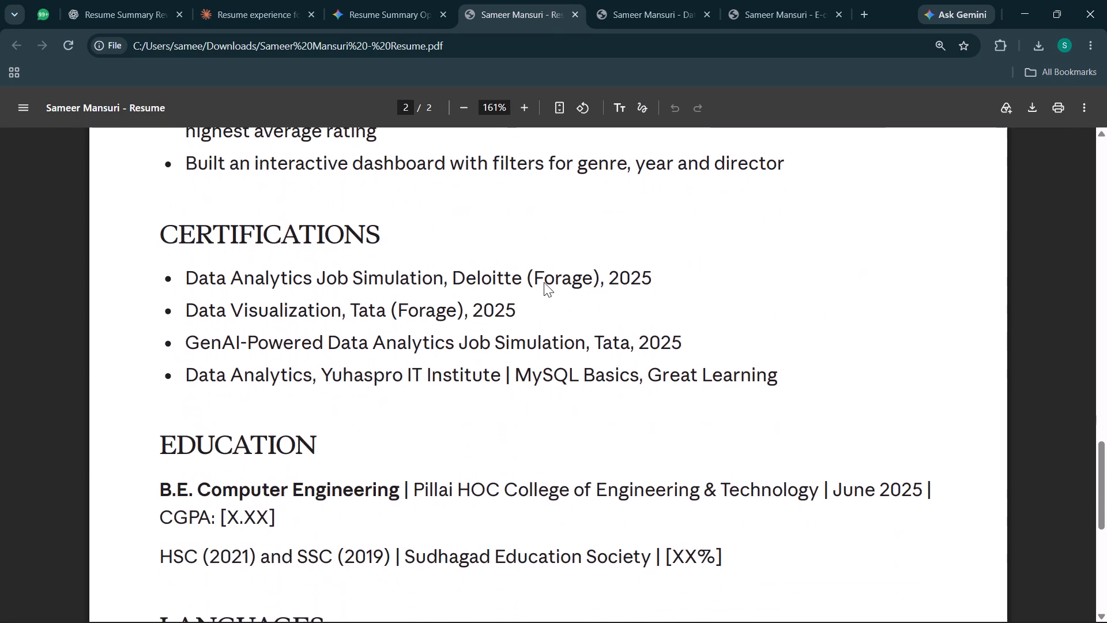
{"action": "scroll", "coordinate": [544, 282], "scroll_direction": "down", "scroll_amount": 2}
{"action": "scroll", "coordinate": [544, 282], "scroll_direction": "up", "scroll_amount": 2}
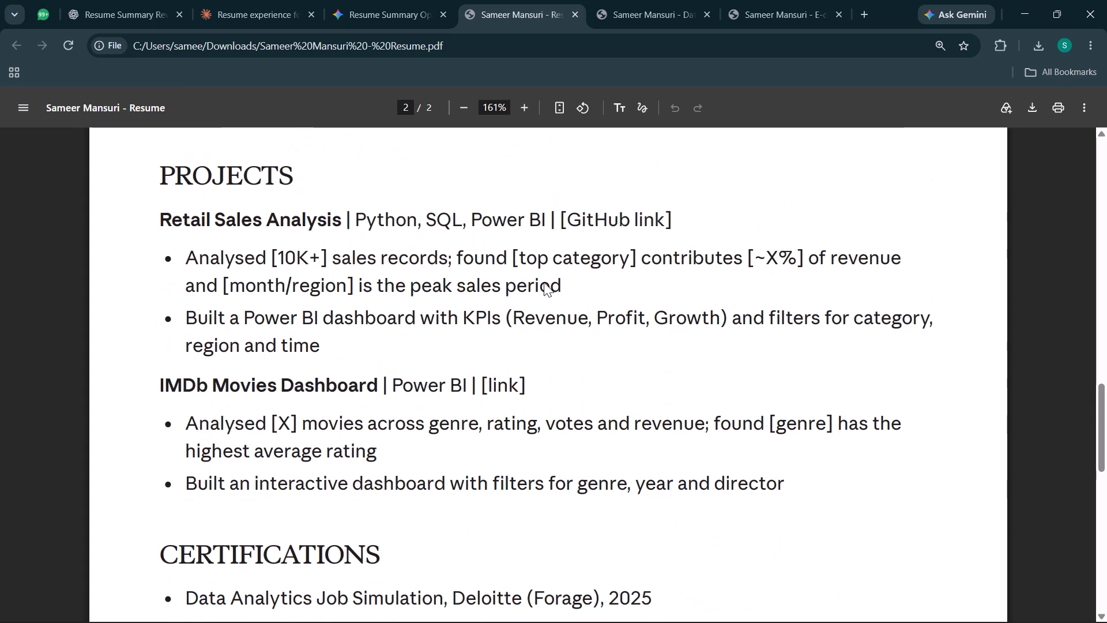
{"action": "scroll", "coordinate": [544, 282], "scroll_direction": "up", "scroll_amount": 6}
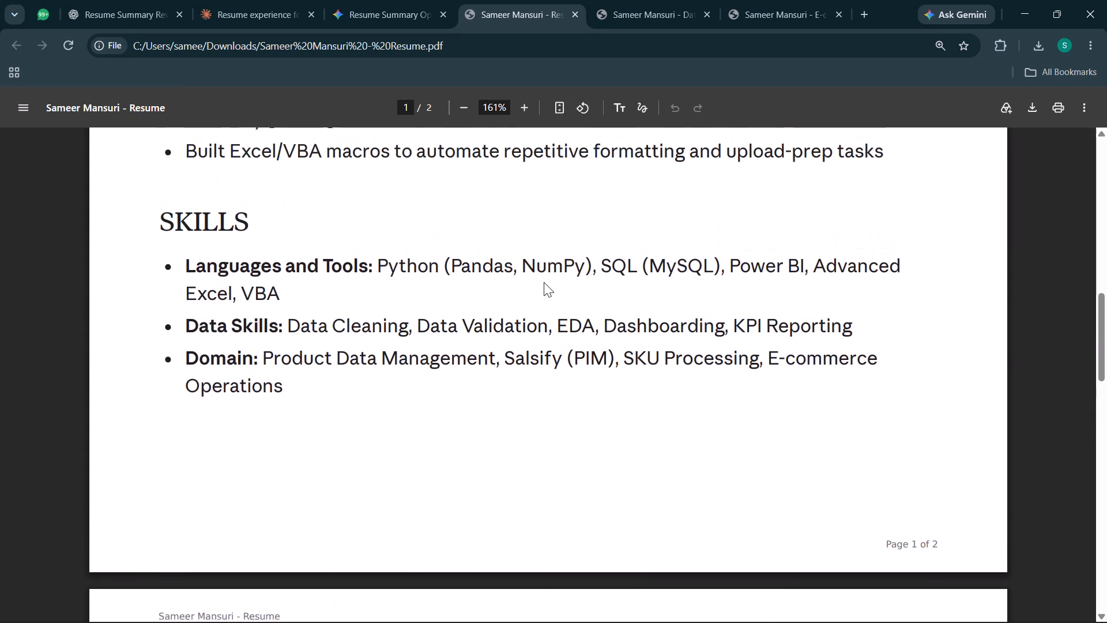
{"action": "scroll", "coordinate": [544, 282], "scroll_direction": "up", "scroll_amount": 1}
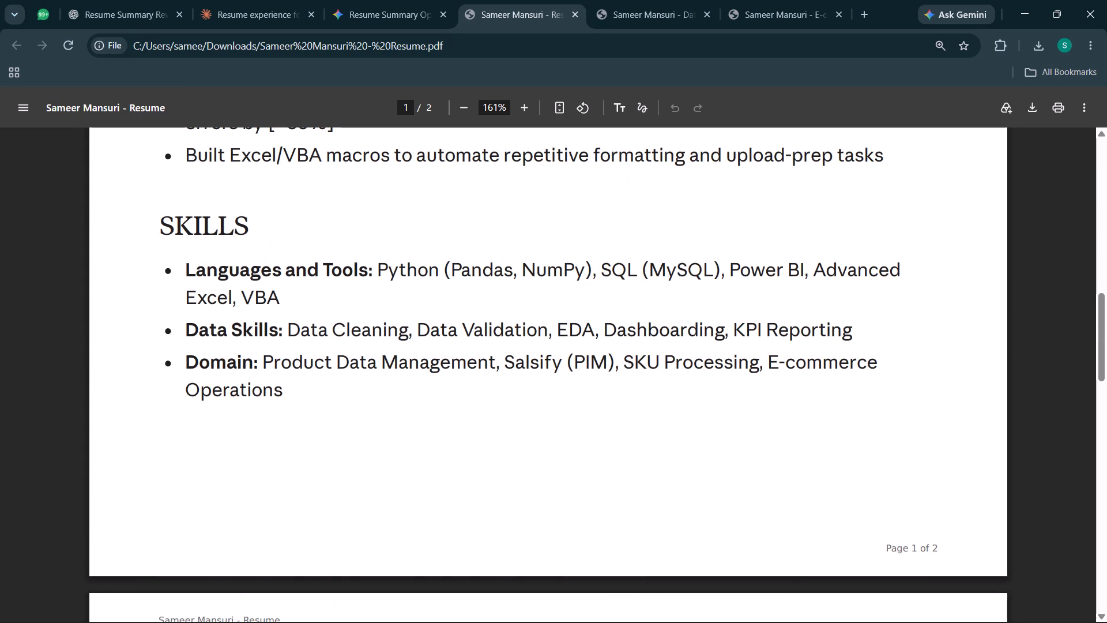
{"action": "key", "text": "alt+Tab"}
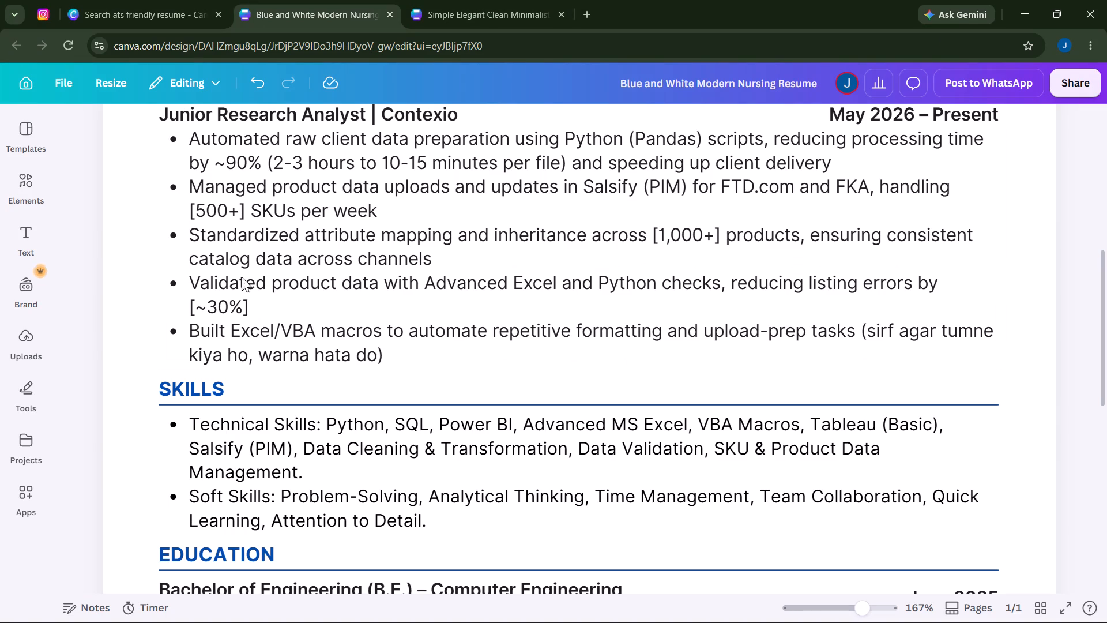
{"action": "scroll", "coordinate": [408, 440], "scroll_direction": "down", "scroll_amount": 1}
{"action": "key", "text": "alt+Tab"}
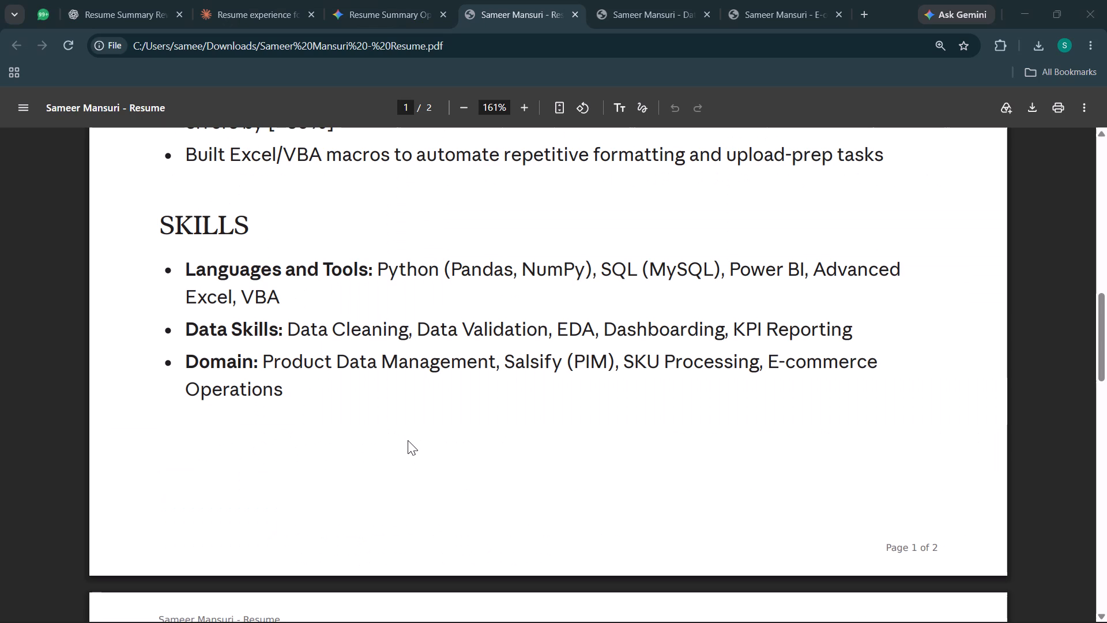
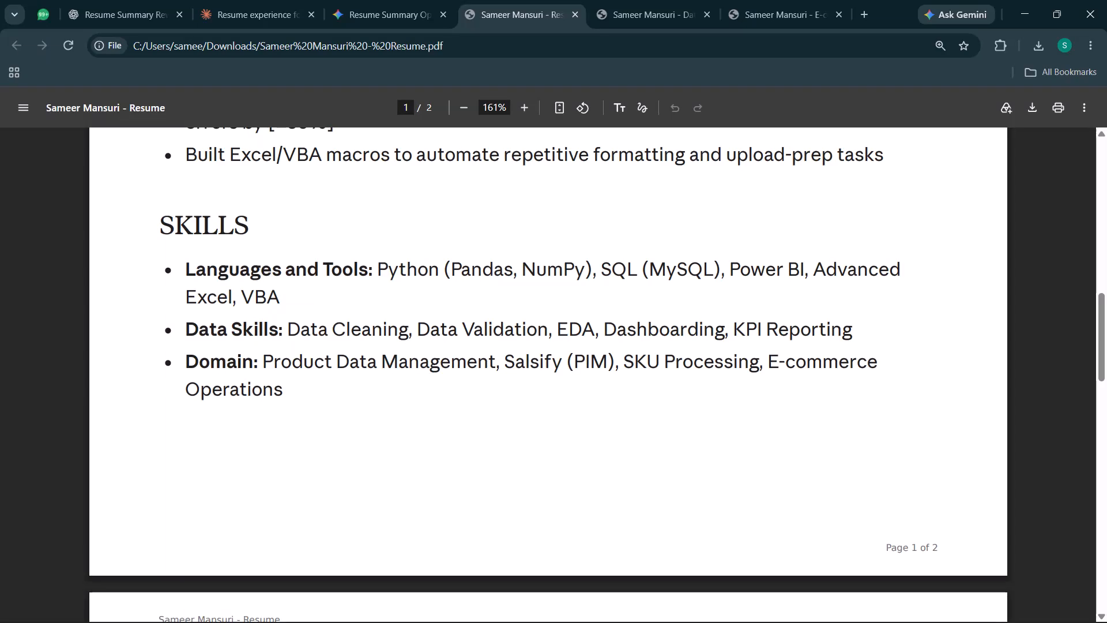
Replace all text in the blue and white Canva resume's Skills section with the three Skills entries copied from the exported two-page PDF.
{"action": "scroll", "coordinate": [195, 265], "scroll_direction": "up", "scroll_amount": 4}
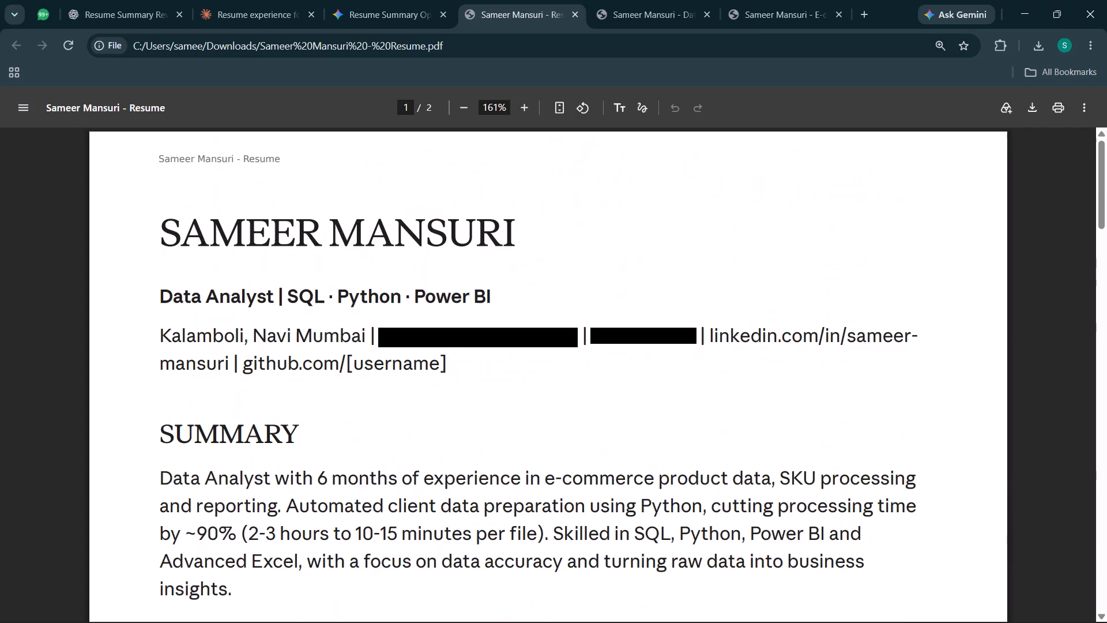
{"action": "scroll", "coordinate": [195, 265], "scroll_direction": "down", "scroll_amount": 7}
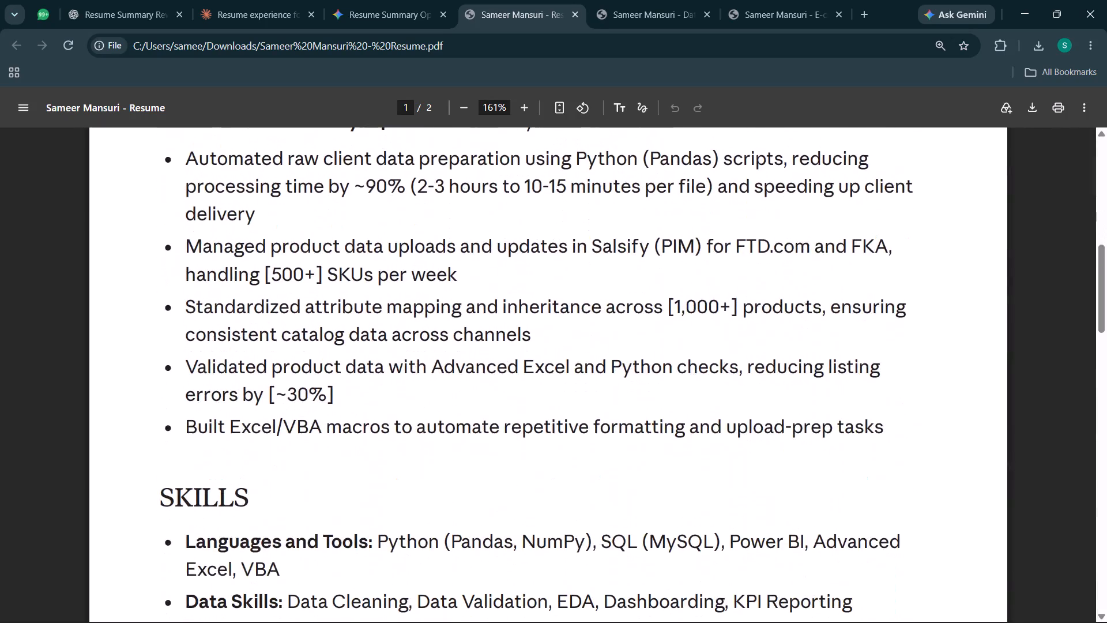
{"action": "scroll", "coordinate": [195, 265], "scroll_direction": "down", "scroll_amount": 5}
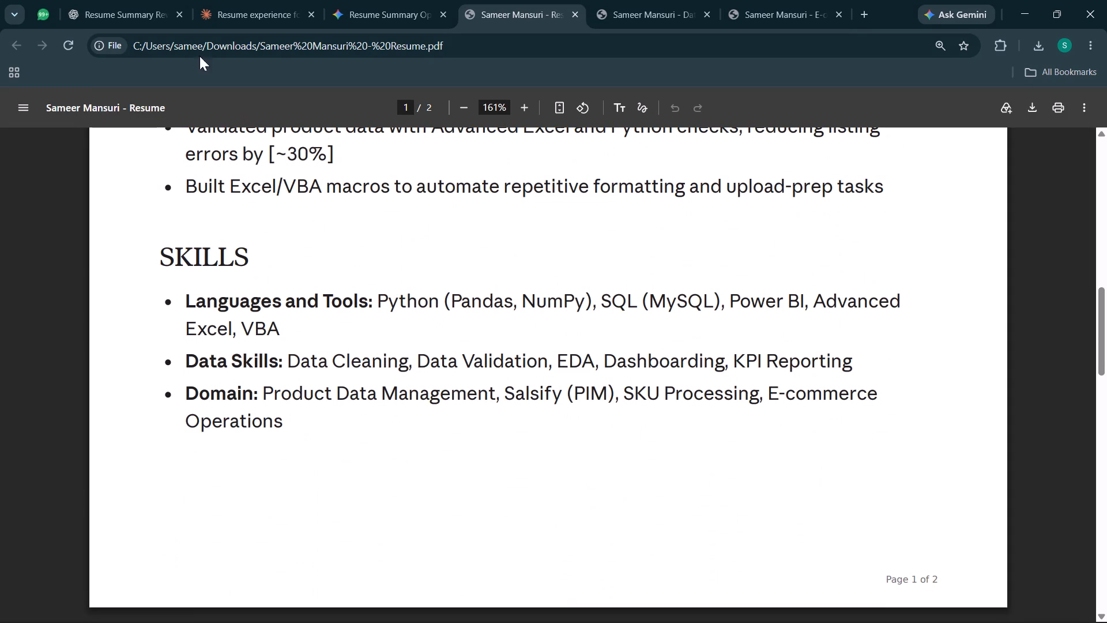
{"action": "key", "text": "alt+Tab"}
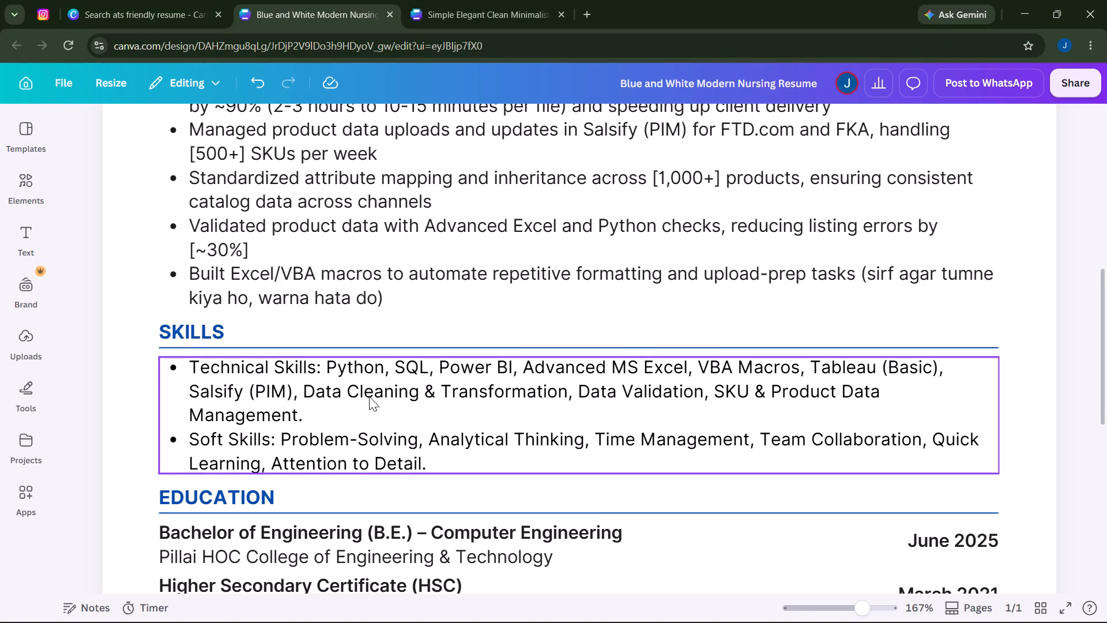
{"action": "scroll", "coordinate": [369, 396], "scroll_direction": "down", "scroll_amount": 1}
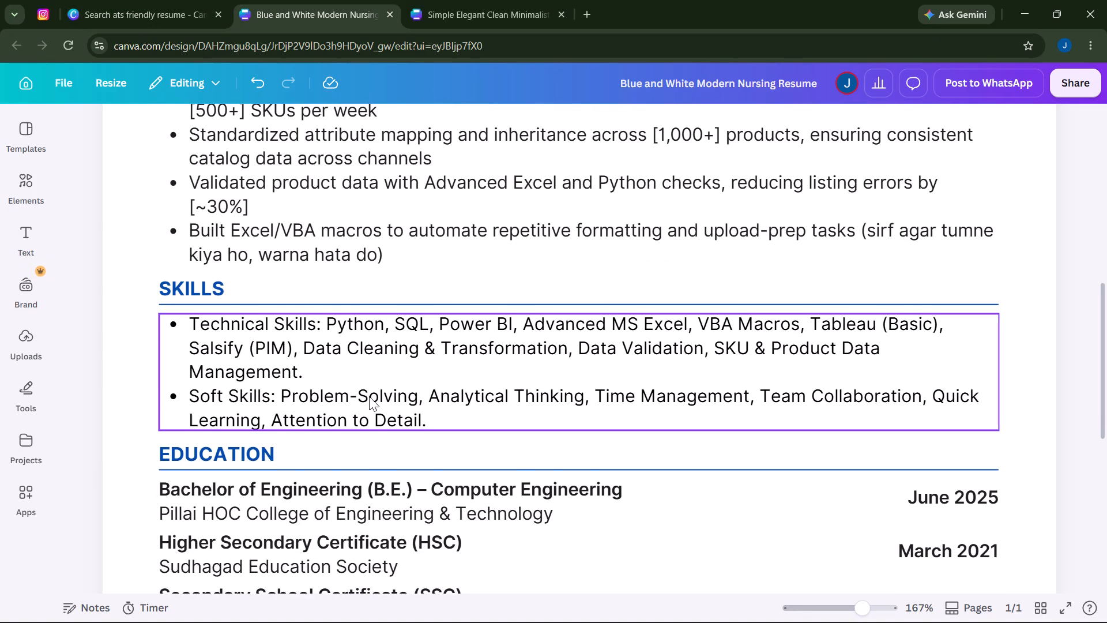
{"action": "key", "text": "alt+Tab"}
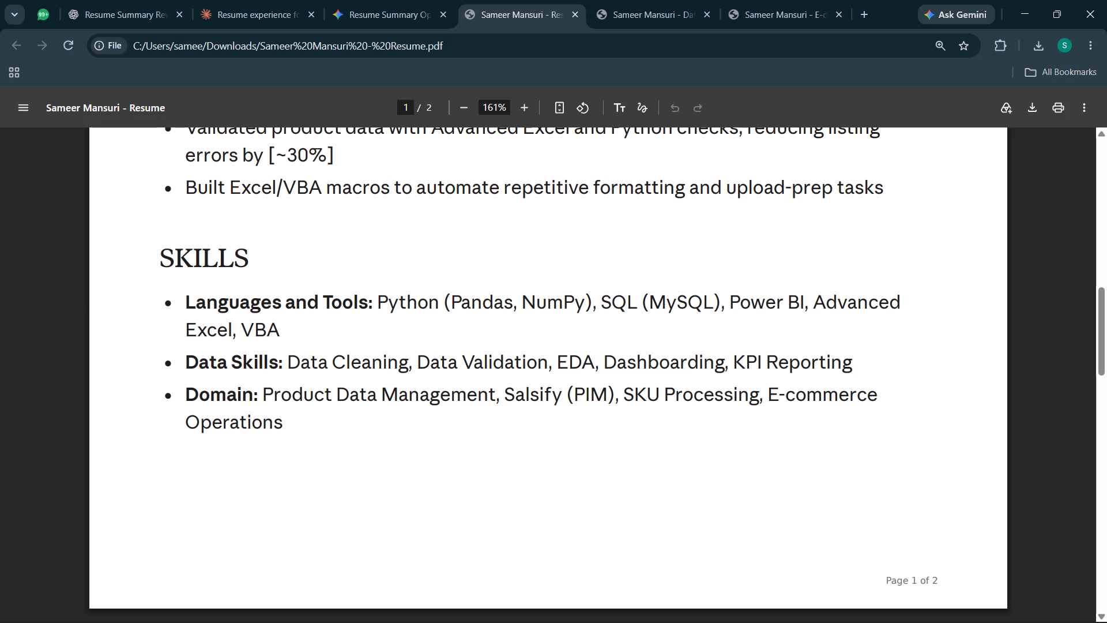
{"action": "left_click_drag", "start_coordinate": [182, 302], "coordinate": [259, 412]}
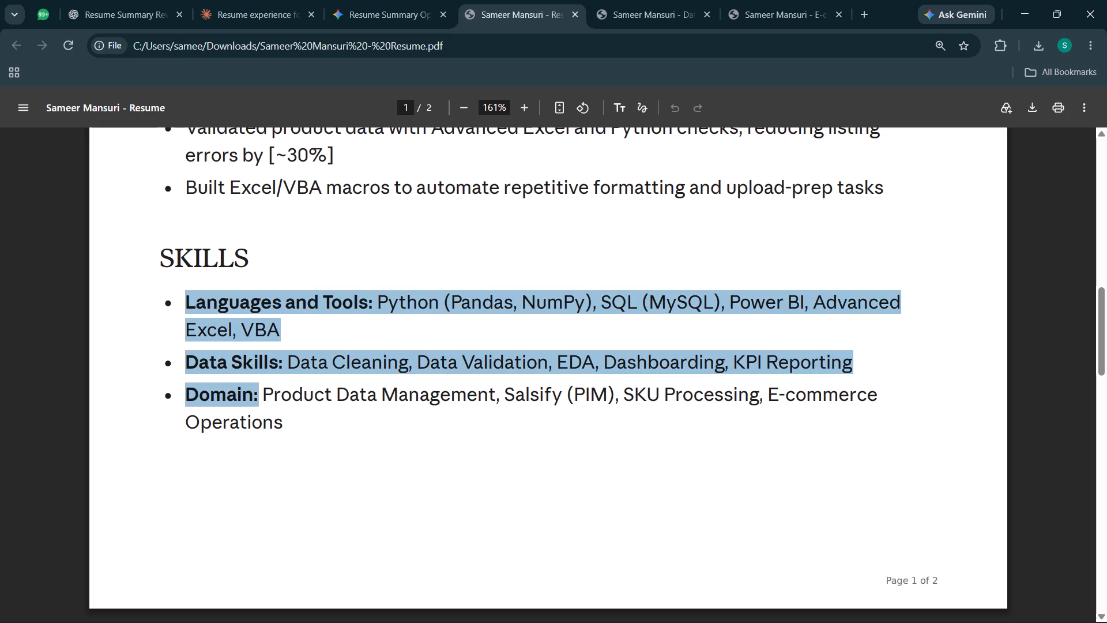
{"action": "left_click_drag", "start_coordinate": [259, 412], "coordinate": [308, 422]}
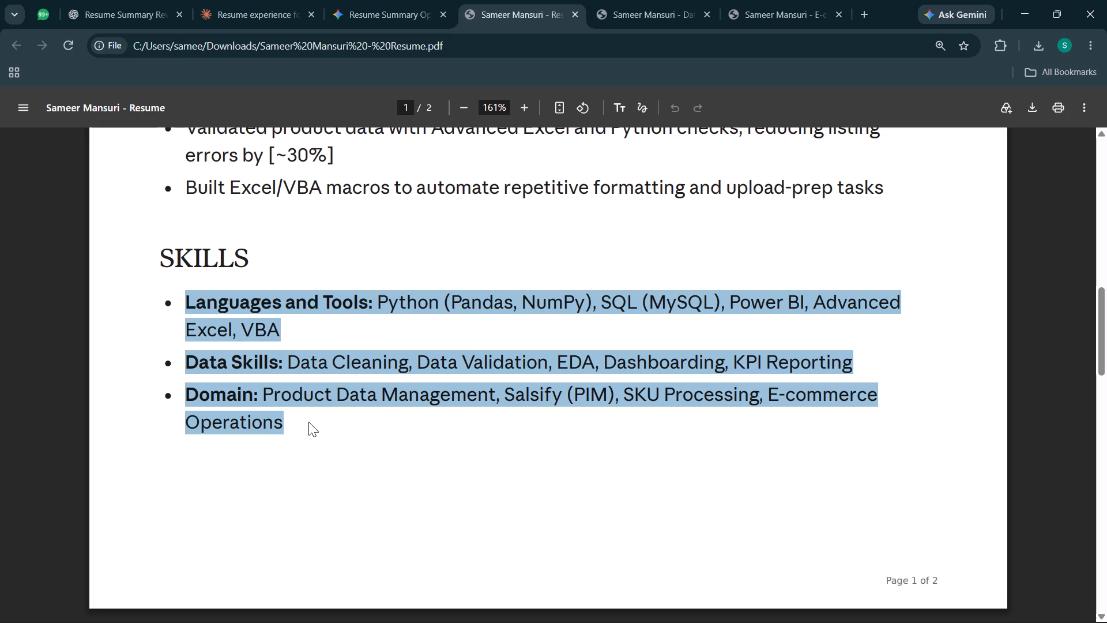
{"action": "key", "text": "ctrl+c"}
{"action": "key", "text": "alt+Tab"}
{"action": "left_click", "coordinate": [285, 384]}
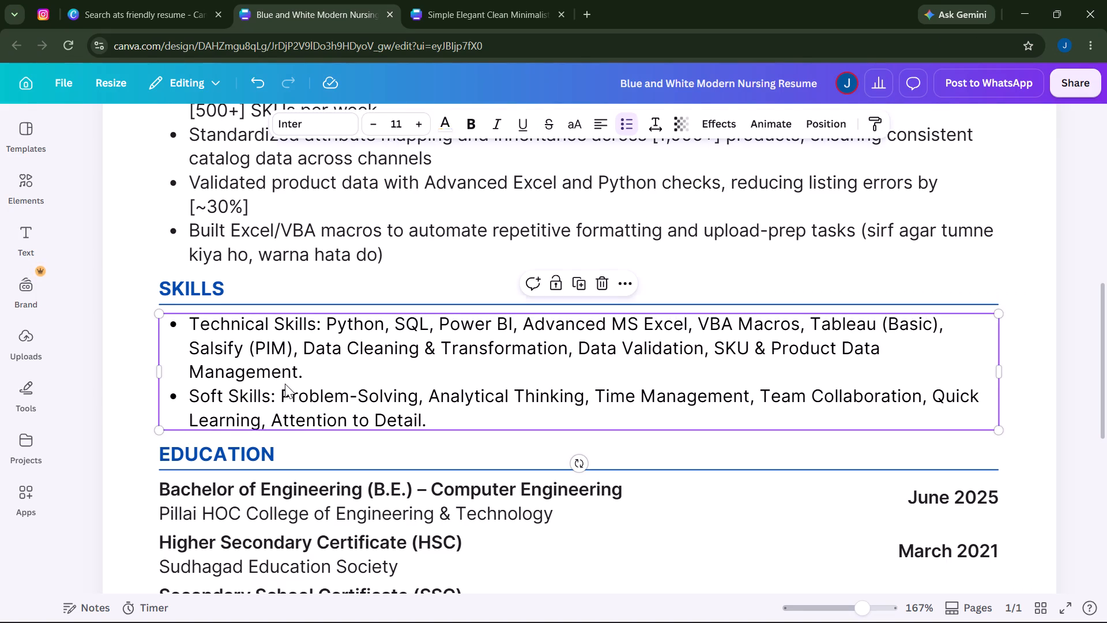
{"action": "triple_click", "coordinate": [285, 384]}
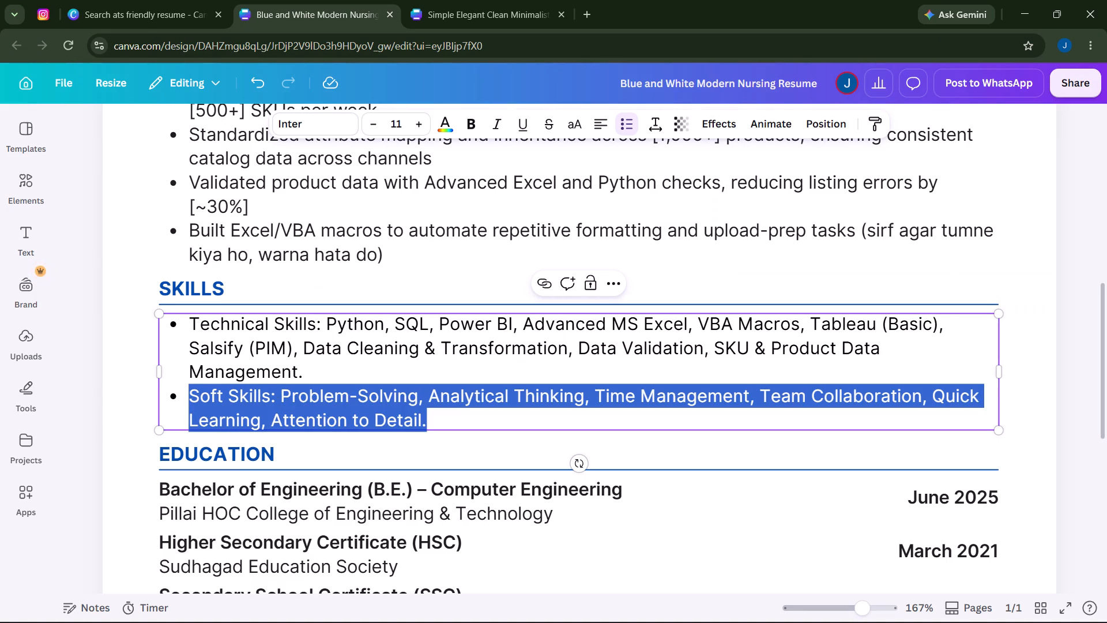
{"action": "key", "text": "ctrl+a"}
{"action": "key", "text": "ctrl+v"}
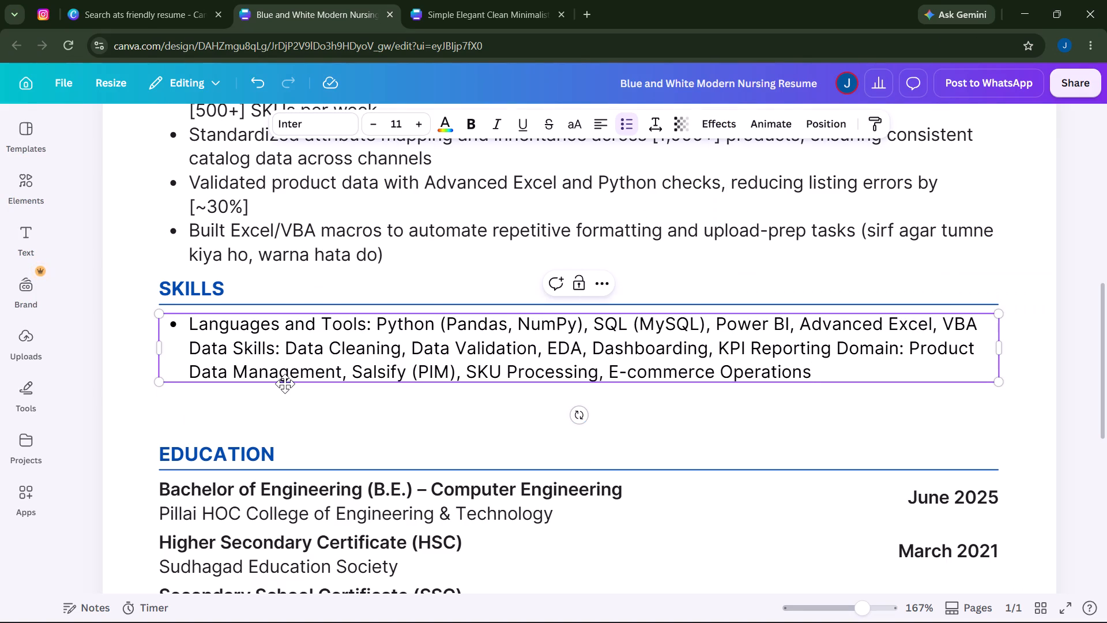
Split the pasted Skills text into three separate bullets beginning with Languages and Tools, Data Skills, and Domain.
{"action": "left_click", "coordinate": [193, 344]}
{"action": "key", "text": "BackSpace"}
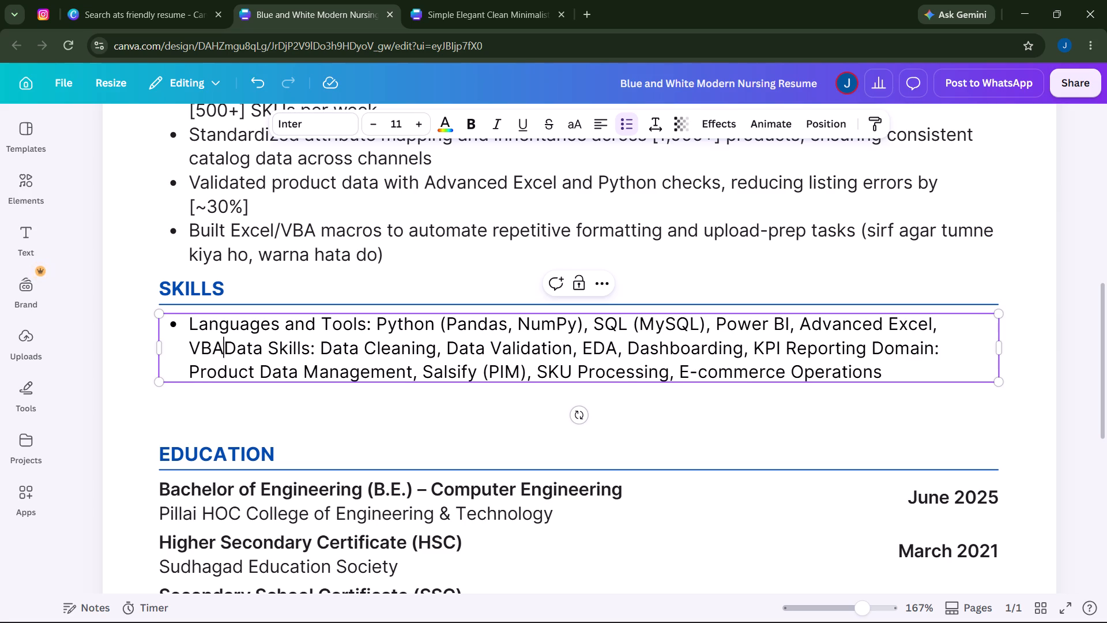
{"action": "key", "text": "Return"}
{"action": "key", "text": "Return"}
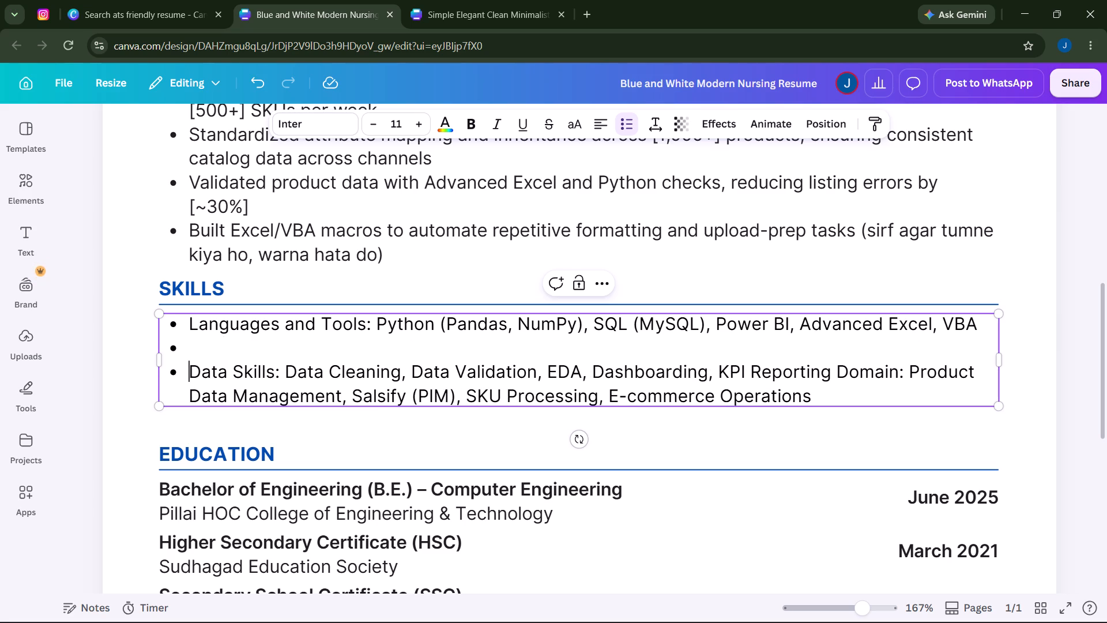
{"action": "key", "text": "BackSpace"}
{"action": "key", "text": "BackSpace"}
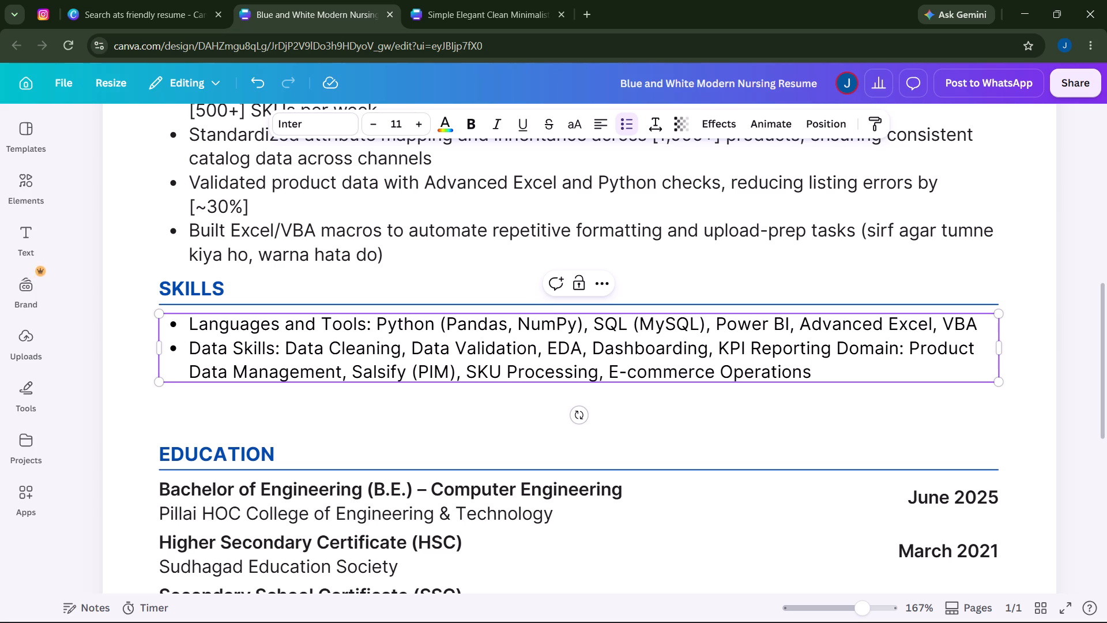
{"action": "left_click", "coordinate": [841, 346]}
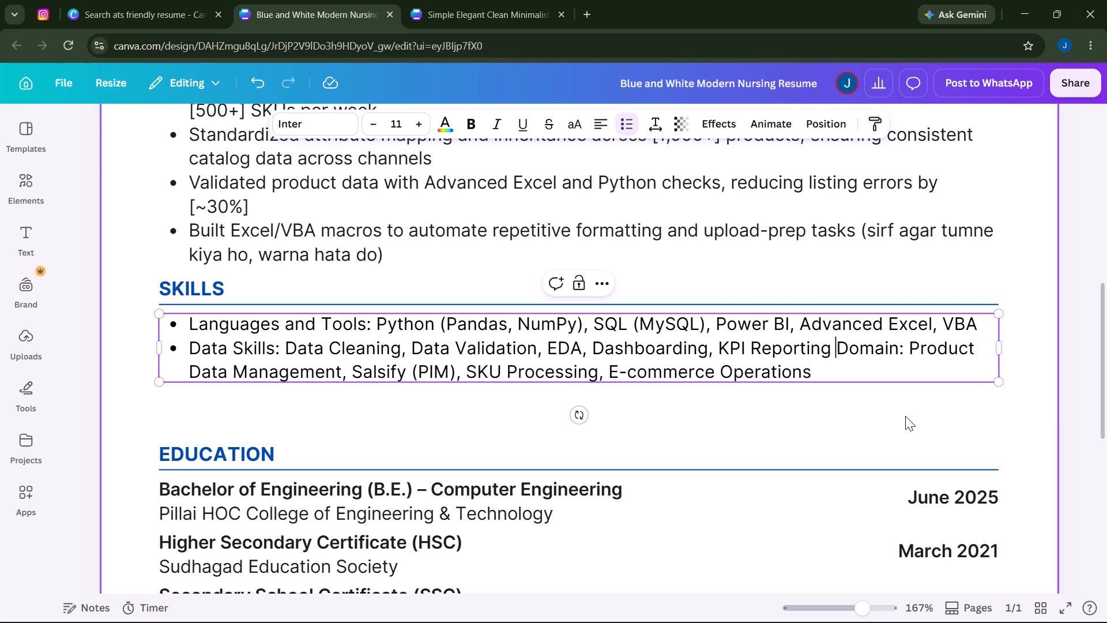
{"action": "key", "text": "Return"}
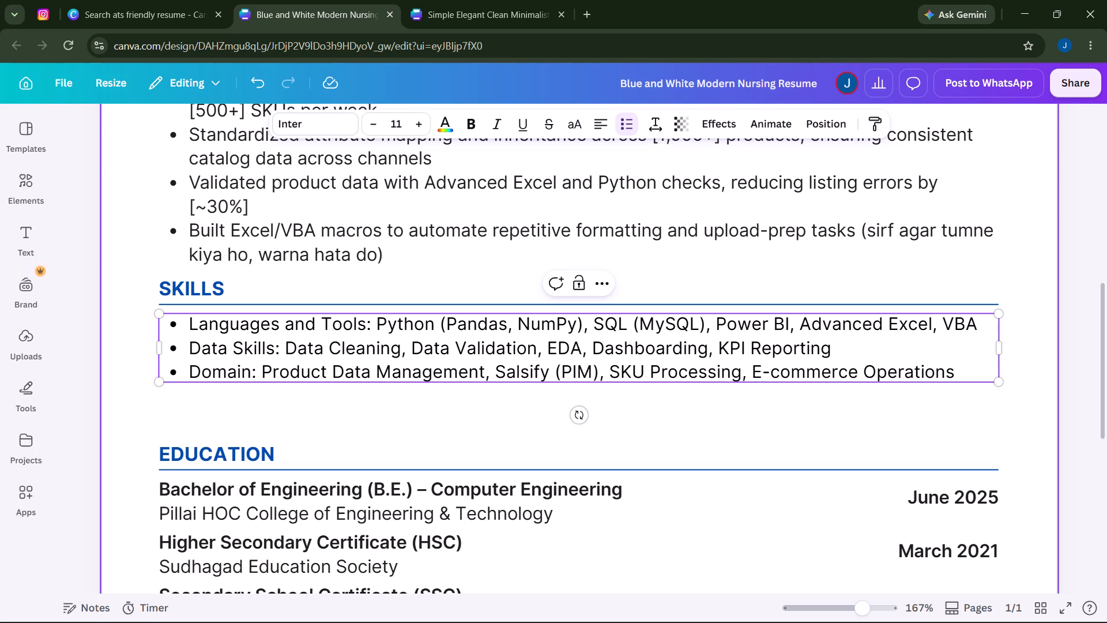
Check the label formatting in the PDF's Skills section and bold the "Languages and Tools:" label in the Canva Skills list.
{"action": "key", "text": "alt+Tab"}
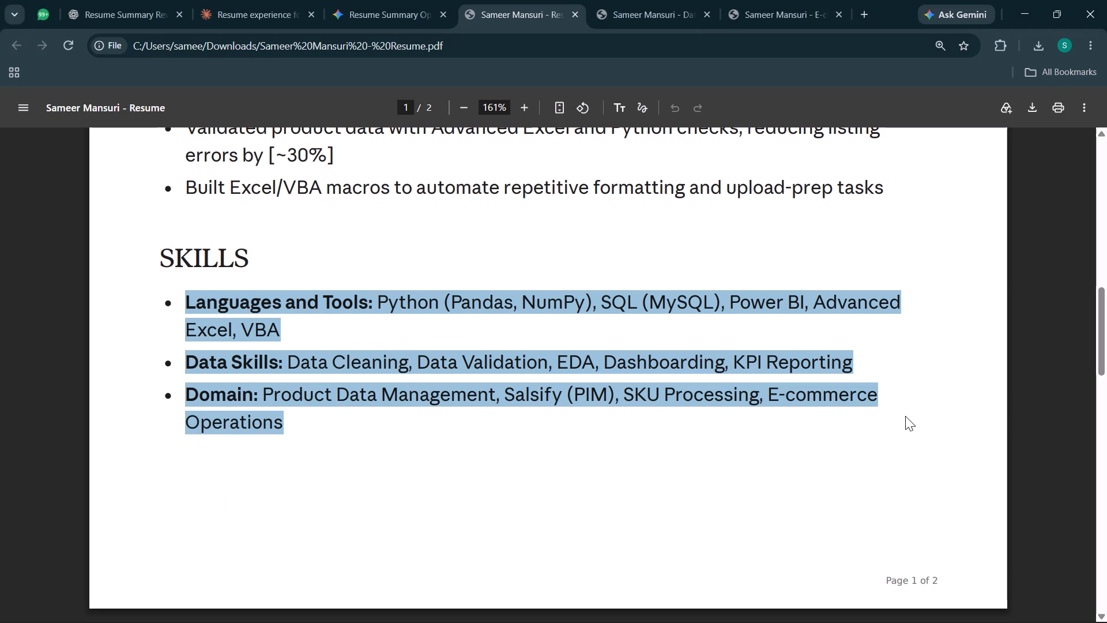
{"action": "key", "text": "alt+Tab"}
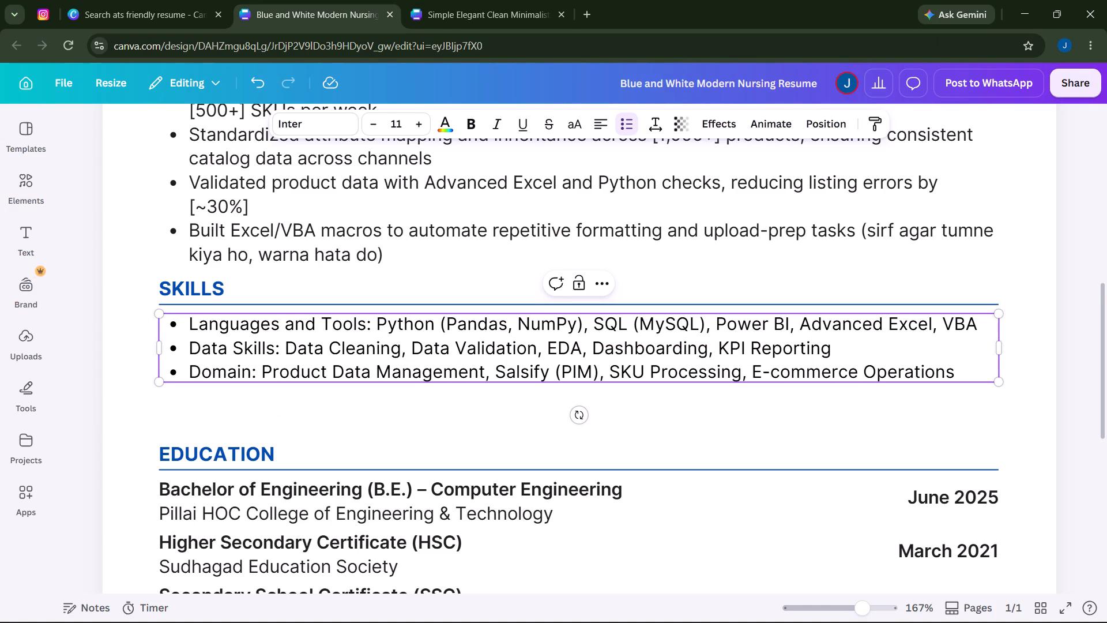
{"action": "left_click", "coordinate": [372, 327]}
{"action": "key", "text": "shift+Left"}
{"action": "key", "text": "shift+Left"}
{"action": "key", "text": "shift+Left"}
{"action": "key", "text": "shift+Left"}
{"action": "key", "text": "shift+Left"}
{"action": "key", "text": "shift+Left"}
{"action": "key", "text": "shift+Left"}
{"action": "key", "text": "shift+Left"}
{"action": "key", "text": "shift+Left"}
{"action": "key", "text": "shift+Left"}
{"action": "key", "text": "shift+Left"}
{"action": "key", "text": "shift+Left"}
{"action": "key", "text": "shift+Left"}
{"action": "key", "text": "shift+Left"}
{"action": "key", "text": "shift+Left"}
{"action": "key", "text": "shift+Left"}
{"action": "key", "text": "shift+Left"}
{"action": "key", "text": "shift+Left"}
{"action": "key", "text": "shift+Left"}
{"action": "key", "text": "shift+Left"}
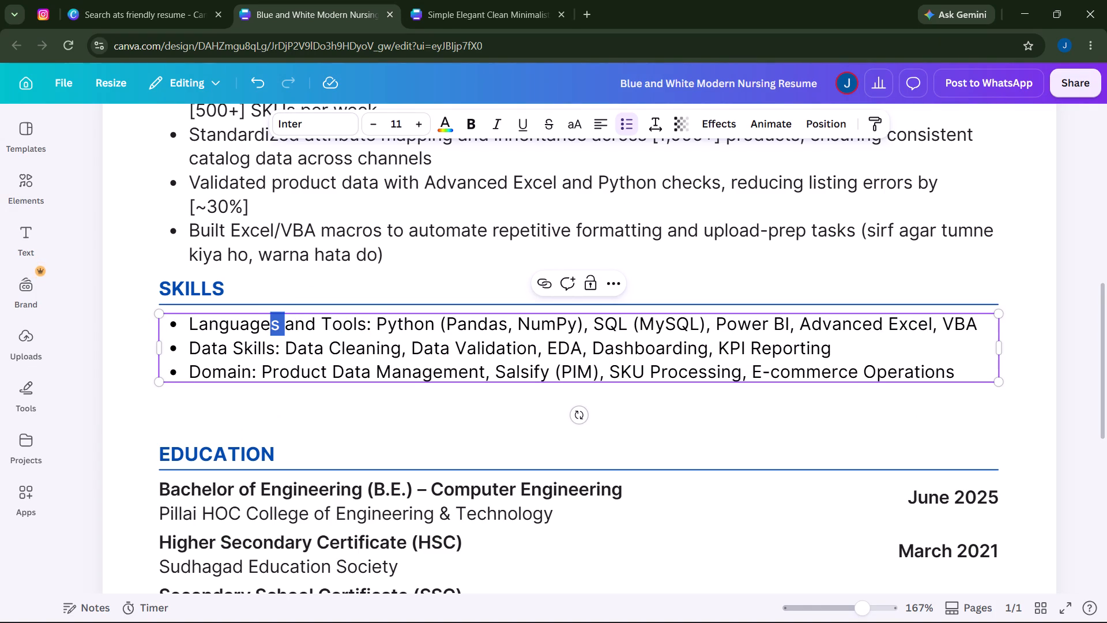
{"action": "key", "text": "shift+Left"}
{"action": "key", "text": "shift+Left"}
{"action": "key", "text": "shift+Left"}
{"action": "key", "text": "shift+Left"}
{"action": "key", "text": "shift+Left"}
{"action": "key", "text": "shift+Left"}
{"action": "key", "text": "shift+Left"}
{"action": "key", "text": "shift+Left"}
{"action": "key", "text": "shift+Left"}
{"action": "key", "text": "shift+Left"}
{"action": "key", "text": "shift+Left"}
{"action": "key", "text": "shift+Left"}
{"action": "key", "text": "shift+Left"}
{"action": "key", "text": "shift+Left"}
{"action": "key", "text": "shift+Left"}
{"action": "key", "text": "shift+Left"}
{"action": "key", "text": "shift+Left"}
{"action": "key", "text": "shift+Left"}
{"action": "key", "text": "shift+Left"}
{"action": "key", "text": "shift+Left"}
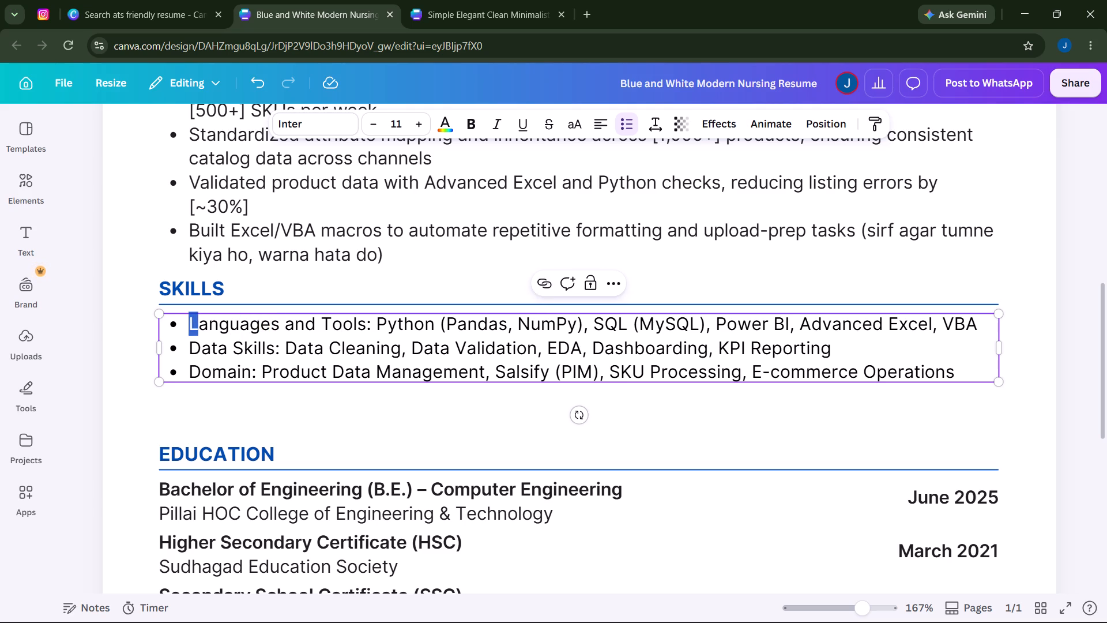
{"action": "key", "text": "Right"}
{"action": "key", "text": "Left"}
{"action": "key", "text": "shift+Right"}
{"action": "key", "text": "shift+Right"}
{"action": "key", "text": "shift+Right"}
{"action": "key", "text": "shift+Right"}
{"action": "key", "text": "shift+Right"}
{"action": "key", "text": "shift+Right"}
{"action": "key", "text": "shift+Right"}
{"action": "key", "text": "shift+Right"}
{"action": "key", "text": "shift+Right"}
{"action": "key", "text": "shift+Right"}
{"action": "key", "text": "shift+Right"}
{"action": "key", "text": "shift+Right"}
{"action": "key", "text": "shift+Right"}
{"action": "key", "text": "shift+Right"}
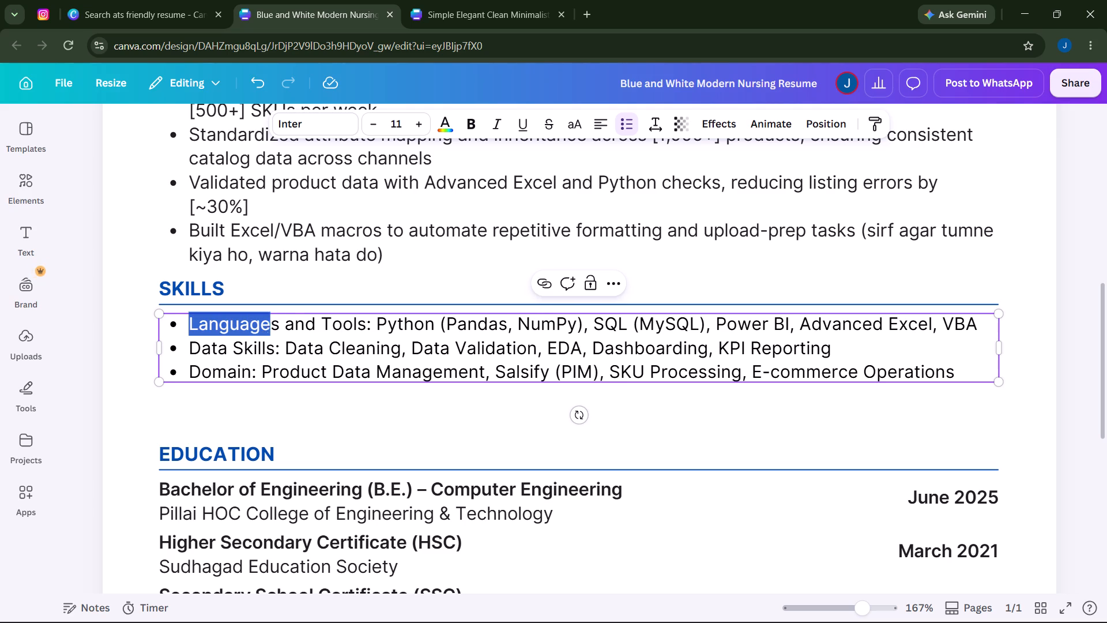
{"action": "key", "text": "shift+Right"}
{"action": "key", "text": "shift+Right"}
{"action": "key", "text": "shift+Right"}
{"action": "key", "text": "shift+Right"}
{"action": "key", "text": "shift+Right"}
{"action": "key", "text": "shift+Right"}
{"action": "key", "text": "shift+Right"}
{"action": "key", "text": "shift+Right"}
{"action": "key", "text": "shift+Right"}
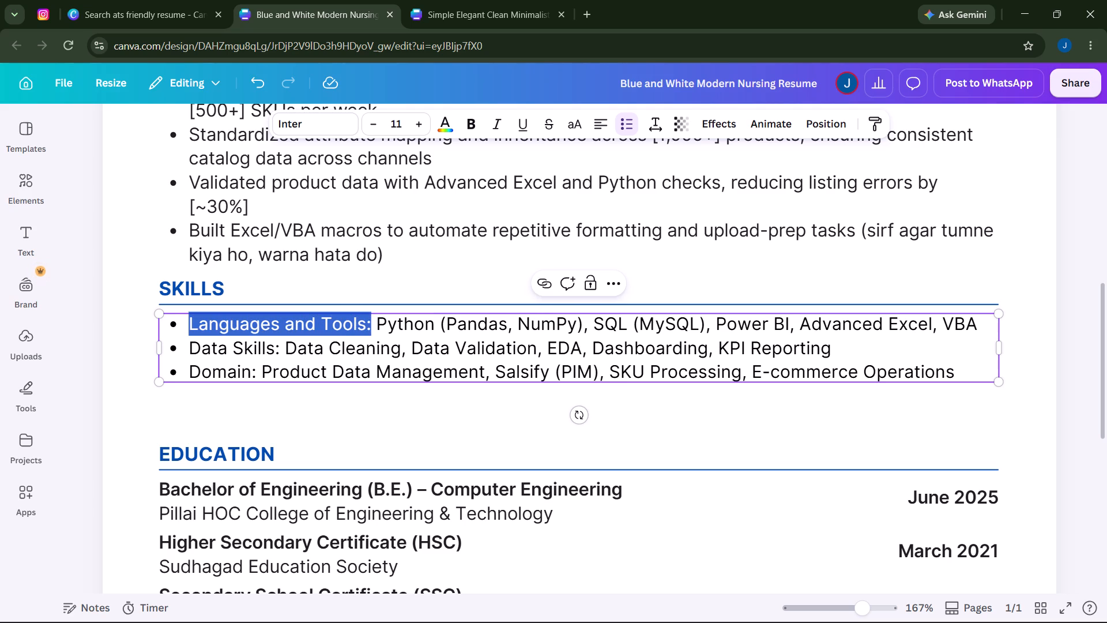
{"action": "left_click", "coordinate": [476, 127]}
Bold the "Data Skills:" label in the second Skills bullet.
{"action": "key", "text": "Down"}
{"action": "key", "text": "Down"}
{"action": "key", "text": "Left"}
{"action": "key", "text": "Up"}
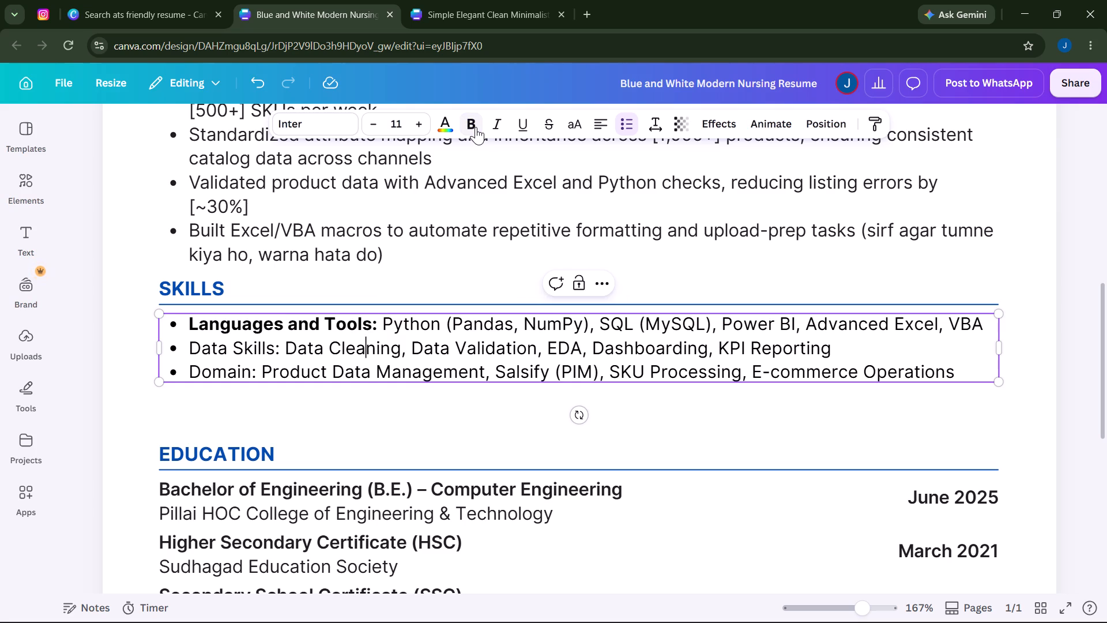
{"action": "key", "text": "Left"}
{"action": "key", "text": "Left"}
{"action": "key", "text": "Left"}
{"action": "key", "text": "Left"}
{"action": "key", "text": "Left"}
{"action": "key", "text": "Left"}
{"action": "key", "text": "Left"}
{"action": "key", "text": "Left"}
{"action": "key", "text": "Left"}
{"action": "key", "text": "Left"}
{"action": "key", "text": "Left"}
{"action": "key", "text": "Left"}
{"action": "key", "text": "Left"}
{"action": "key", "text": "Left"}
{"action": "key", "text": "Left"}
{"action": "key", "text": "Left"}
{"action": "key", "text": "Left"}
{"action": "key", "text": "Left"}
{"action": "key", "text": "Left"}
{"action": "key", "text": "Left"}
{"action": "key", "text": "Left"}
{"action": "key", "text": "Left"}
{"action": "key", "text": "Left"}
{"action": "key", "text": "shift+Right"}
{"action": "key", "text": "shift+Right"}
{"action": "key", "text": "shift+Right"}
{"action": "key", "text": "shift+Right"}
{"action": "key", "text": "shift+Right"}
{"action": "key", "text": "shift+Right"}
{"action": "key", "text": "shift+Right"}
{"action": "key", "text": "shift+Right"}
{"action": "key", "text": "shift+Right"}
{"action": "key", "text": "shift+Right"}
{"action": "key", "text": "shift+Right"}
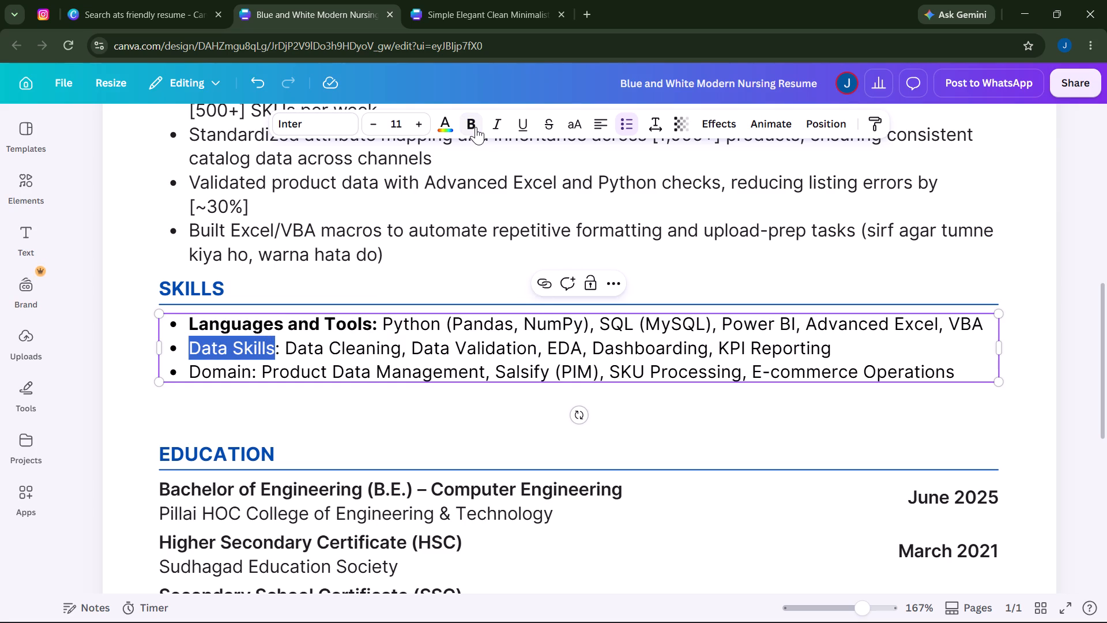
{"action": "key", "text": "shift+Right"}
{"action": "left_click", "coordinate": [470, 129]}
Bold the "Domain:" label in the third Skills bullet.
{"action": "key", "text": "Down"}
{"action": "key", "text": "Left"}
{"action": "key", "text": "Left"}
{"action": "key", "text": "Left"}
{"action": "key", "text": "Left"}
{"action": "key", "text": "Left"}
{"action": "key", "text": "Left"}
{"action": "key", "text": "Left"}
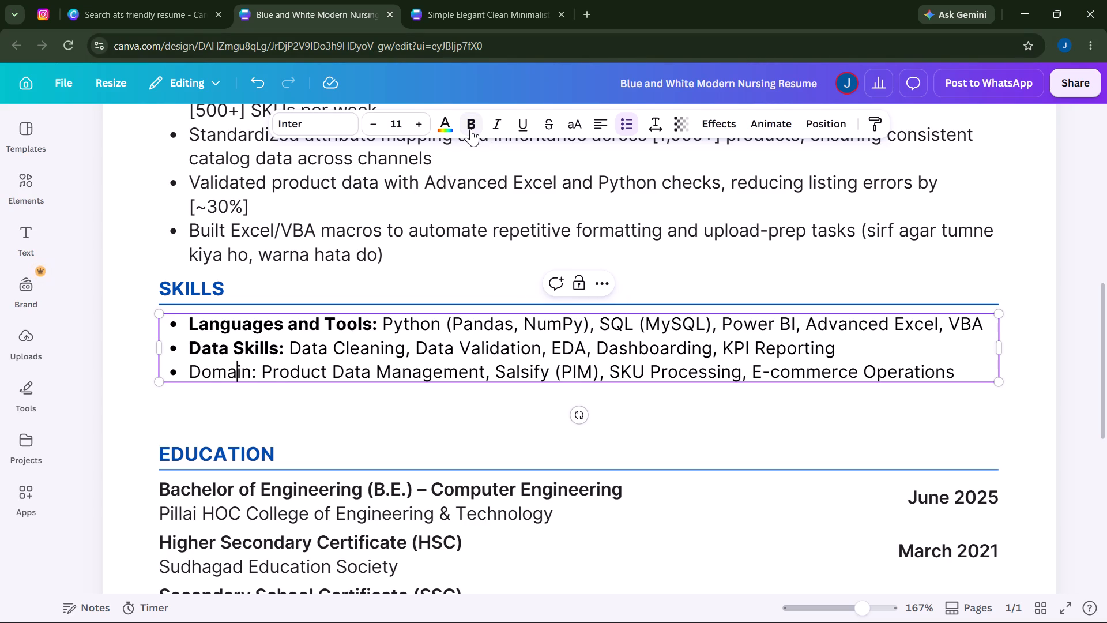
{"action": "key", "text": "Left"}
{"action": "key", "text": "Left"}
{"action": "key", "text": "Left"}
{"action": "key", "text": "shift+Right"}
{"action": "key", "text": "shift+Right"}
{"action": "key", "text": "shift+Right"}
{"action": "key", "text": "shift+Right"}
{"action": "key", "text": "shift+Right"}
{"action": "key", "text": "shift+Right"}
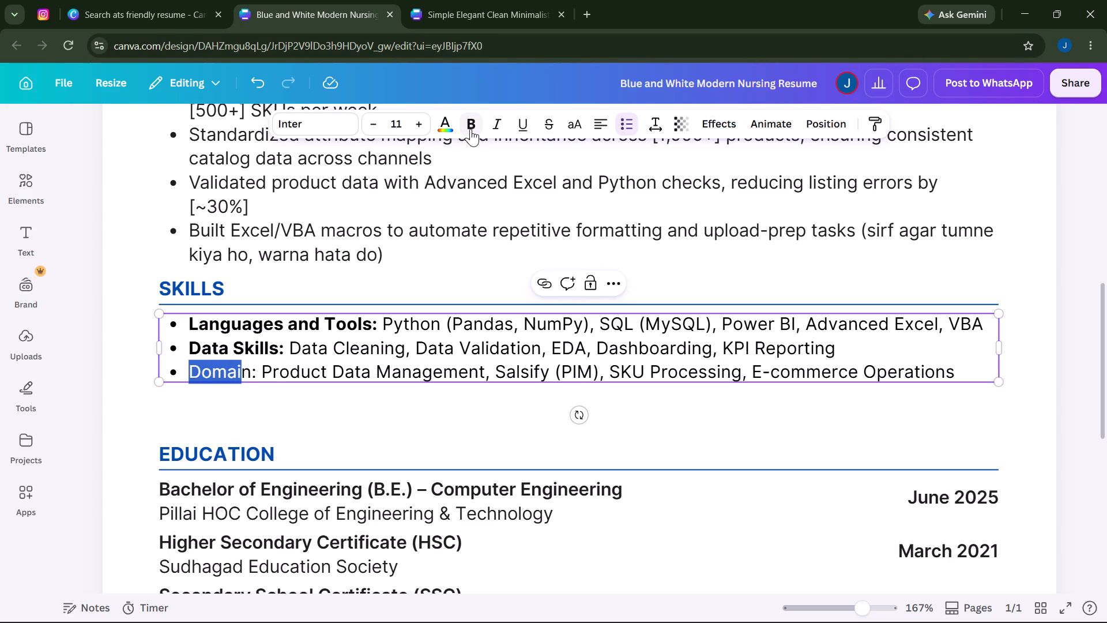
{"action": "key", "text": "shift+Right"}
{"action": "left_click", "coordinate": [470, 129]}
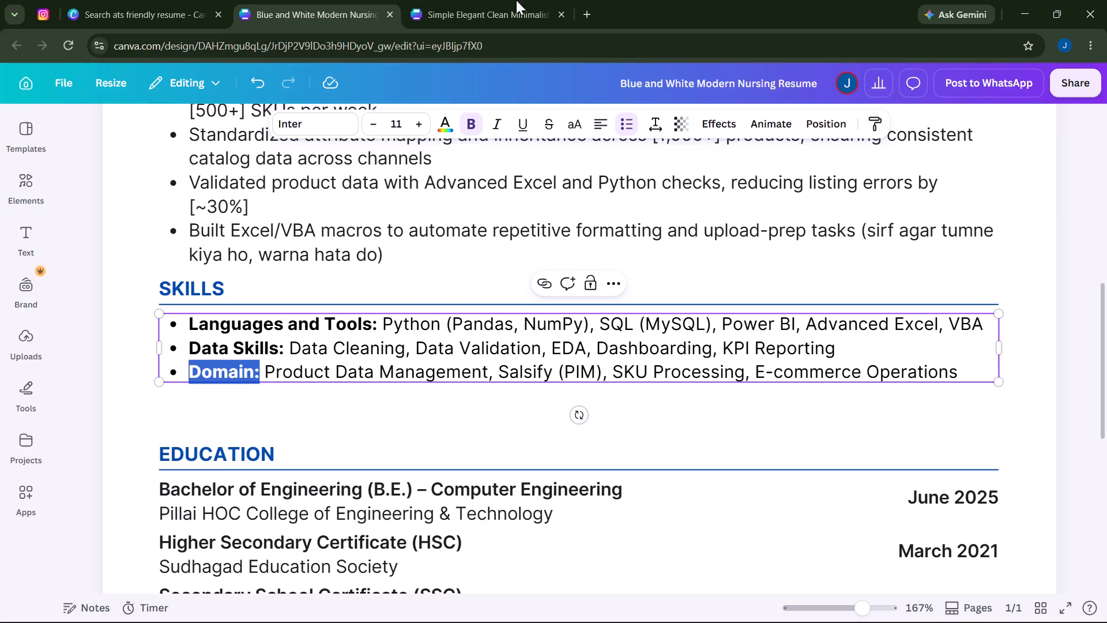
Review the Skills, Education, Project and Additional Information sections in the other open resume design for comparison.
{"action": "left_click", "coordinate": [474, 0]}
{"action": "scroll", "coordinate": [586, 473], "scroll_direction": "down", "scroll_amount": 1}
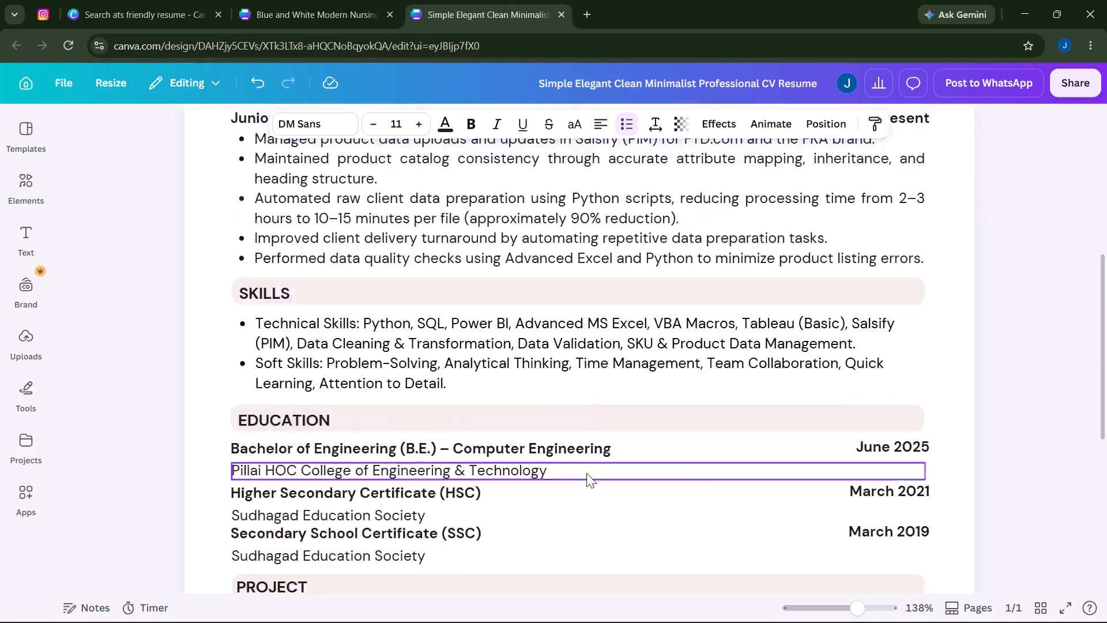
{"action": "scroll", "coordinate": [586, 473], "scroll_direction": "down", "scroll_amount": 2}
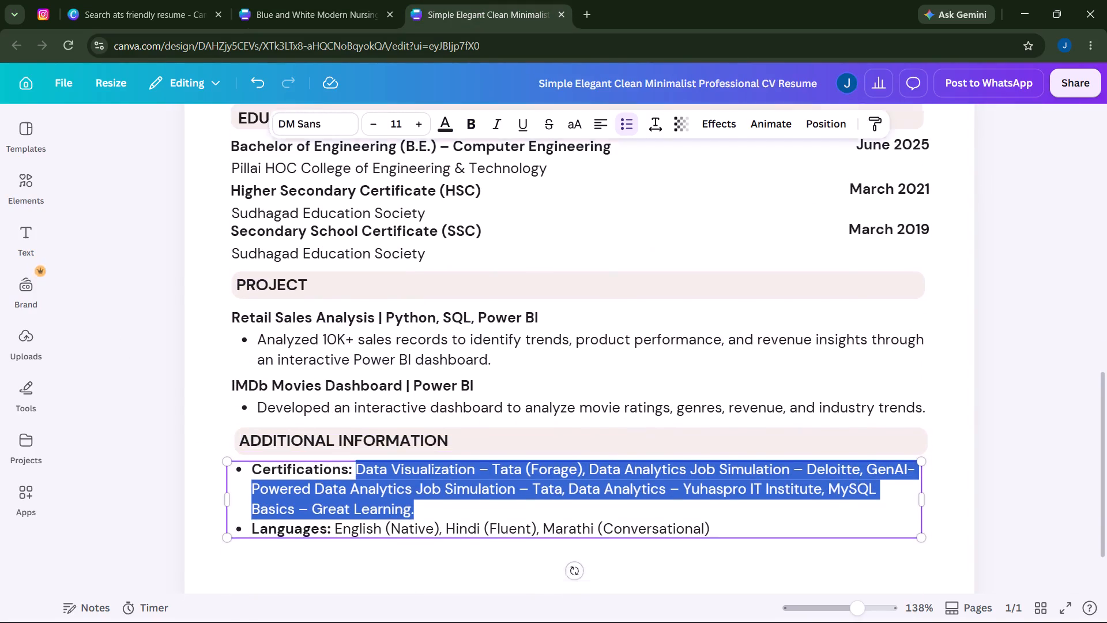
{"action": "scroll", "coordinate": [586, 473], "scroll_direction": "down", "scroll_amount": 1}
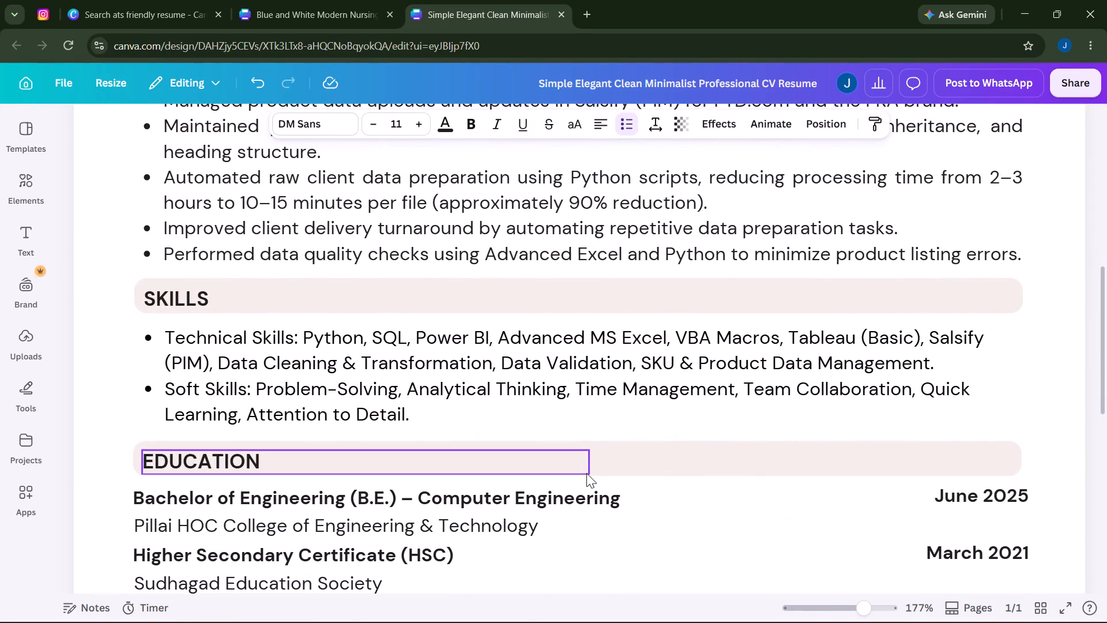
{"action": "left_click", "coordinate": [269, 0]}
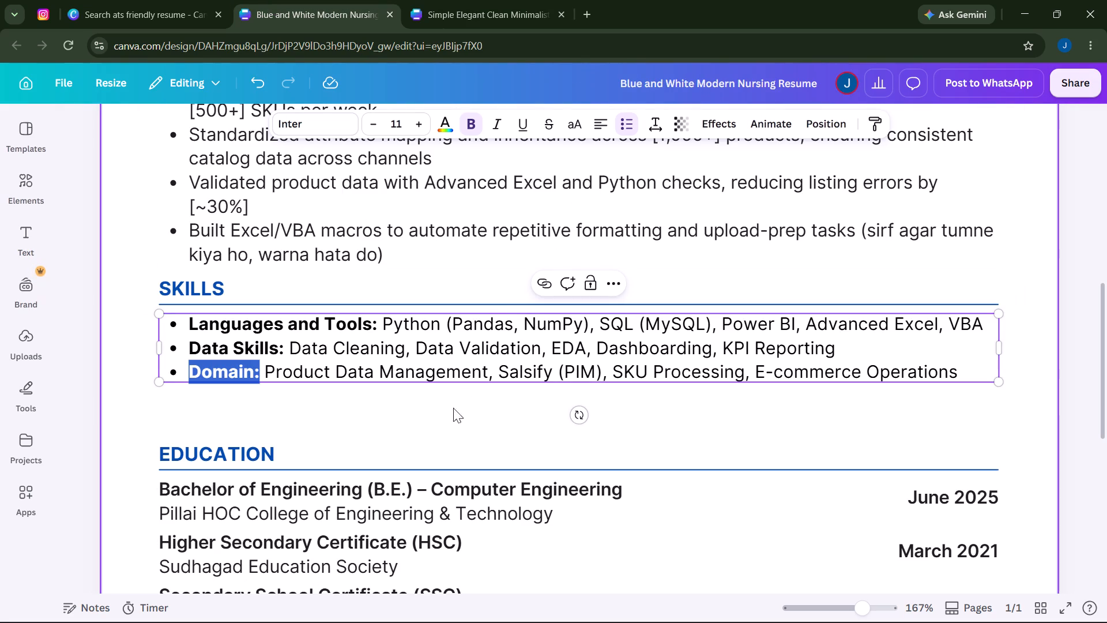
Nudge the Education, Projects and Certifications & Languages sections up together to close the empty gap below the Skills list.
{"action": "left_click", "coordinate": [442, 416]}
{"action": "scroll", "coordinate": [442, 416], "scroll_direction": "down", "scroll_amount": 2}
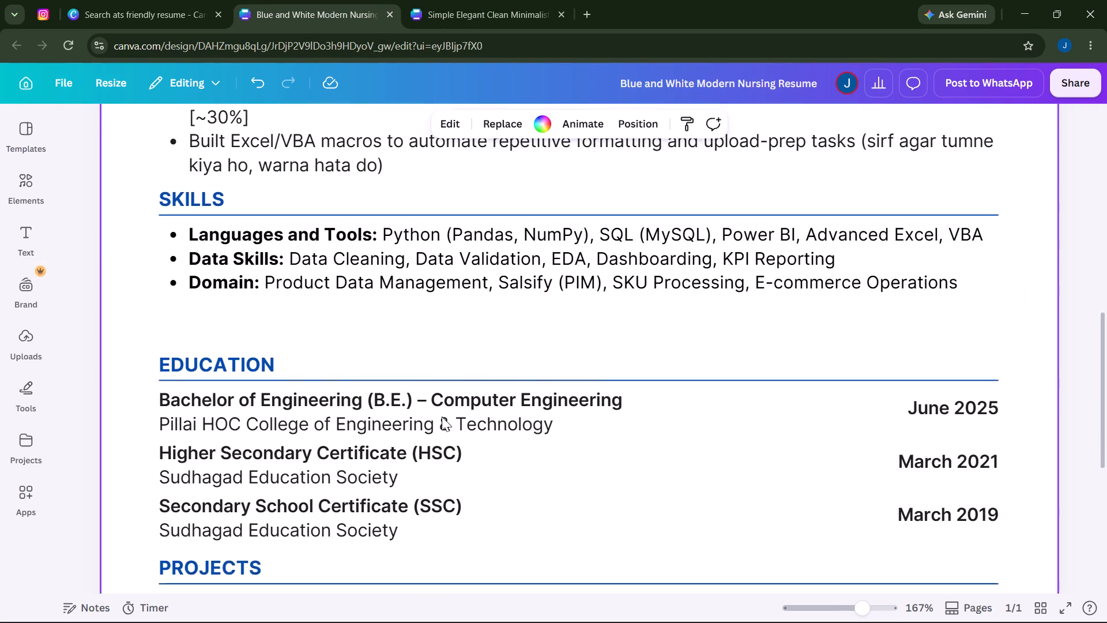
{"action": "scroll", "coordinate": [442, 416], "scroll_direction": "down", "scroll_amount": 1}
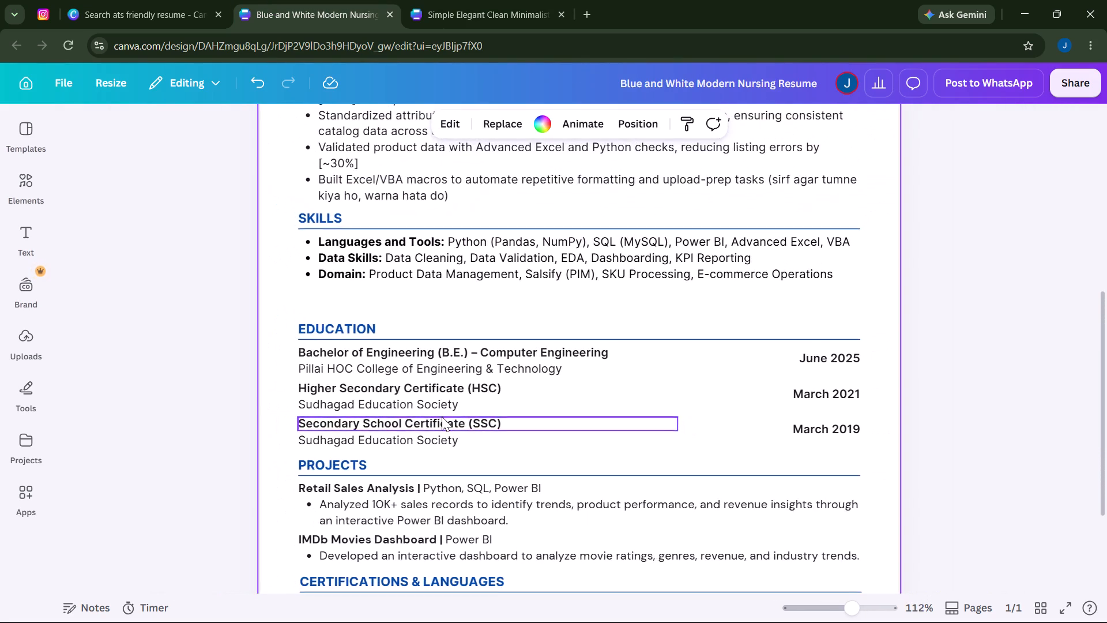
{"action": "scroll", "coordinate": [442, 416], "scroll_direction": "down", "scroll_amount": 1}
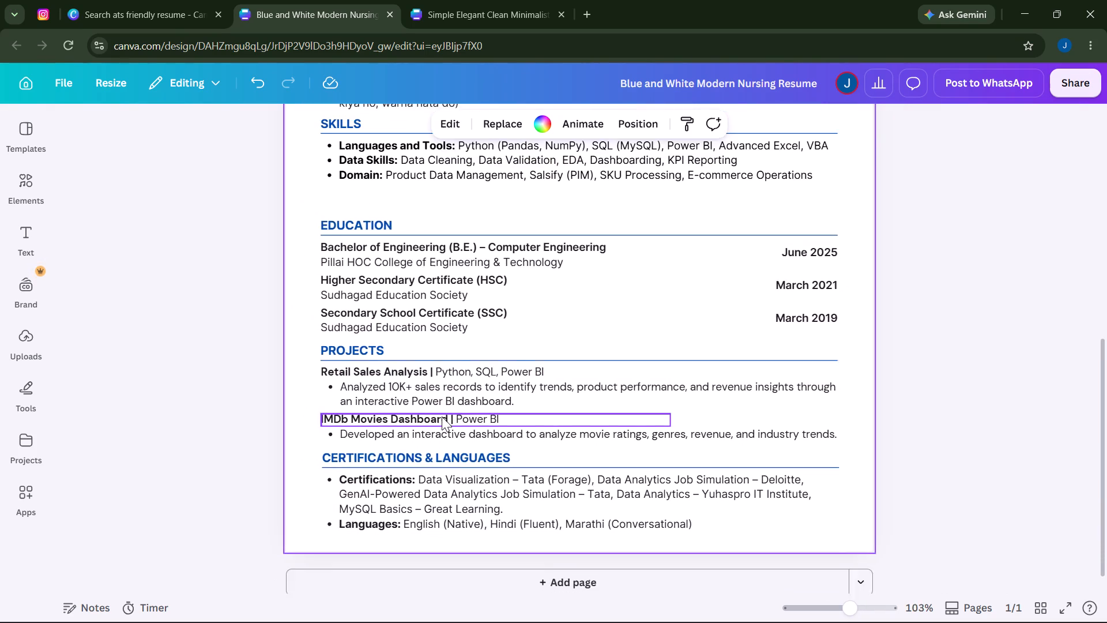
{"action": "left_click_drag", "start_coordinate": [324, 223], "coordinate": [805, 505]}
{"action": "key", "text": "Up"}
{"action": "key", "text": "Up"}
{"action": "key", "text": "Up"}
{"action": "key", "text": "Up"}
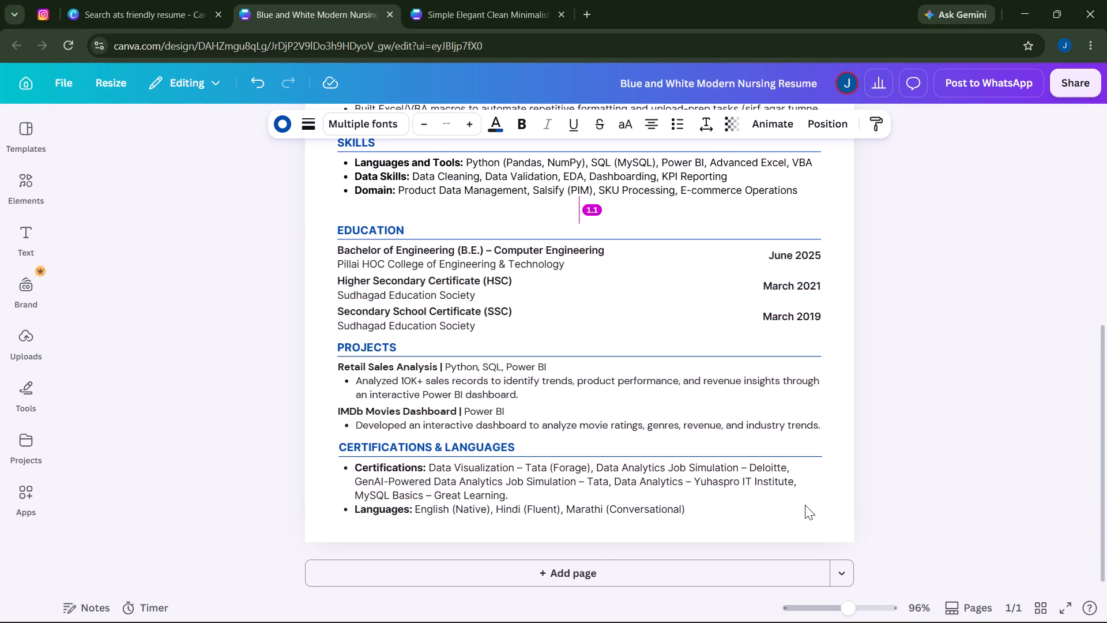
{"action": "key", "text": "Up"}
{"action": "key", "text": "Up"}
{"action": "key", "text": "Up"}
{"action": "key", "text": "Up"}
{"action": "key", "text": "Up"}
{"action": "key", "text": "Up"}
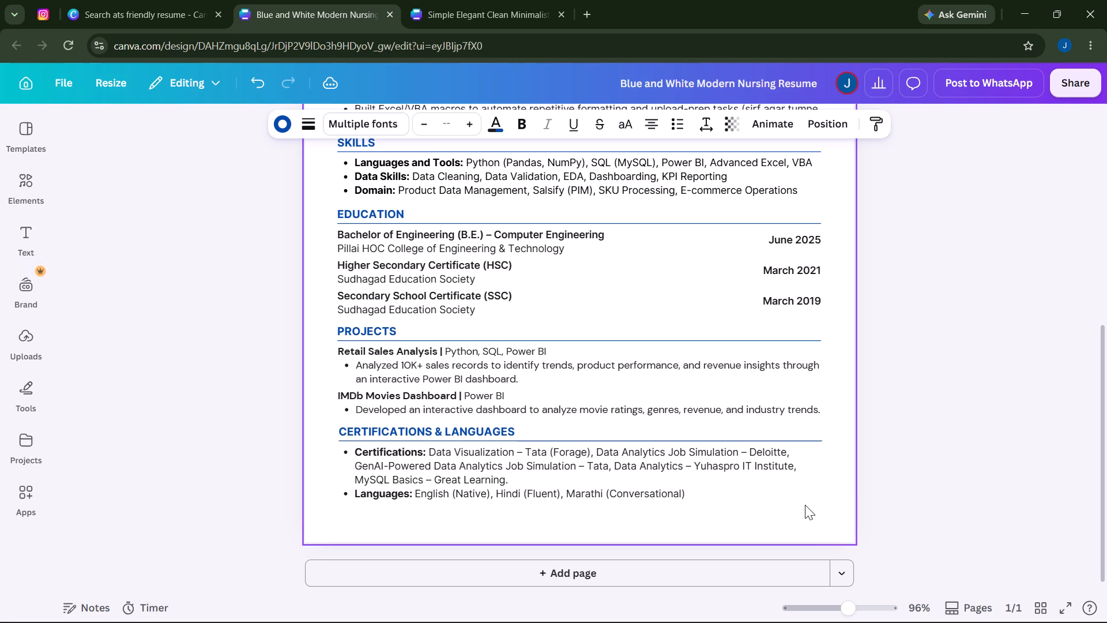
{"action": "key", "text": "Up"}
{"action": "key", "text": "Up"}
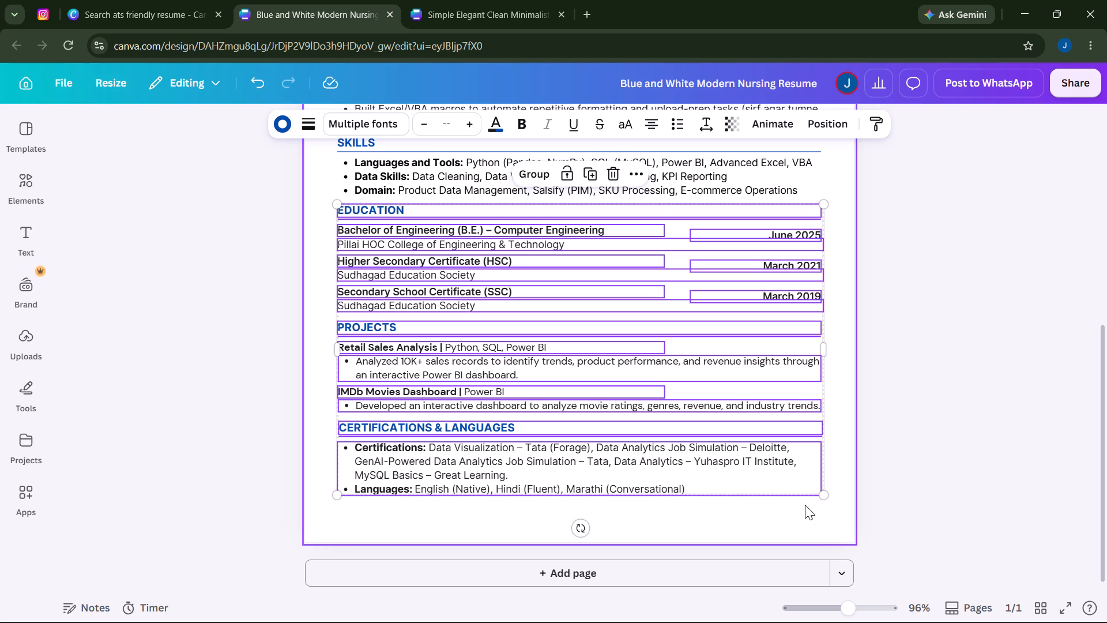
{"action": "left_click", "coordinate": [901, 317]}
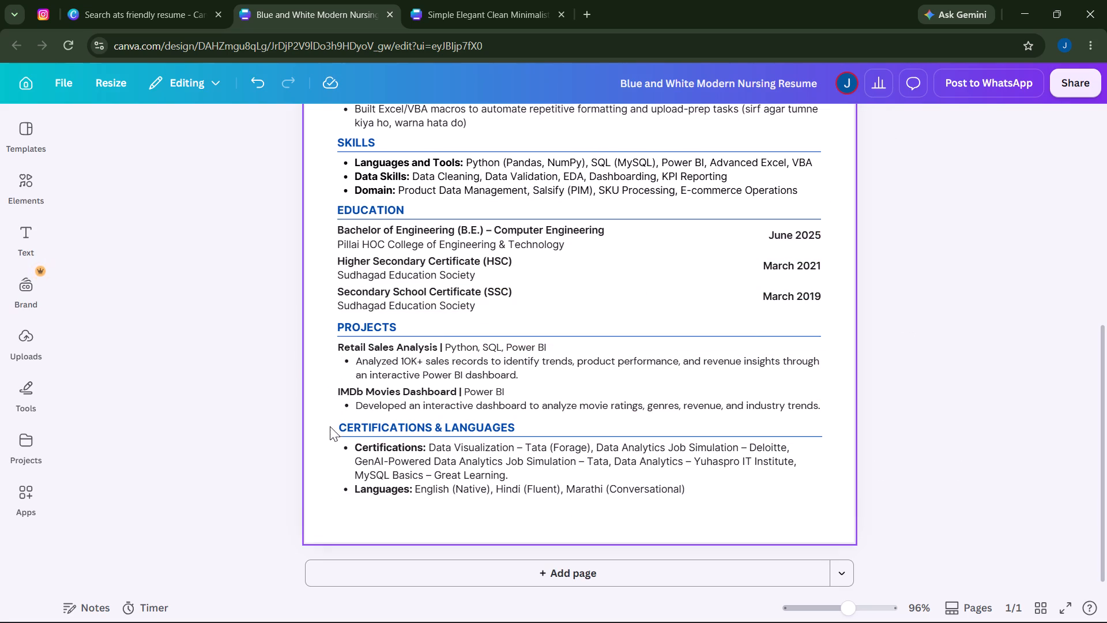
Compare the PDF's Projects, Certifications, Education and Languages content with the matching sections of the Canva resume.
{"action": "left_click_drag", "start_coordinate": [331, 426], "coordinate": [613, 470]}
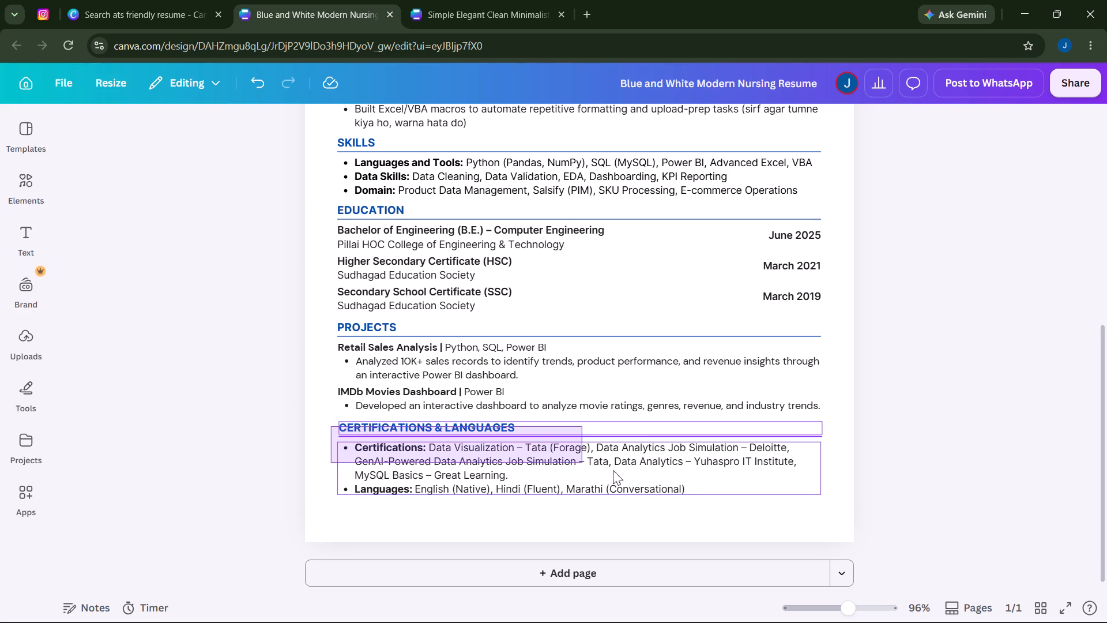
{"action": "left_click_drag", "start_coordinate": [613, 470], "coordinate": [749, 513]}
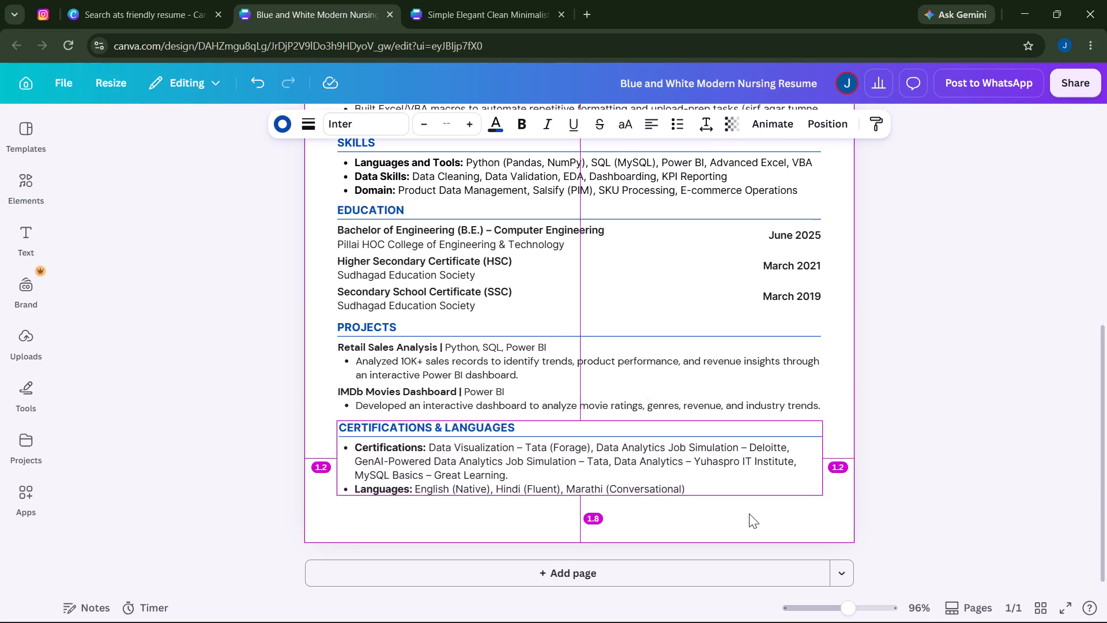
{"action": "key", "text": "alt+Tab"}
{"action": "scroll", "coordinate": [749, 513], "scroll_direction": "up", "scroll_amount": 3}
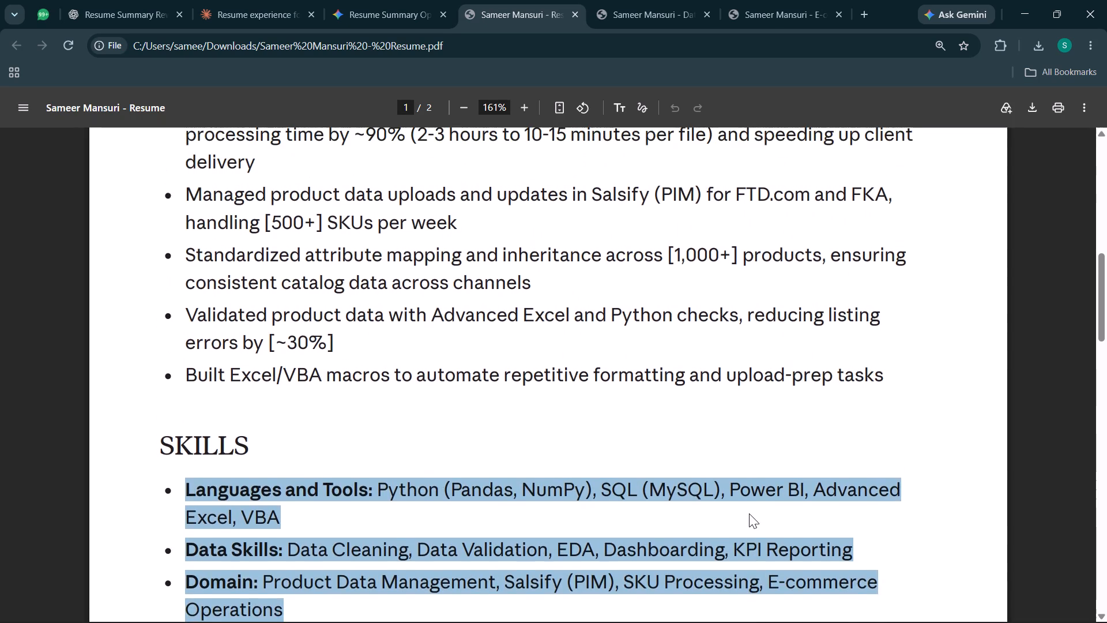
{"action": "scroll", "coordinate": [749, 513], "scroll_direction": "up", "scroll_amount": 6}
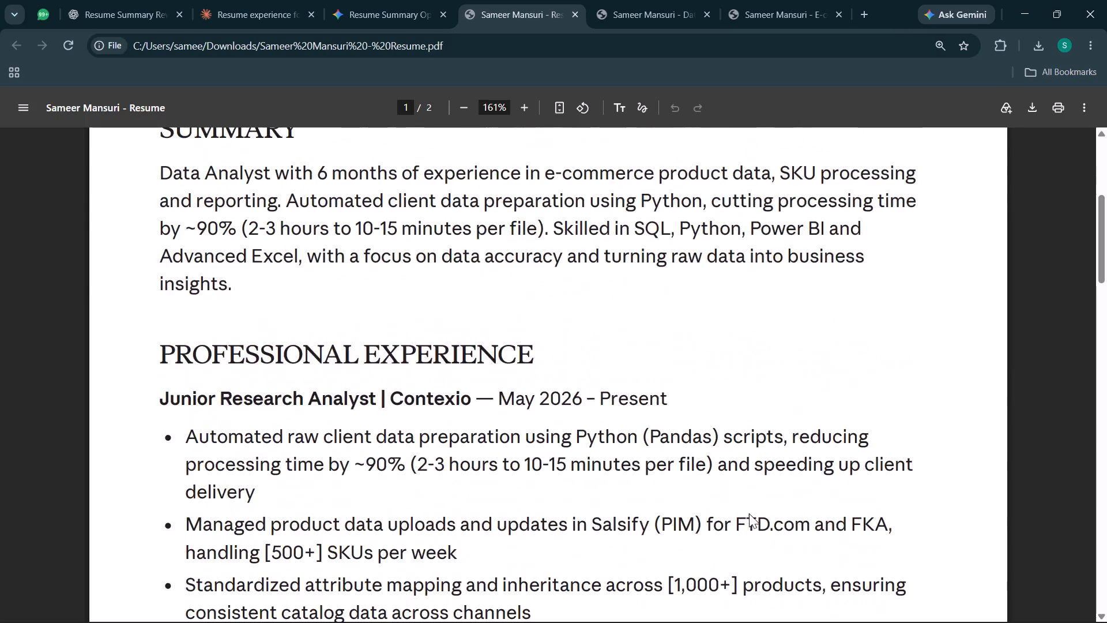
{"action": "scroll", "coordinate": [749, 513], "scroll_direction": "down", "scroll_amount": 4}
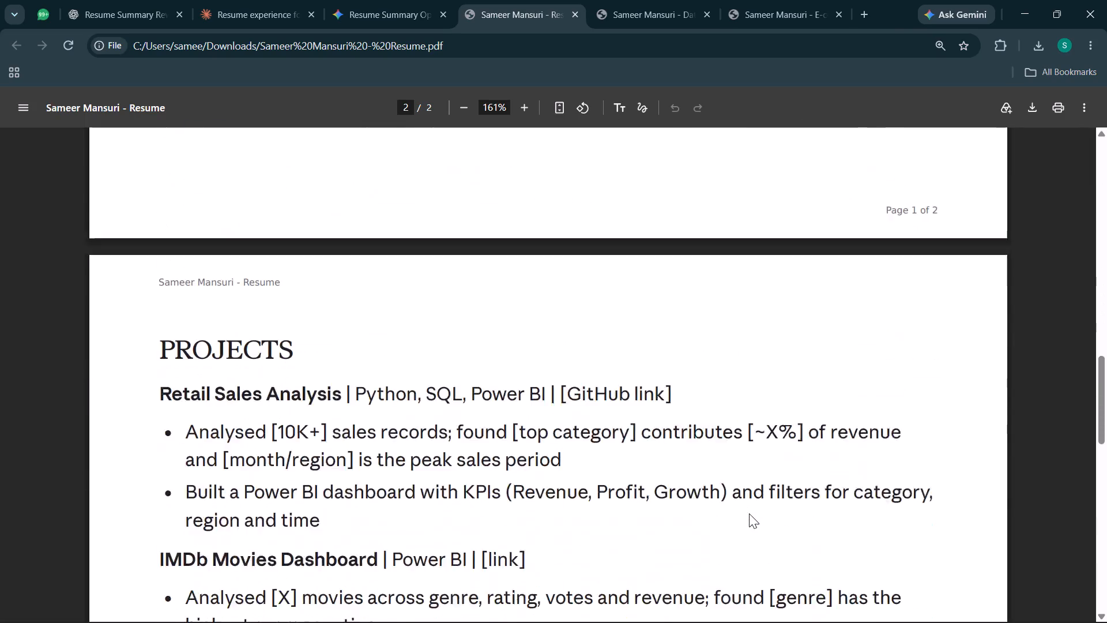
{"action": "scroll", "coordinate": [749, 513], "scroll_direction": "down", "scroll_amount": 3}
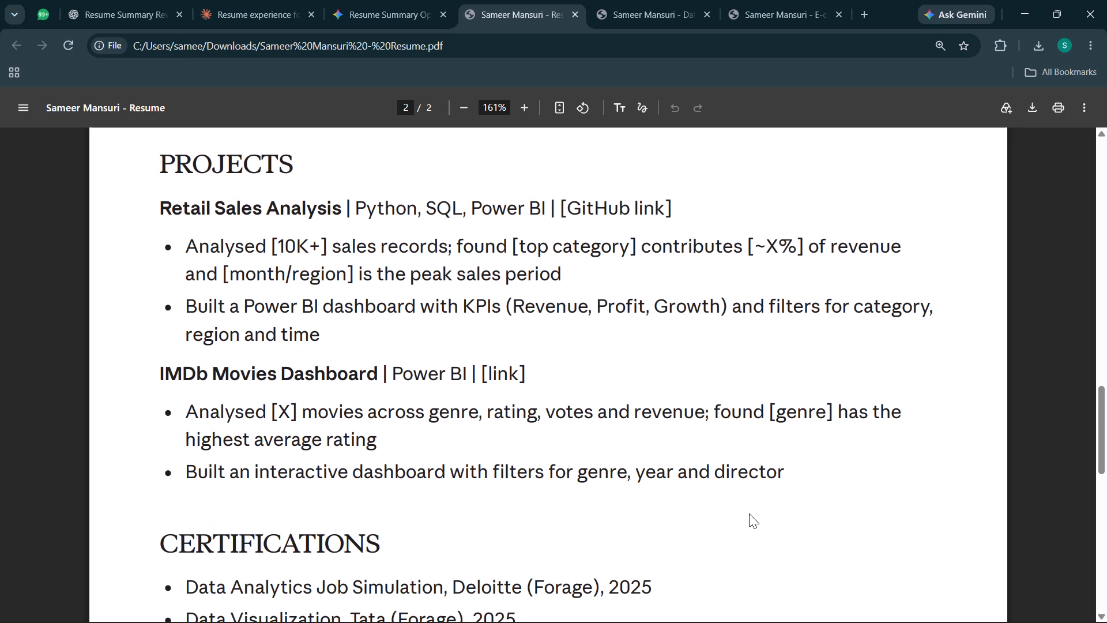
{"action": "key", "text": "alt+Tab"}
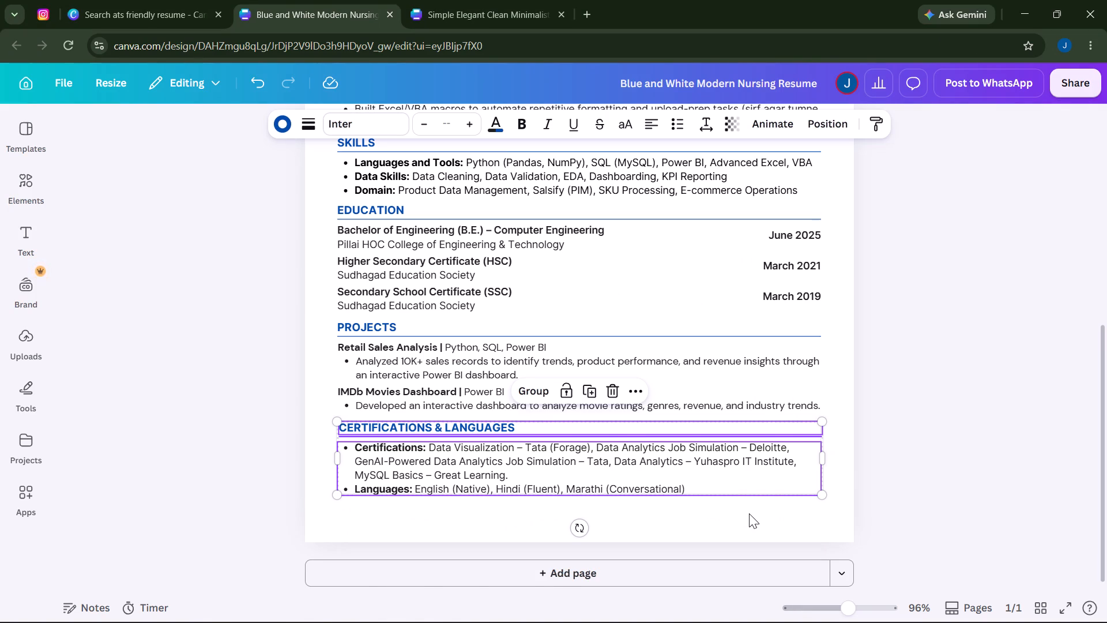
{"action": "key", "text": "alt+Tab"}
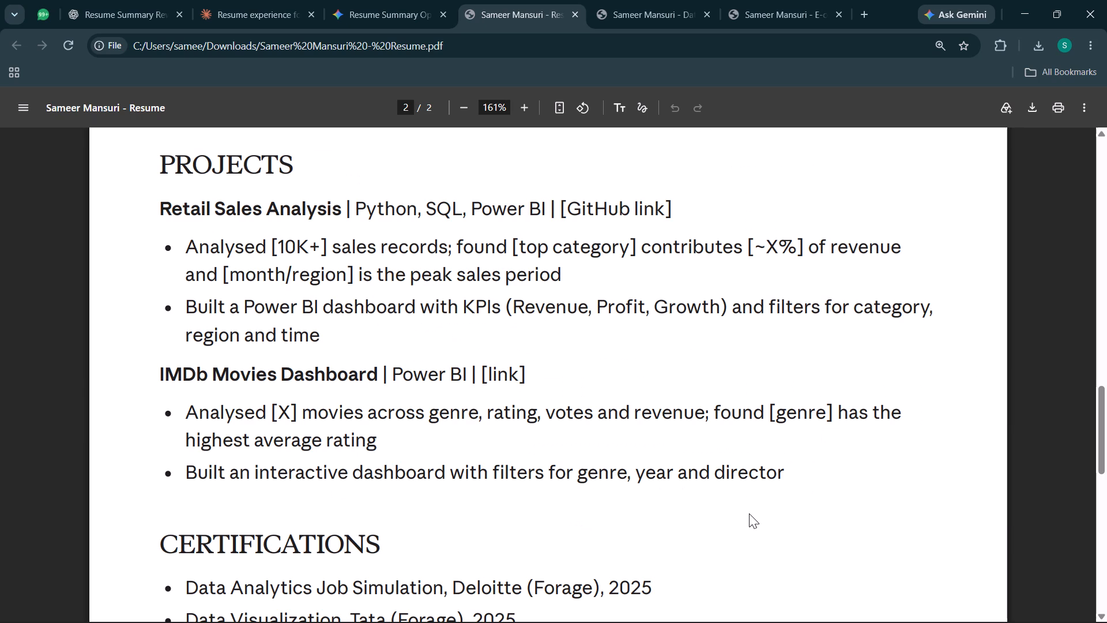
{"action": "key", "text": "alt+Tab"}
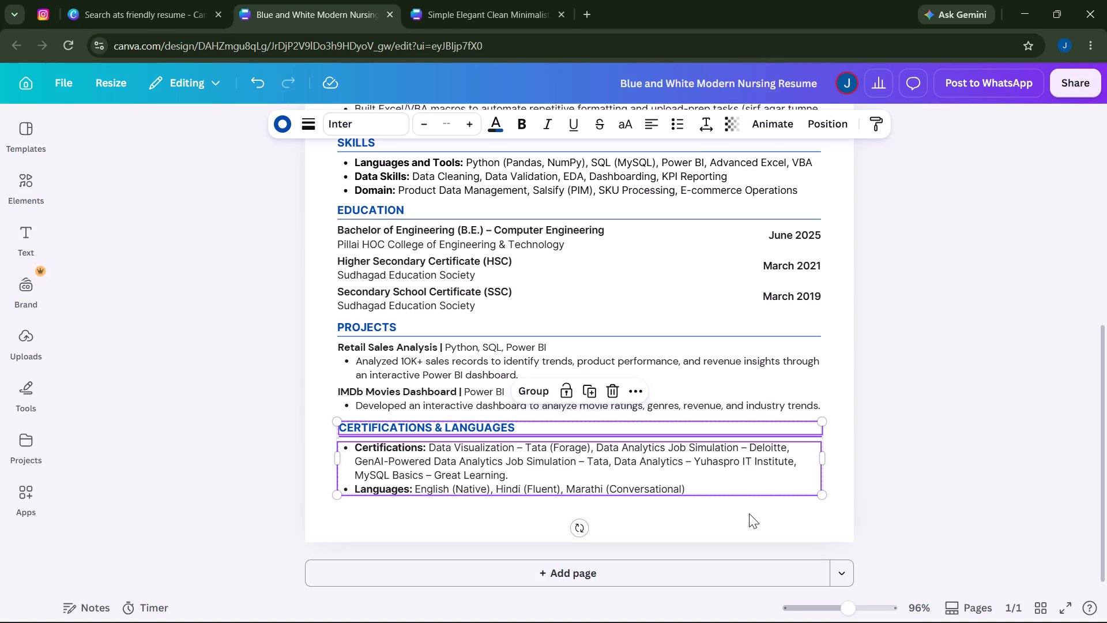
{"action": "key", "text": "alt+Tab"}
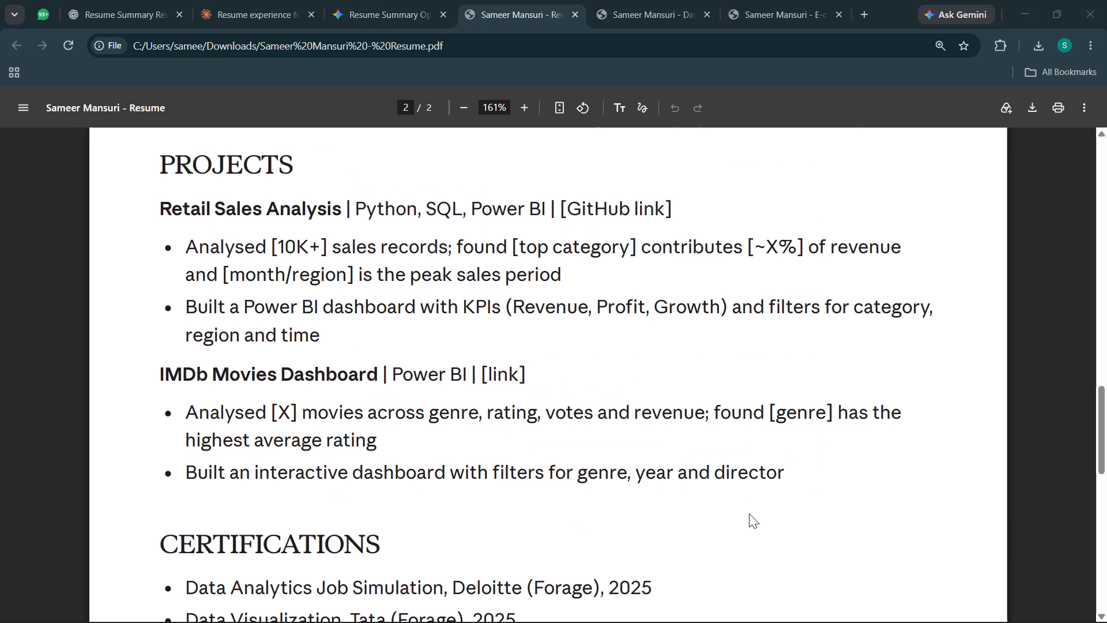
{"action": "scroll", "coordinate": [749, 513], "scroll_direction": "down", "scroll_amount": 3}
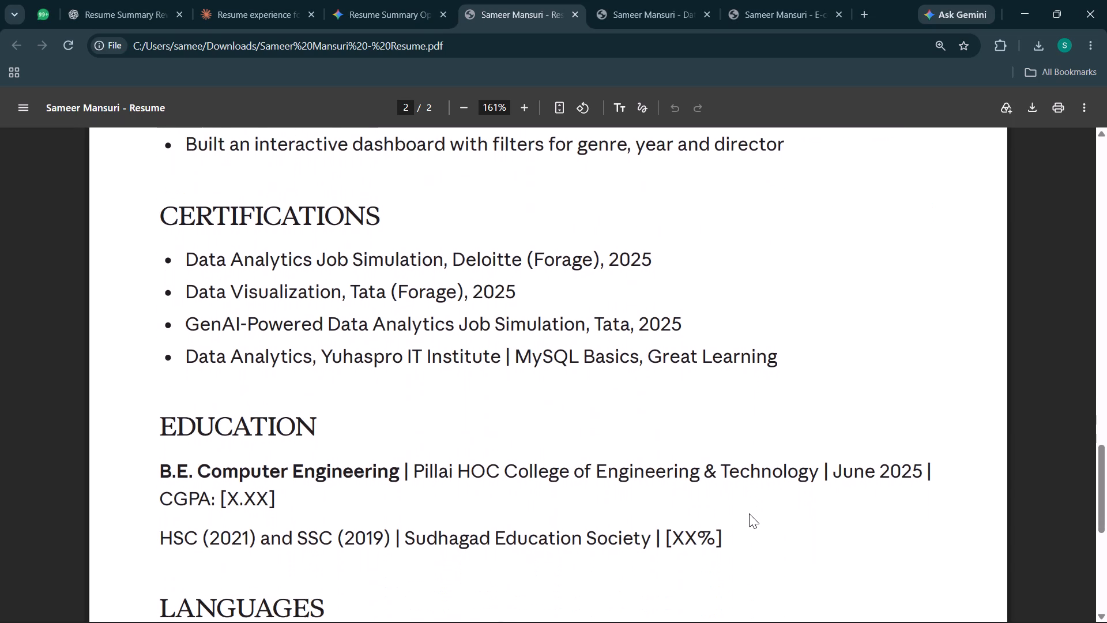
{"action": "scroll", "coordinate": [749, 513], "scroll_direction": "down", "scroll_amount": 3}
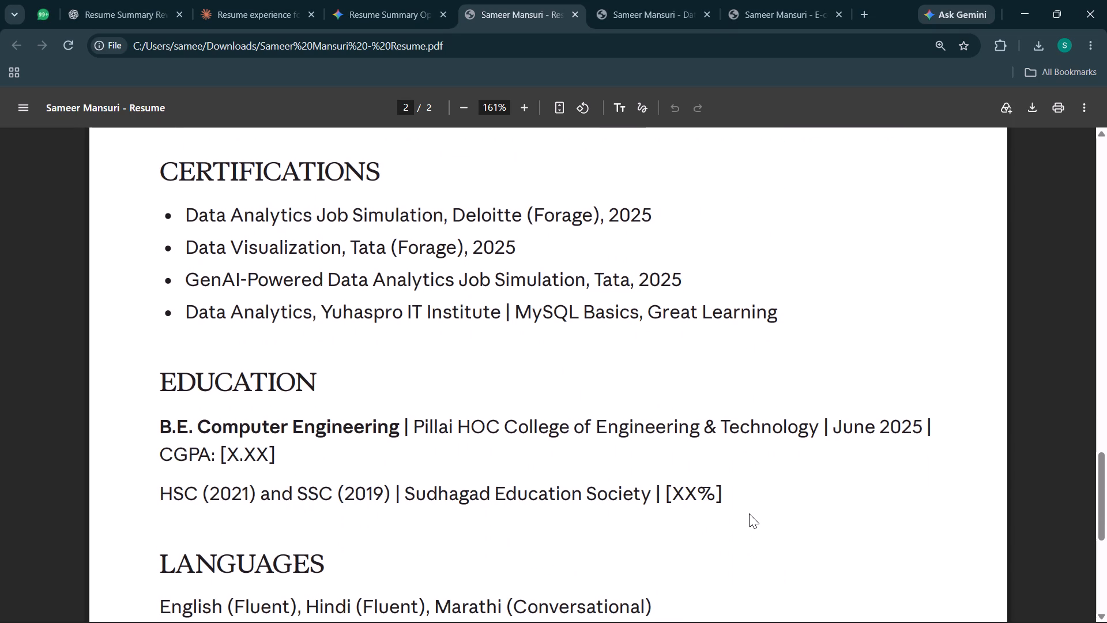
{"action": "scroll", "coordinate": [749, 513], "scroll_direction": "down", "scroll_amount": 1}
{"action": "scroll", "coordinate": [749, 513], "scroll_direction": "up", "scroll_amount": 2}
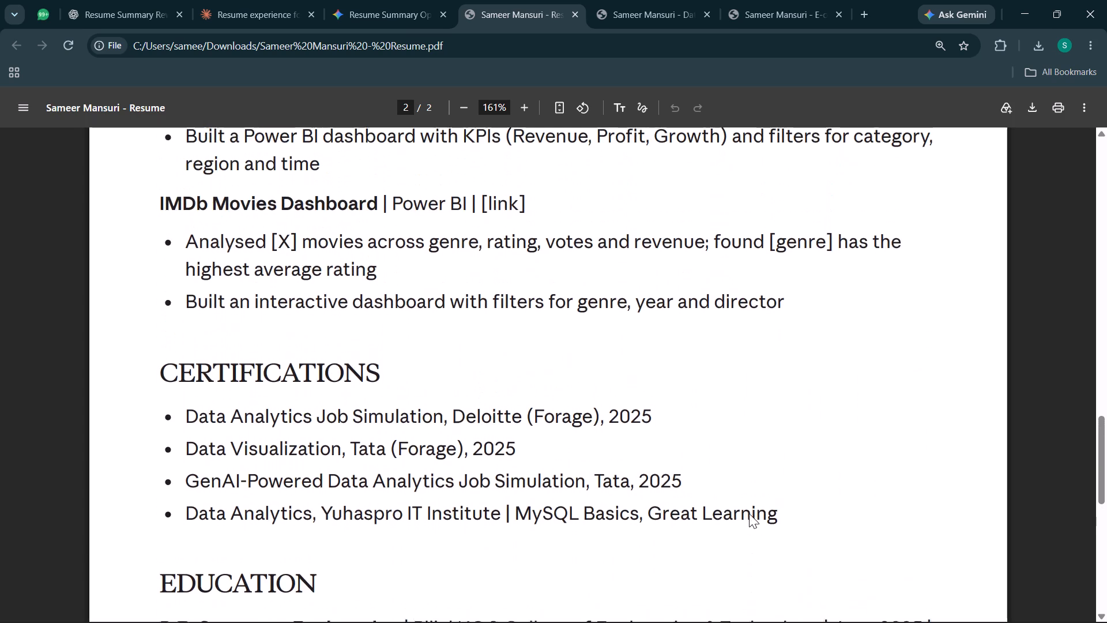
{"action": "scroll", "coordinate": [749, 513], "scroll_direction": "up", "scroll_amount": 1}
{"action": "key", "text": "alt+Tab"}
{"action": "scroll", "coordinate": [749, 513], "scroll_direction": "down", "scroll_amount": 1}
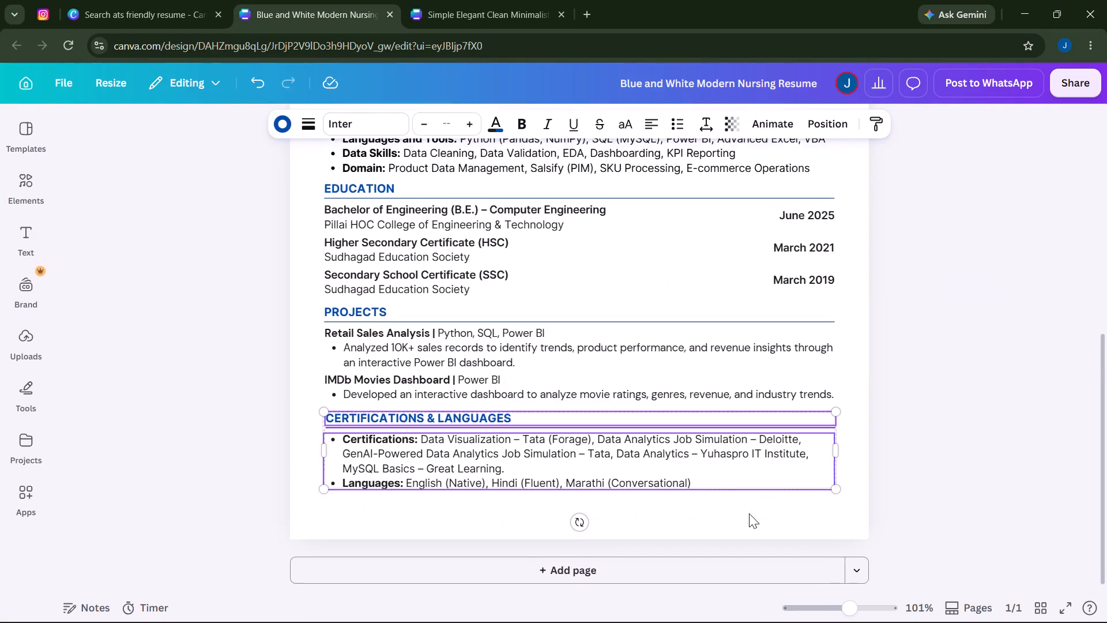
{"action": "left_click", "coordinate": [749, 513]}
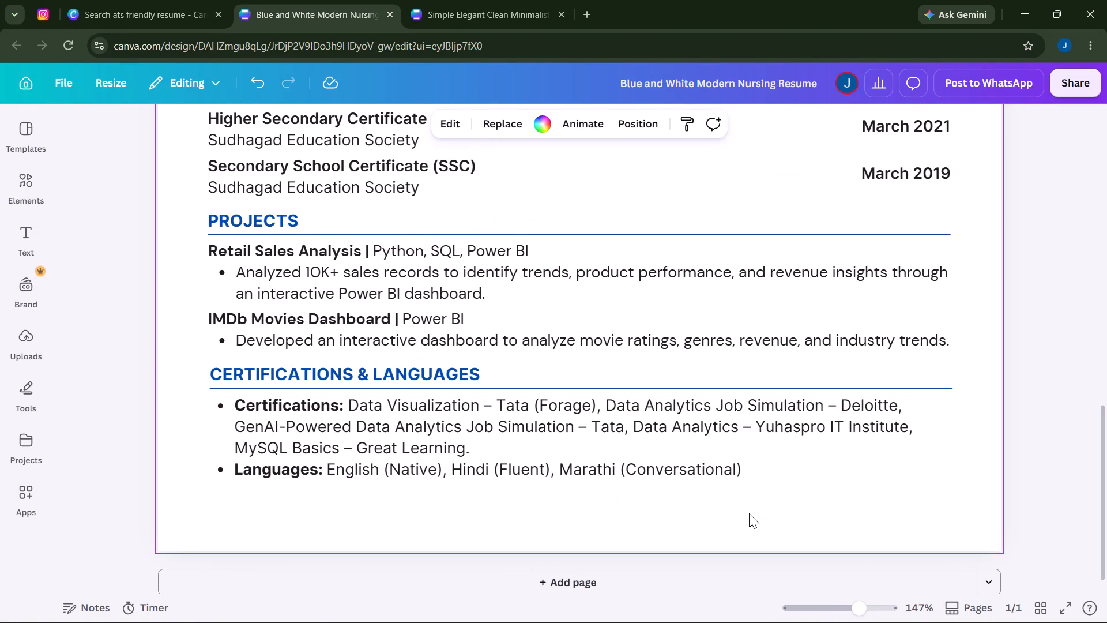
Remove and reapply bold on the "Bachelor of Engineering (B.E.) – Computer Engineering" line in the Education section.
{"action": "scroll", "coordinate": [749, 513], "scroll_direction": "up", "scroll_amount": 6}
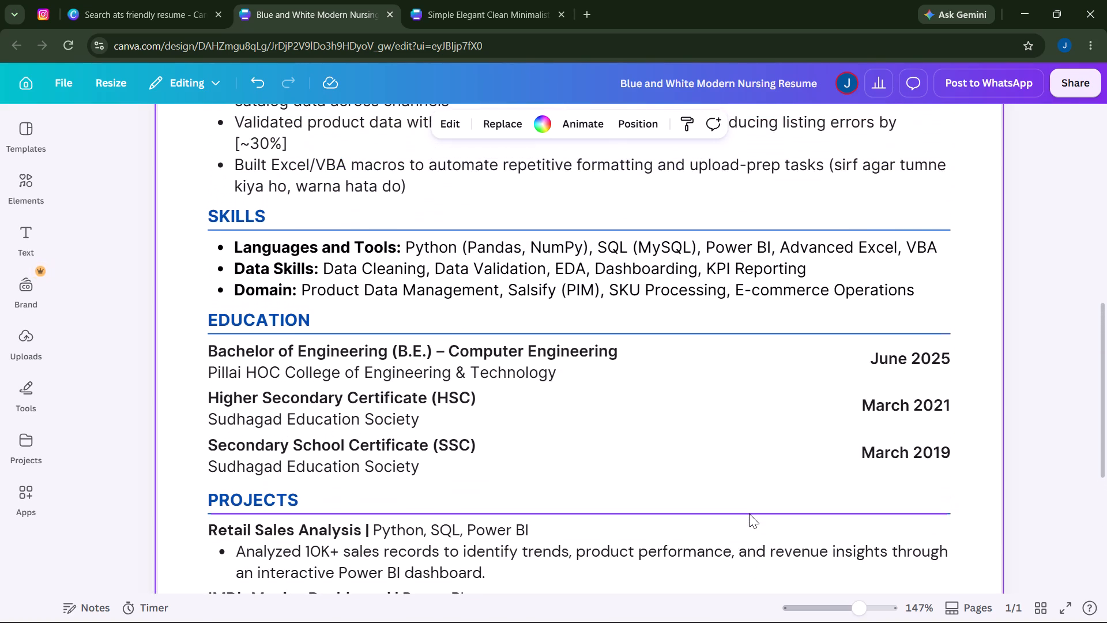
{"action": "scroll", "coordinate": [749, 513], "scroll_direction": "up", "scroll_amount": 1}
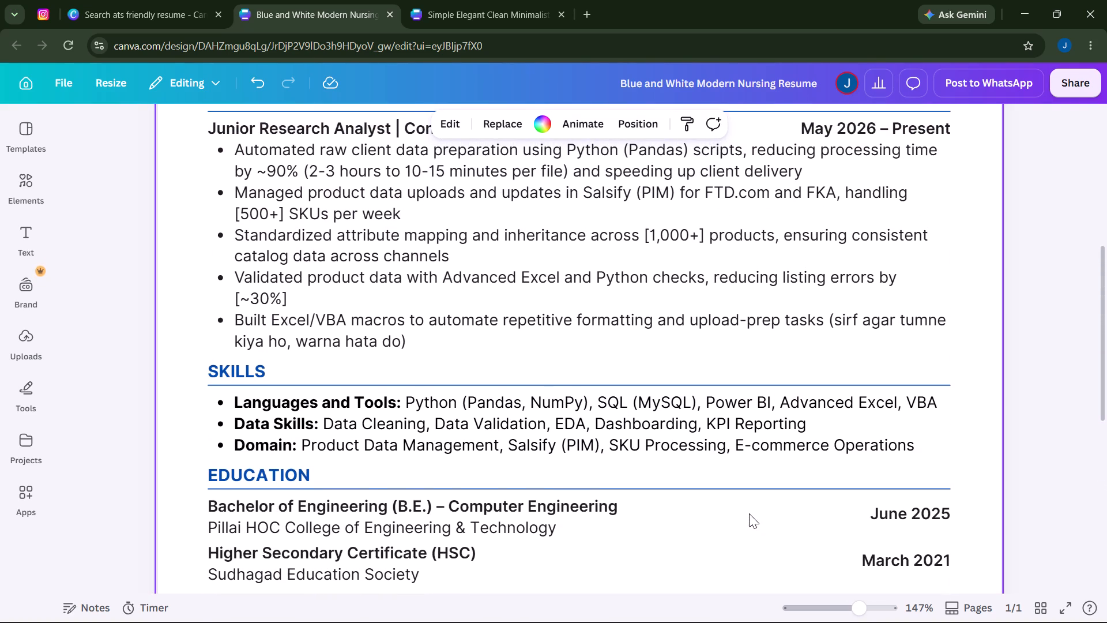
{"action": "scroll", "coordinate": [749, 513], "scroll_direction": "up", "scroll_amount": 2}
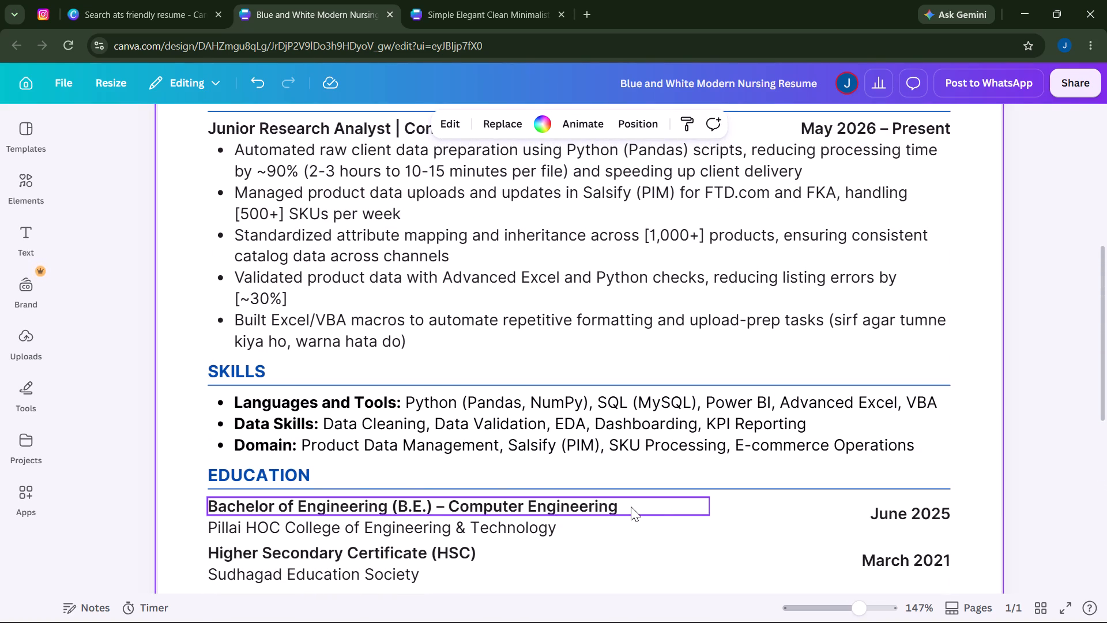
{"action": "triple_click", "coordinate": [629, 506]}
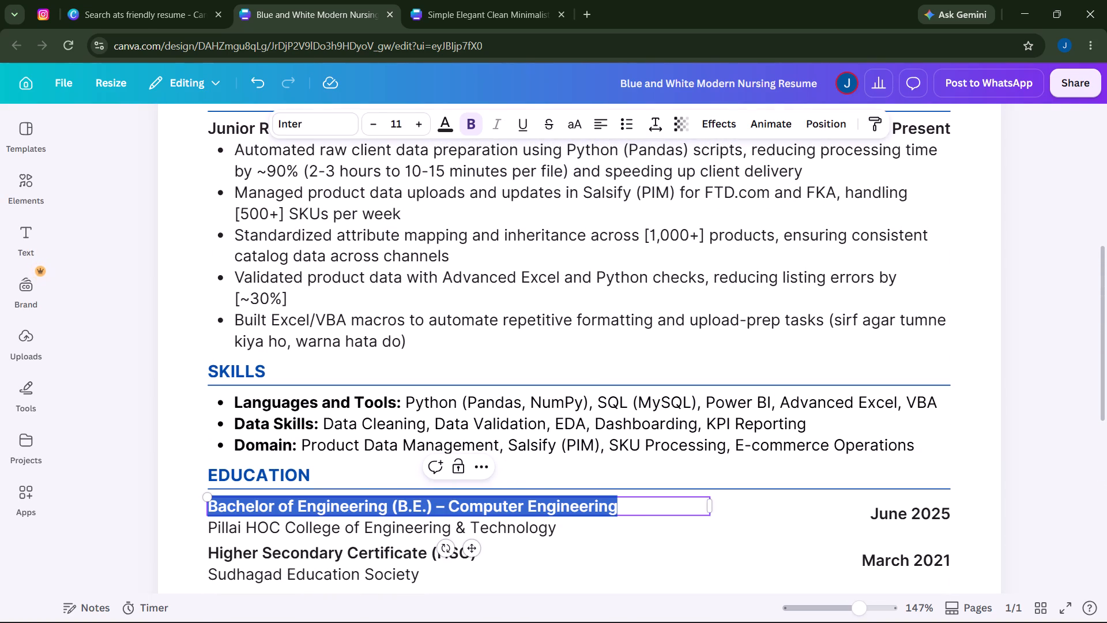
{"action": "left_click", "coordinate": [477, 126]}
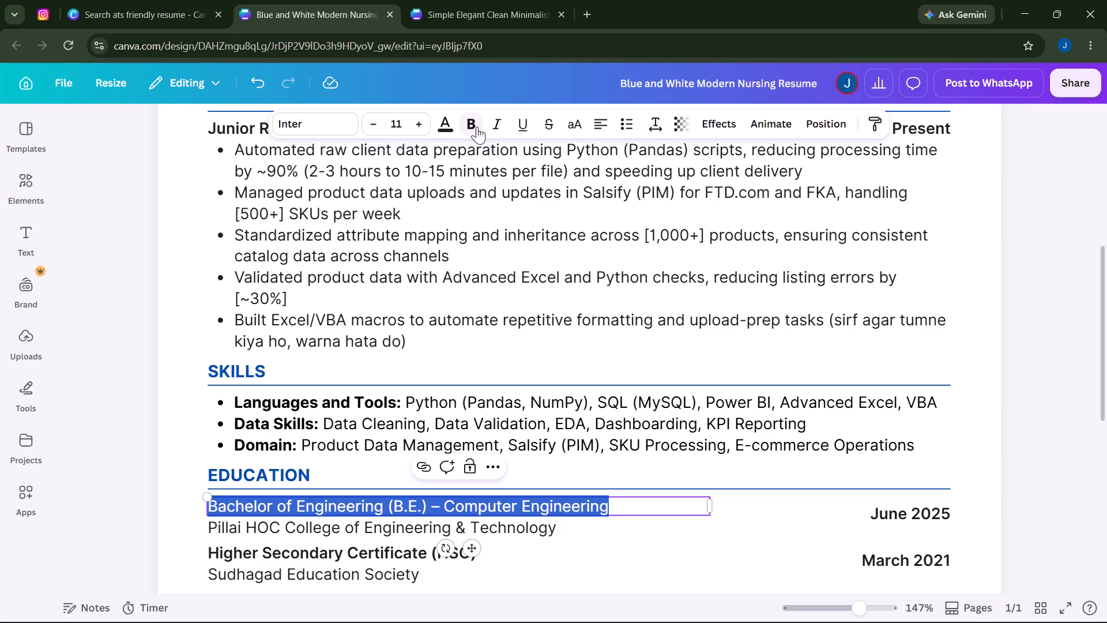
{"action": "left_click", "coordinate": [477, 126]}
{"action": "left_click", "coordinate": [122, 312]}
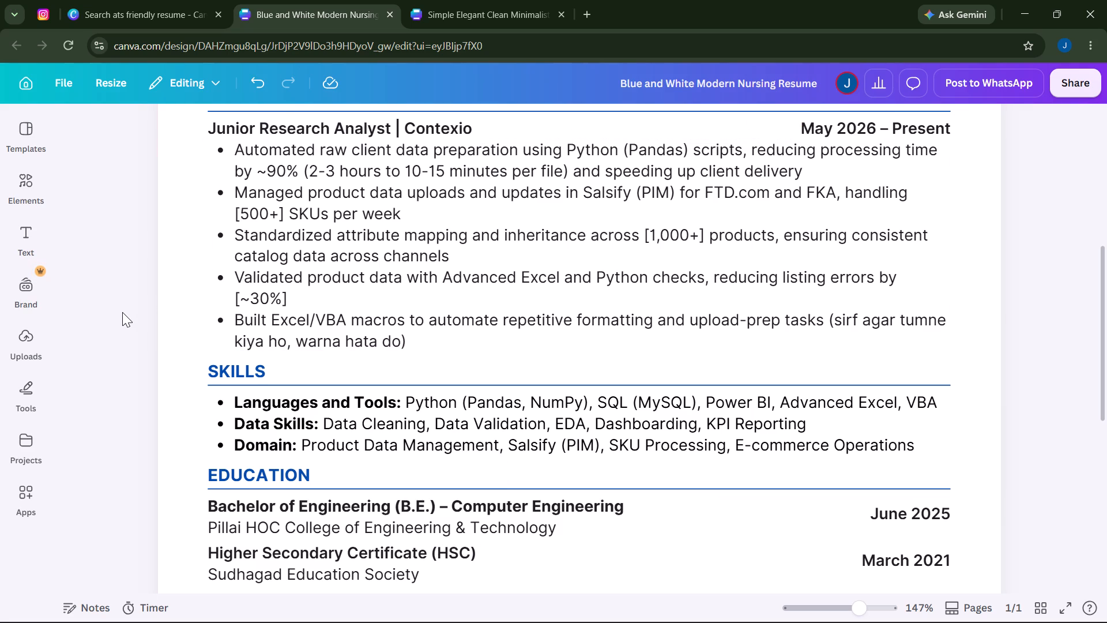
Review the full resume page from the header through Certifications & Languages to check its layout and formatting.
{"action": "scroll", "coordinate": [122, 312], "scroll_direction": "up", "scroll_amount": 5}
{"action": "scroll", "coordinate": [122, 312], "scroll_direction": "down", "scroll_amount": 1}
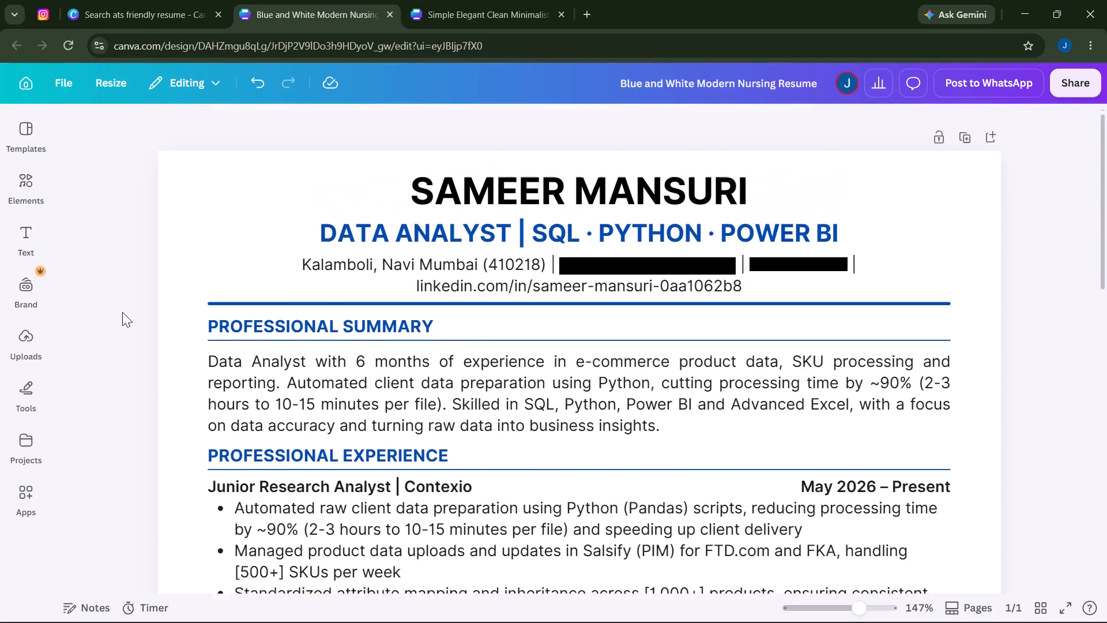
{"action": "scroll", "coordinate": [122, 312], "scroll_direction": "down", "scroll_amount": 3}
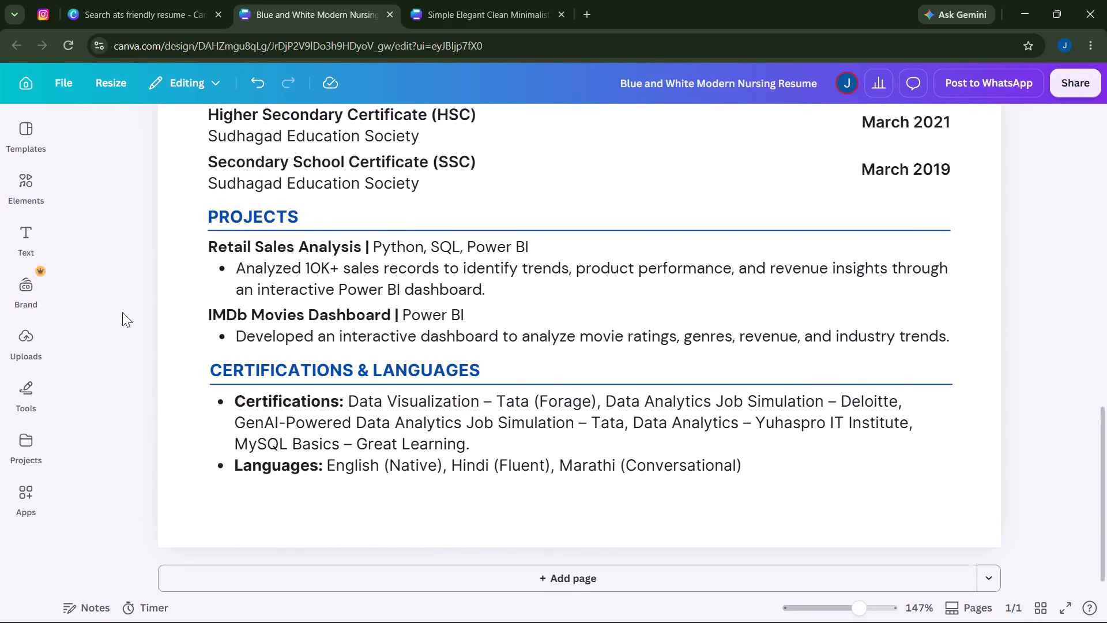
{"action": "scroll", "coordinate": [122, 312], "scroll_direction": "up", "scroll_amount": 6}
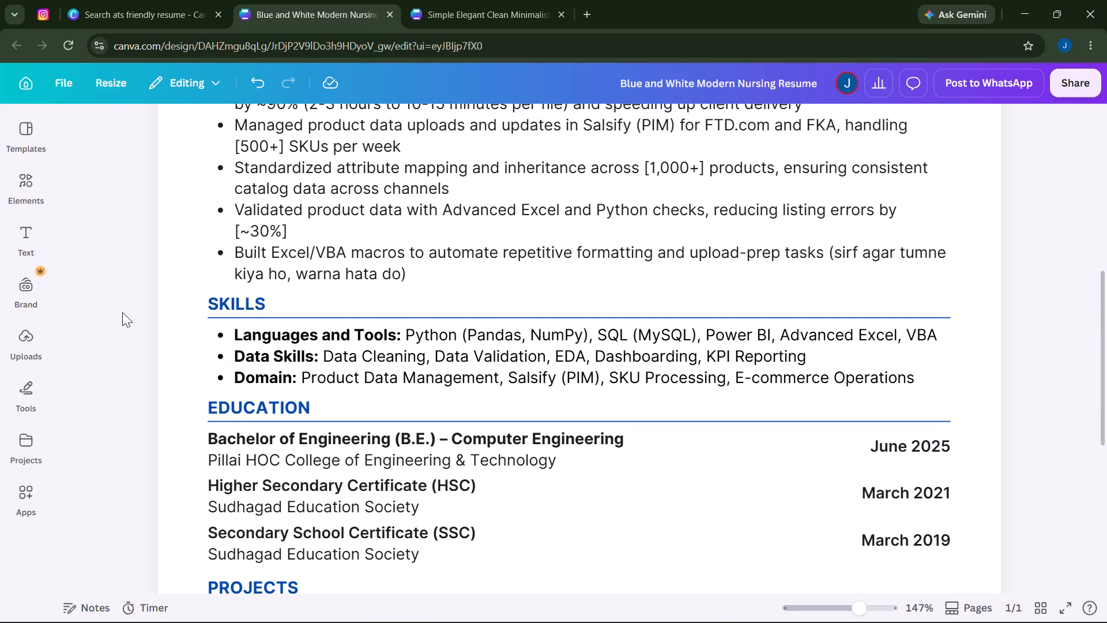
Recolour the word "Languages" at the start of the first Skills bullet to dark grey.
{"action": "scroll", "coordinate": [199, 313], "scroll_direction": "up", "scroll_amount": 1}
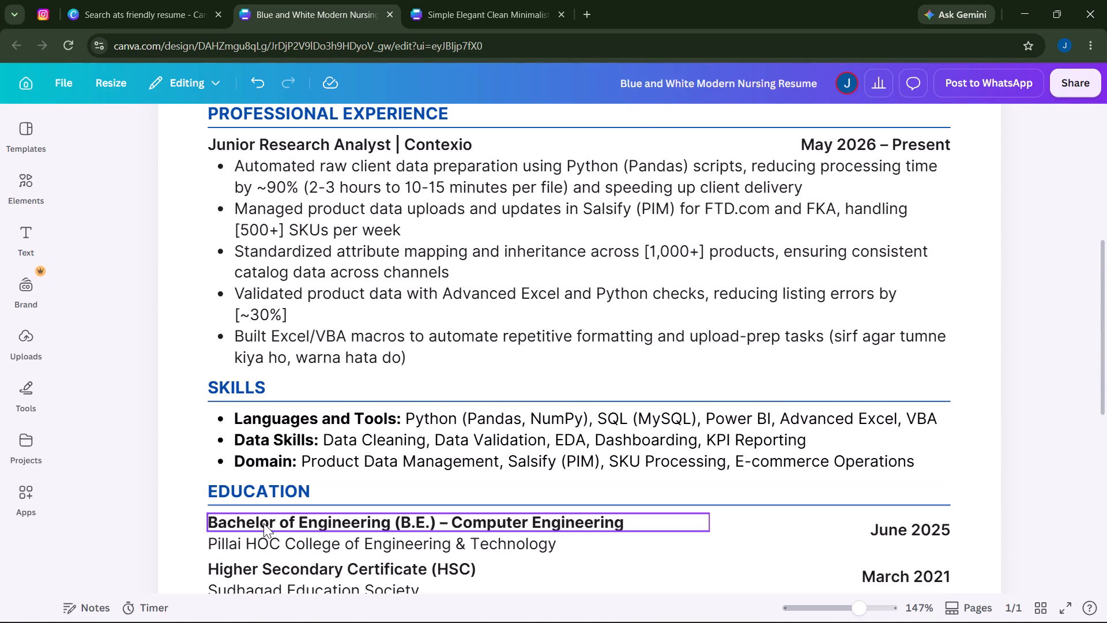
{"action": "left_click", "coordinate": [266, 524]}
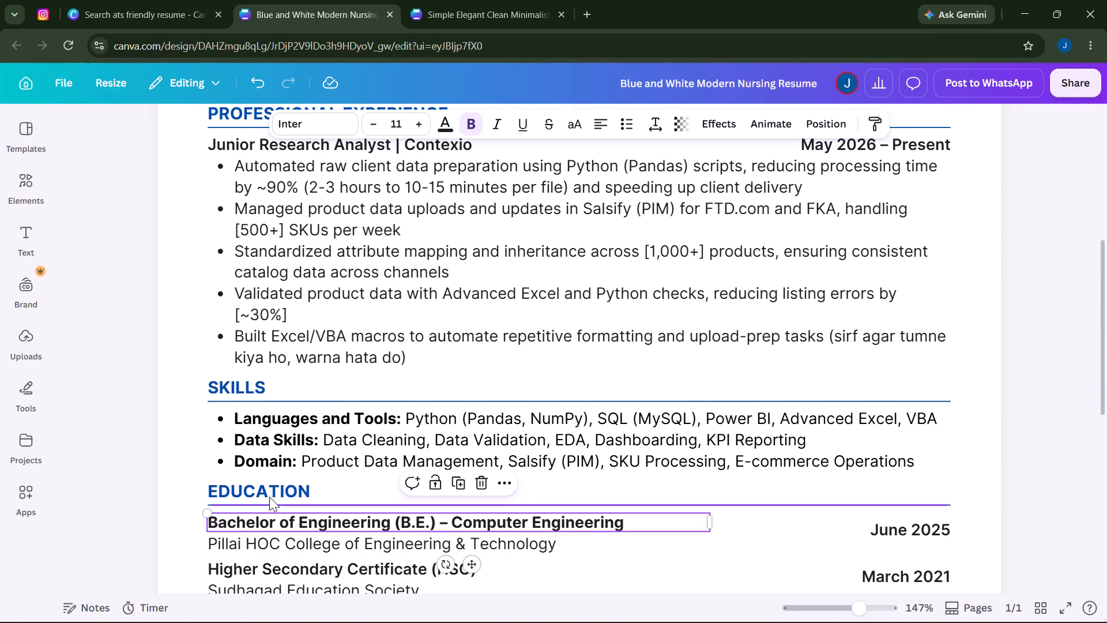
{"action": "left_click", "coordinate": [259, 420]}
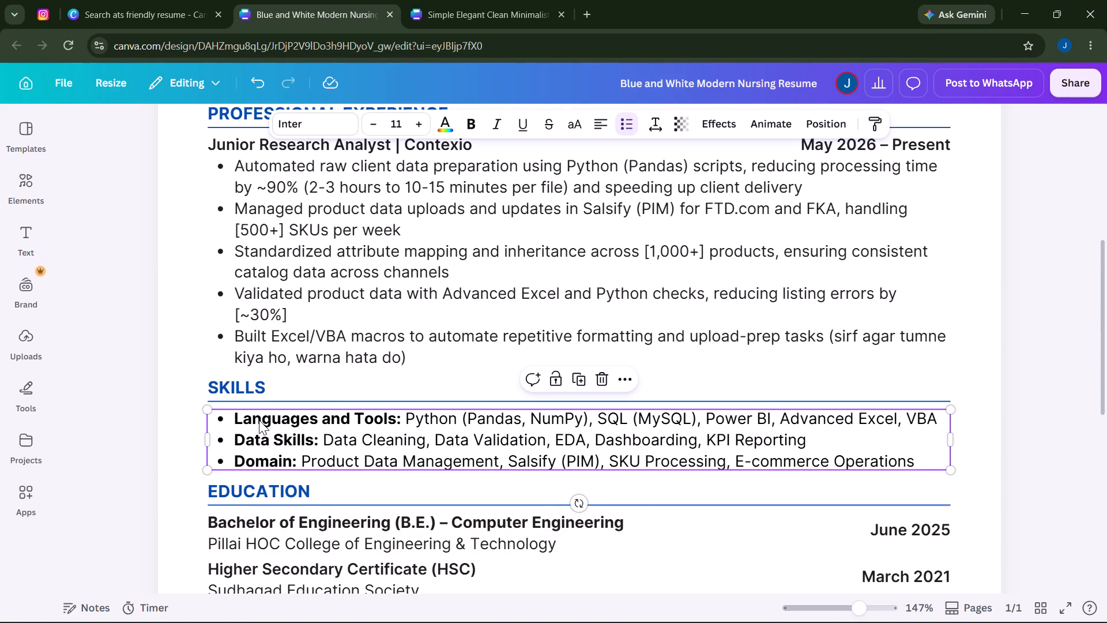
{"action": "double_click", "coordinate": [259, 420]}
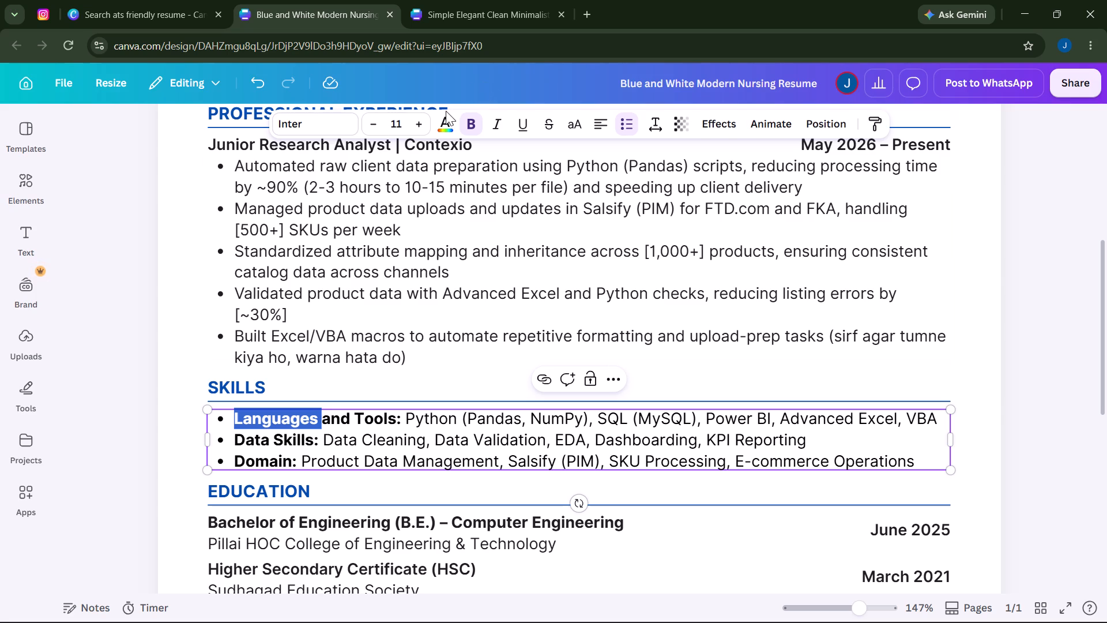
{"action": "left_click", "coordinate": [444, 129]}
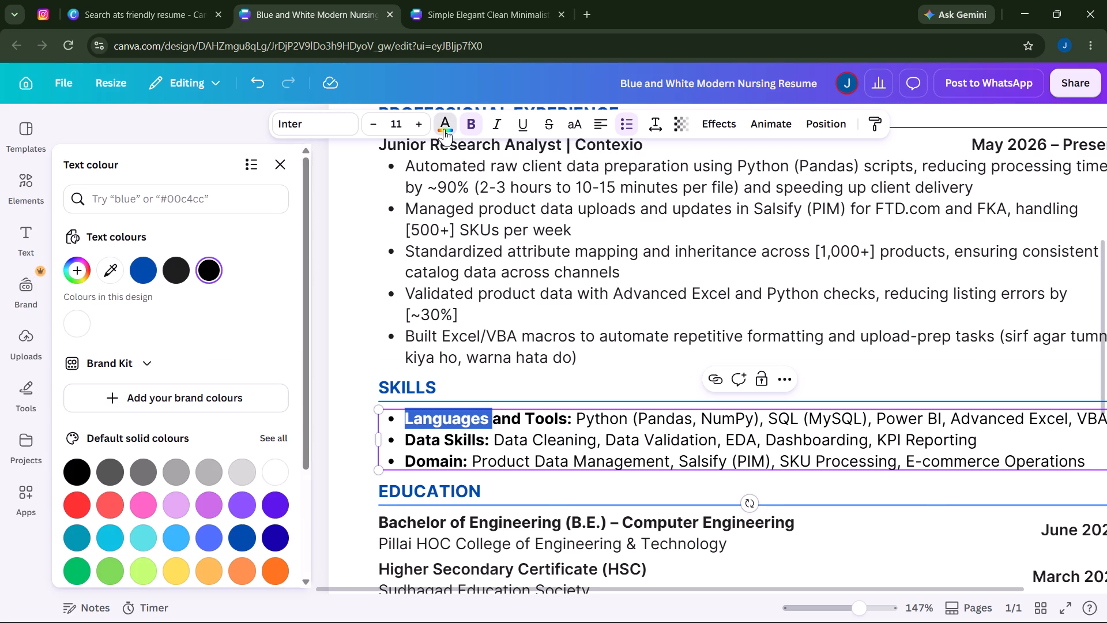
{"action": "left_click", "coordinate": [176, 267]}
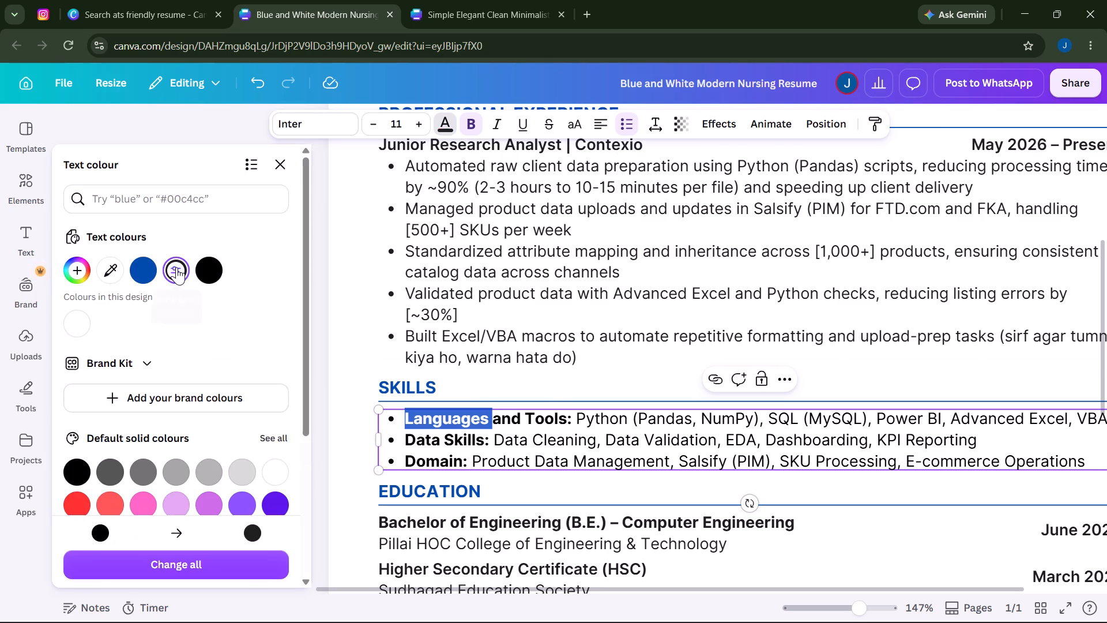
{"action": "left_click", "coordinate": [326, 303]}
{"action": "left_click", "coordinate": [111, 341]}
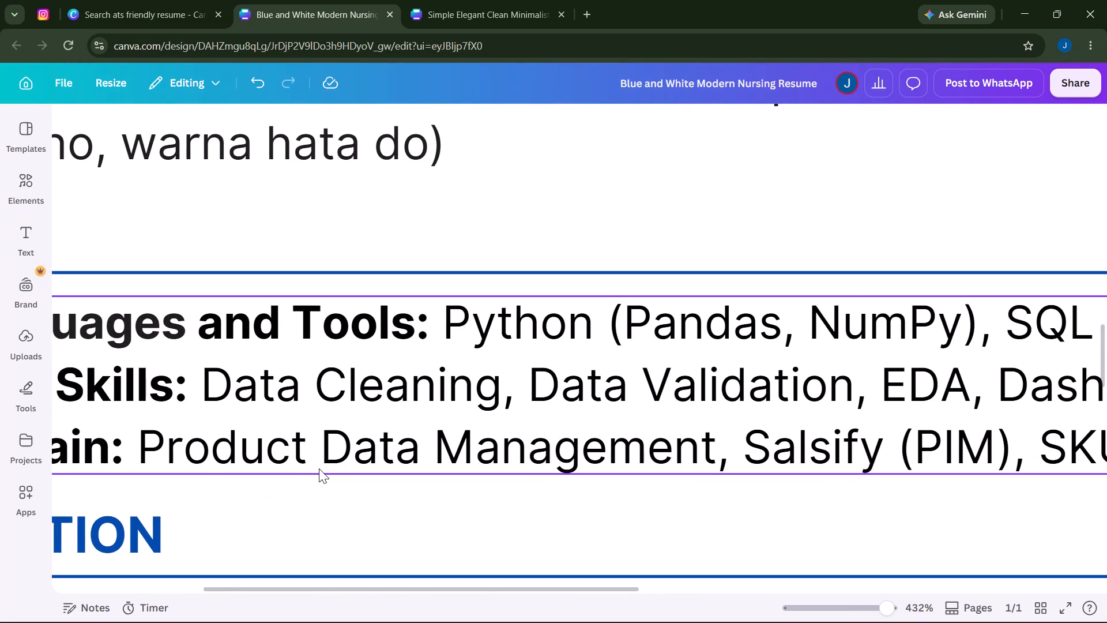
Examine the Skills list's text colour up close and compare it with the other sections of the page.
{"action": "scroll", "coordinate": [319, 468], "scroll_direction": "right", "scroll_amount": 2}
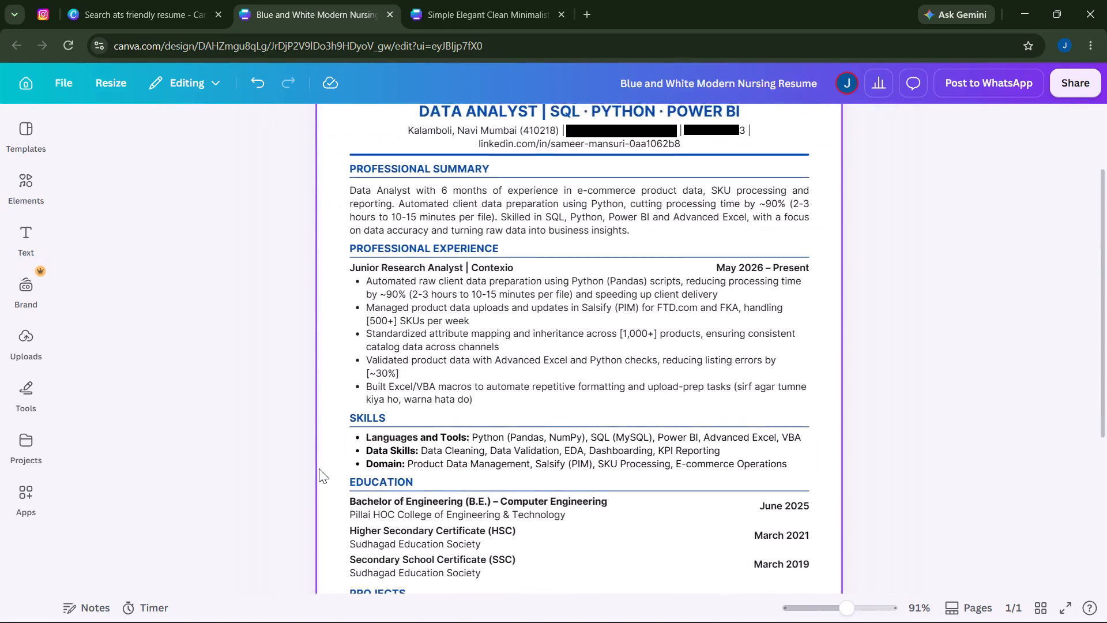
{"action": "scroll", "coordinate": [319, 468], "scroll_direction": "up", "scroll_amount": 1}
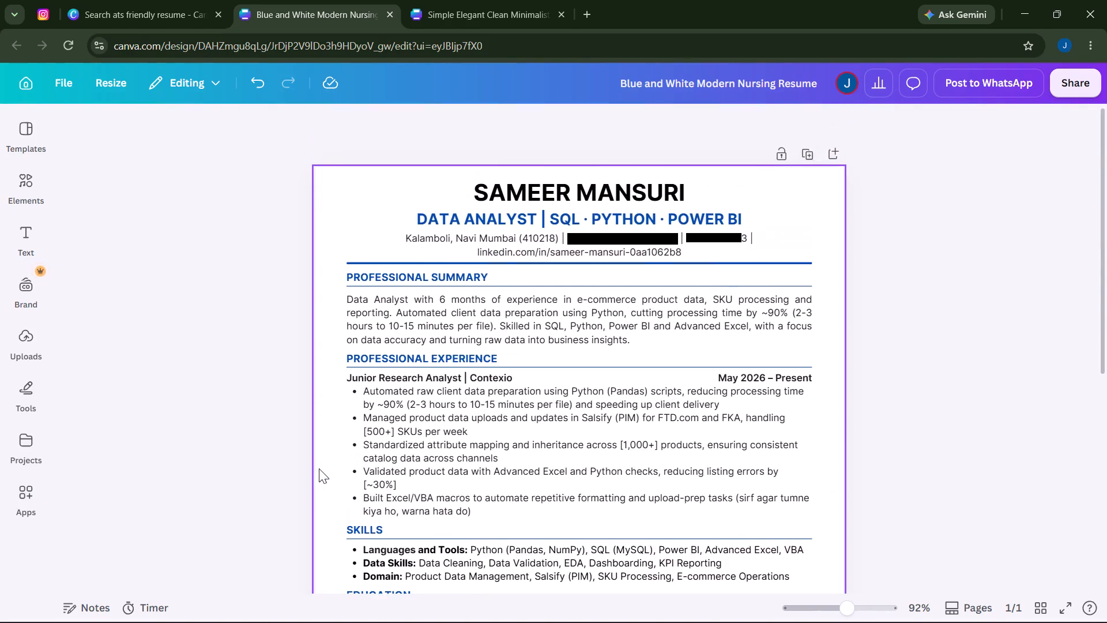
{"action": "scroll", "coordinate": [319, 468], "scroll_direction": "up", "scroll_amount": 1}
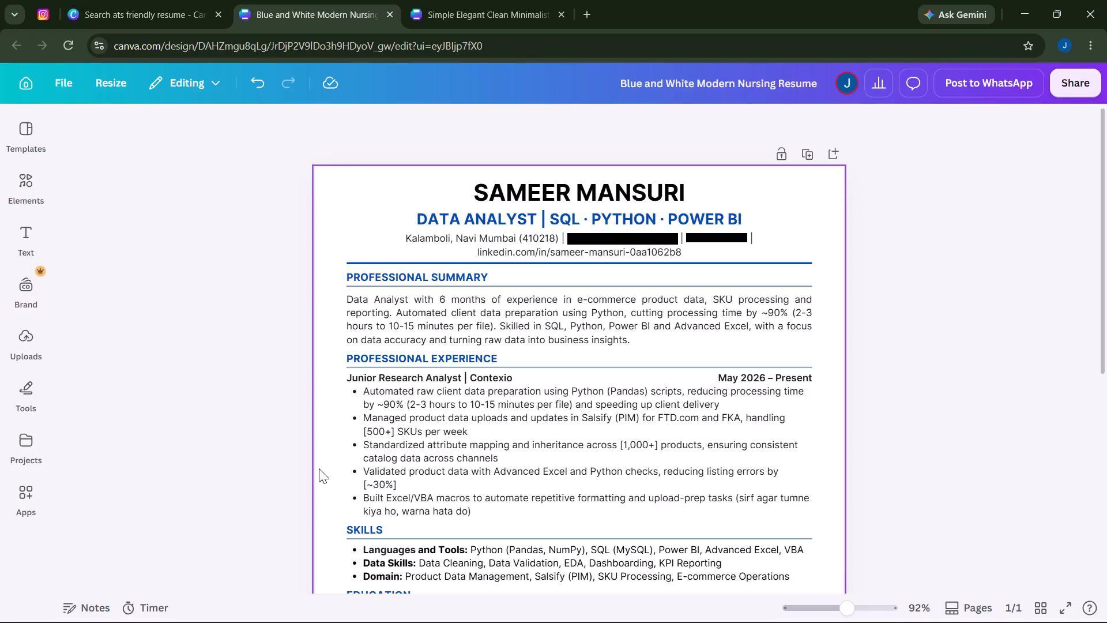
{"action": "scroll", "coordinate": [555, 423], "scroll_direction": "down", "scroll_amount": 2}
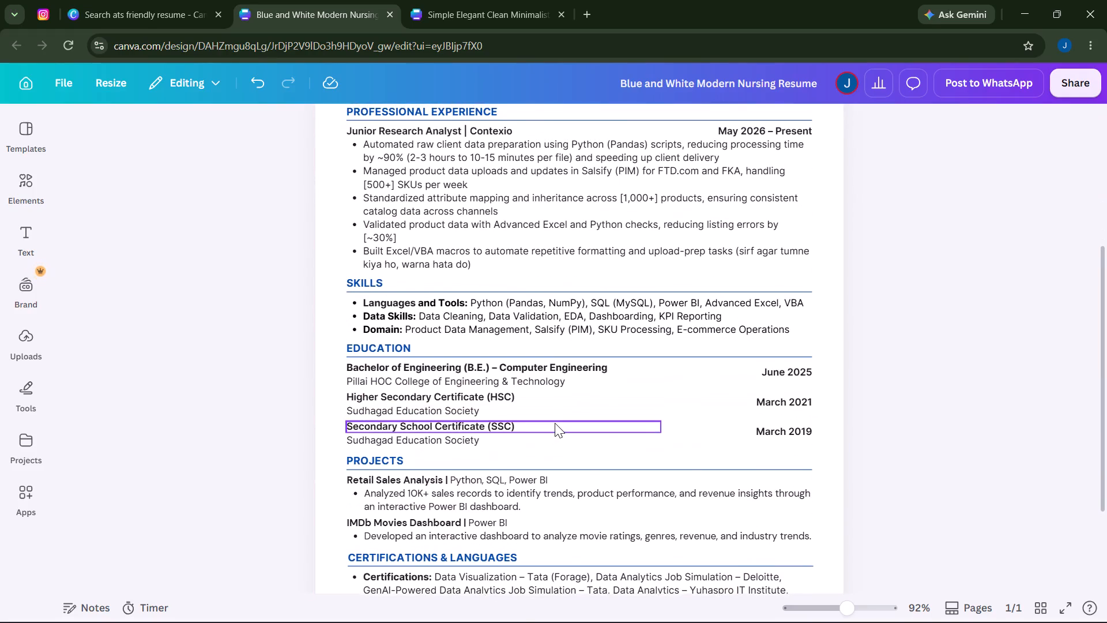
{"action": "scroll", "coordinate": [555, 423], "scroll_direction": "down", "scroll_amount": 1}
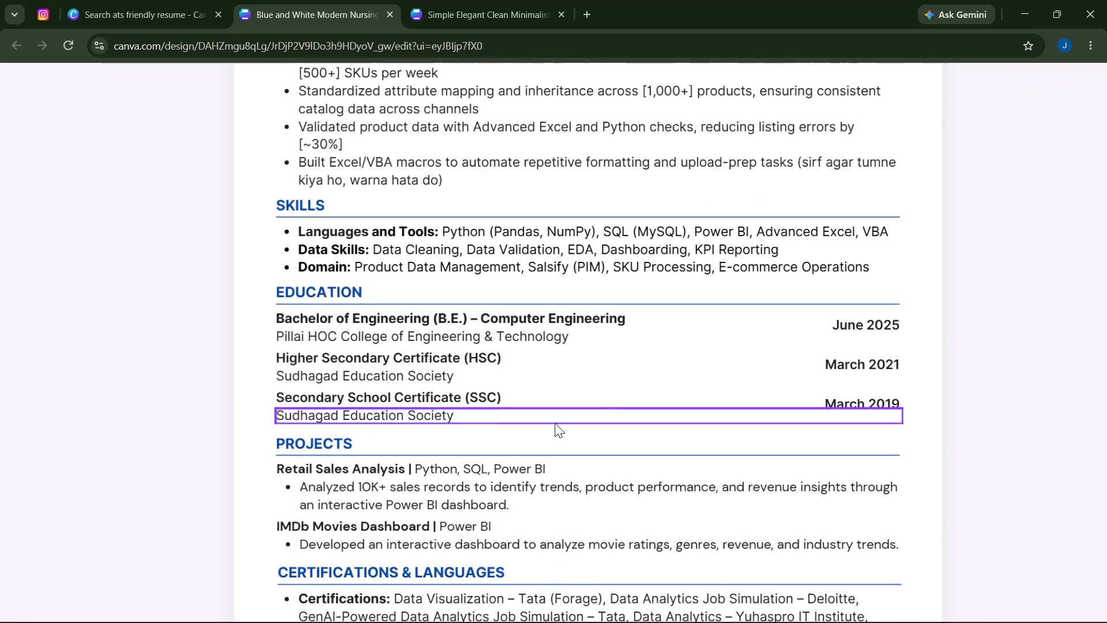
{"action": "scroll", "coordinate": [555, 423], "scroll_direction": "up", "scroll_amount": 1}
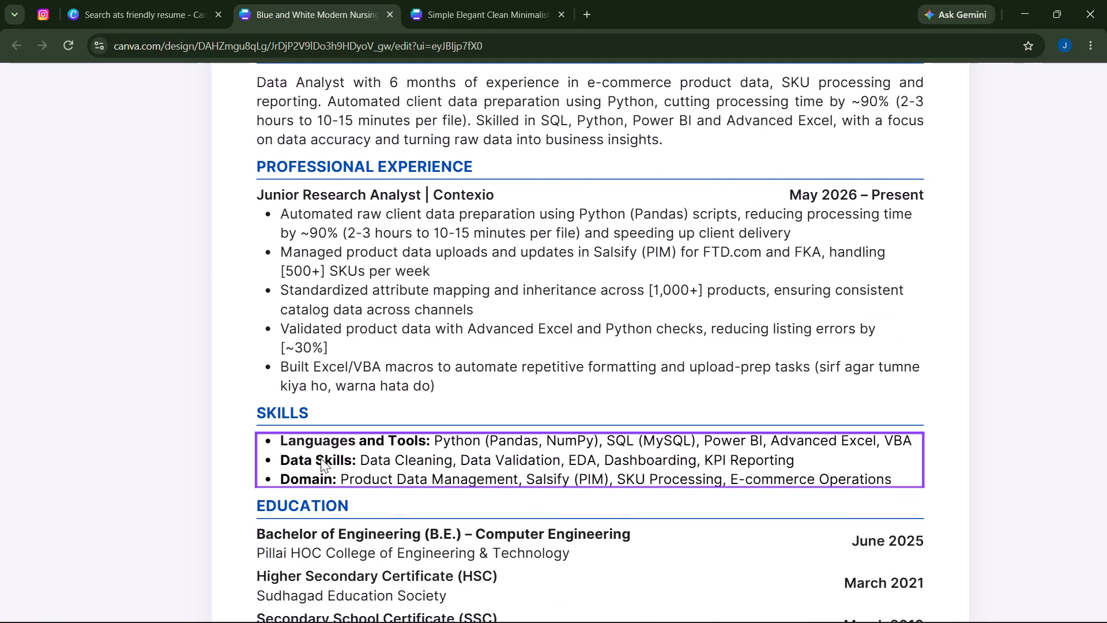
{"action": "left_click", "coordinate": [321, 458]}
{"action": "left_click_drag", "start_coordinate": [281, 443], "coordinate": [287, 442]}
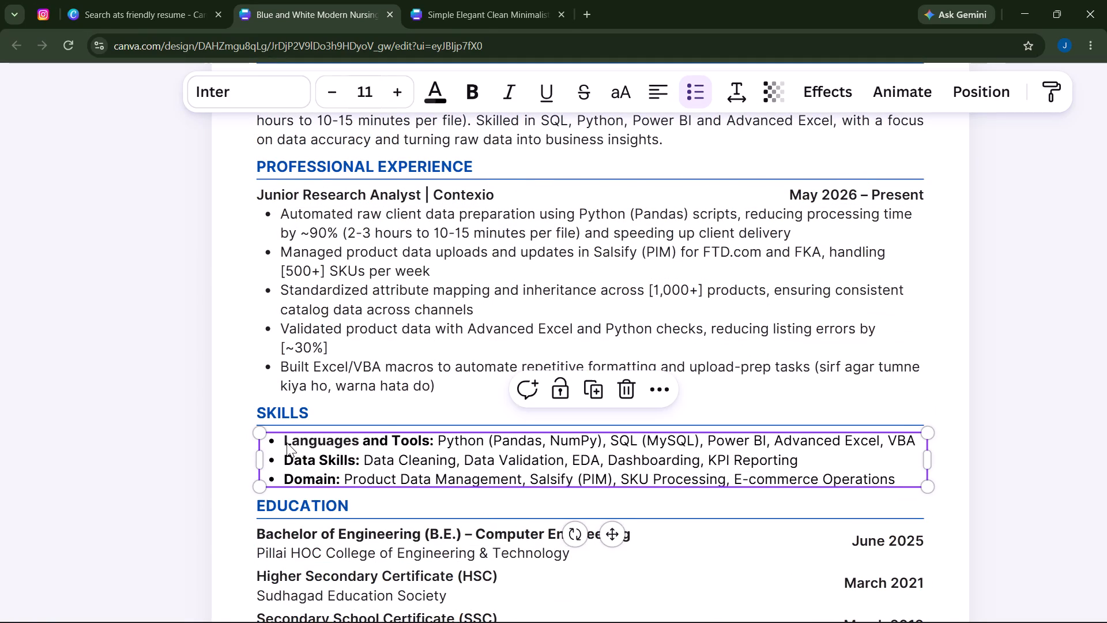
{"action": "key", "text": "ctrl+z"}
Set the text colour of the whole "Languages and Tools:" label in the Skills list to dark grey #1e1e1e.
{"action": "triple_click", "coordinate": [287, 442]}
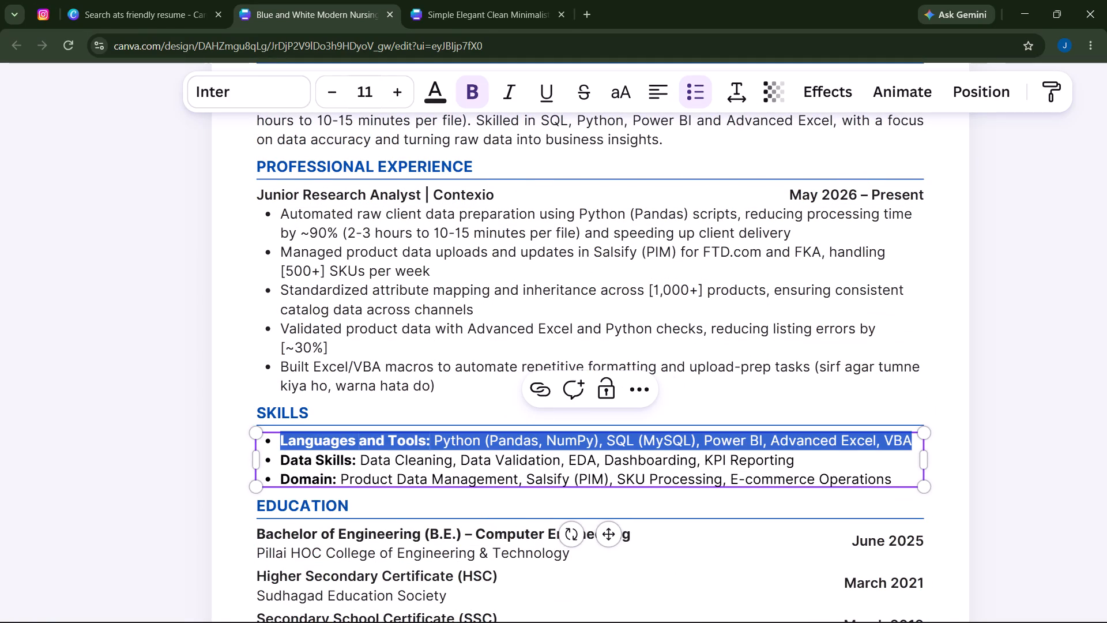
{"action": "key", "text": "Left"}
{"action": "key", "text": "shift+Right"}
{"action": "key", "text": "shift+Right"}
{"action": "key", "text": "shift+Right"}
{"action": "key", "text": "shift+Right"}
{"action": "key", "text": "shift+Right"}
{"action": "key", "text": "shift+Right"}
{"action": "key", "text": "shift+Right"}
{"action": "key", "text": "shift+Right"}
{"action": "key", "text": "shift+Right"}
{"action": "key", "text": "shift+Right"}
{"action": "key", "text": "shift+Right"}
{"action": "key", "text": "shift+Right"}
{"action": "key", "text": "shift+Right"}
{"action": "key", "text": "shift+Right"}
{"action": "key", "text": "shift+Right"}
{"action": "key", "text": "shift+Right"}
{"action": "key", "text": "shift+Right"}
{"action": "key", "text": "shift+Right"}
{"action": "key", "text": "shift+Right"}
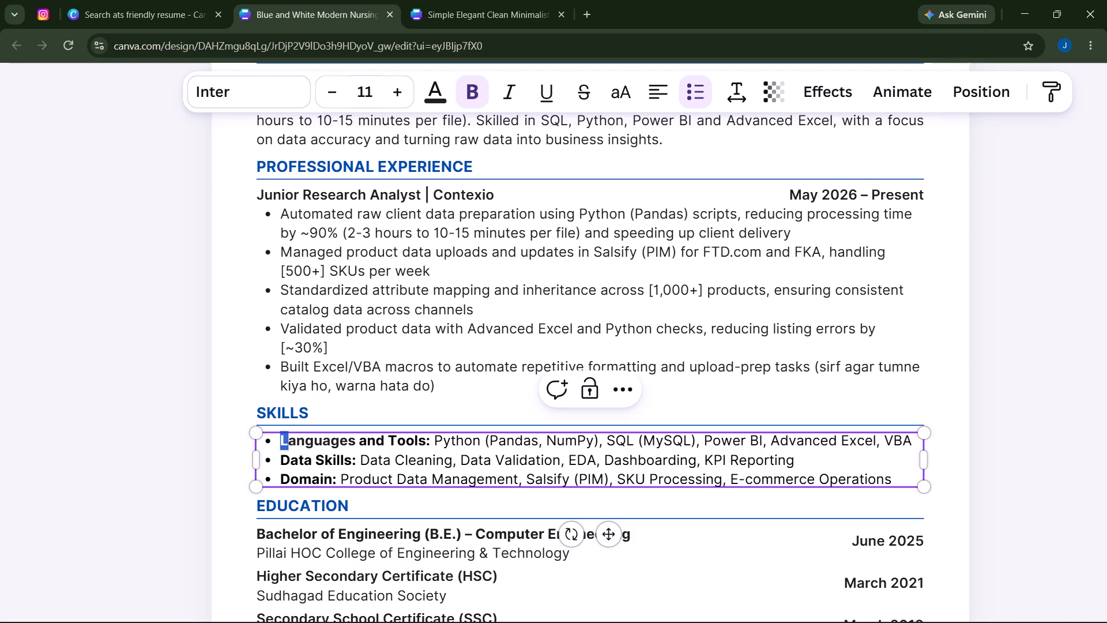
{"action": "key", "text": "shift+Right"}
{"action": "key", "text": "shift+Right"}
{"action": "key", "text": "shift+Right"}
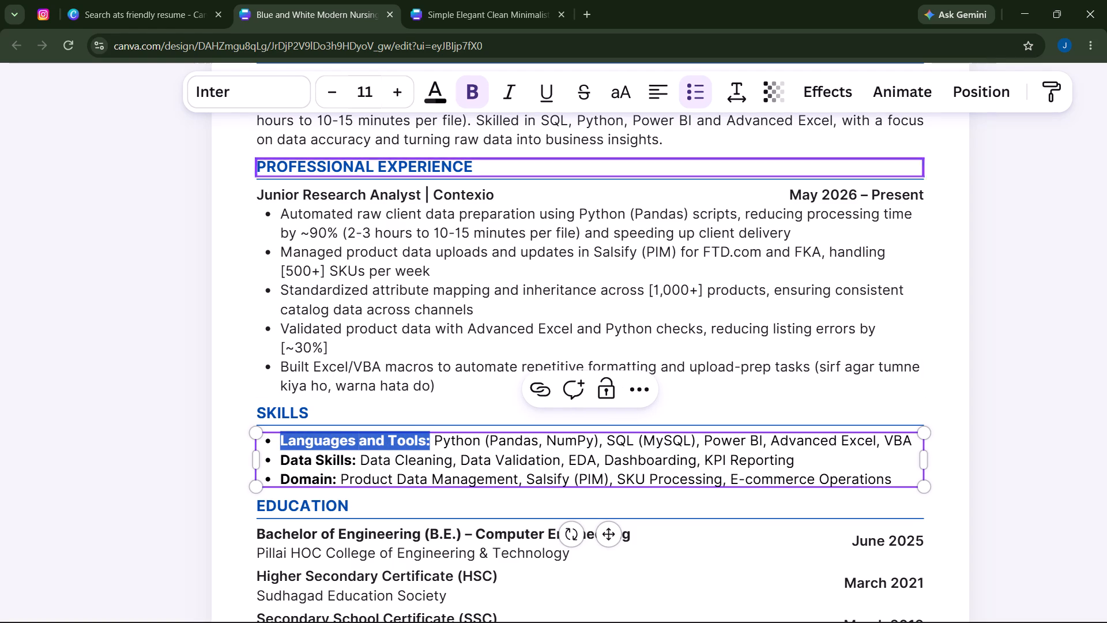
{"action": "left_click", "coordinate": [435, 85]}
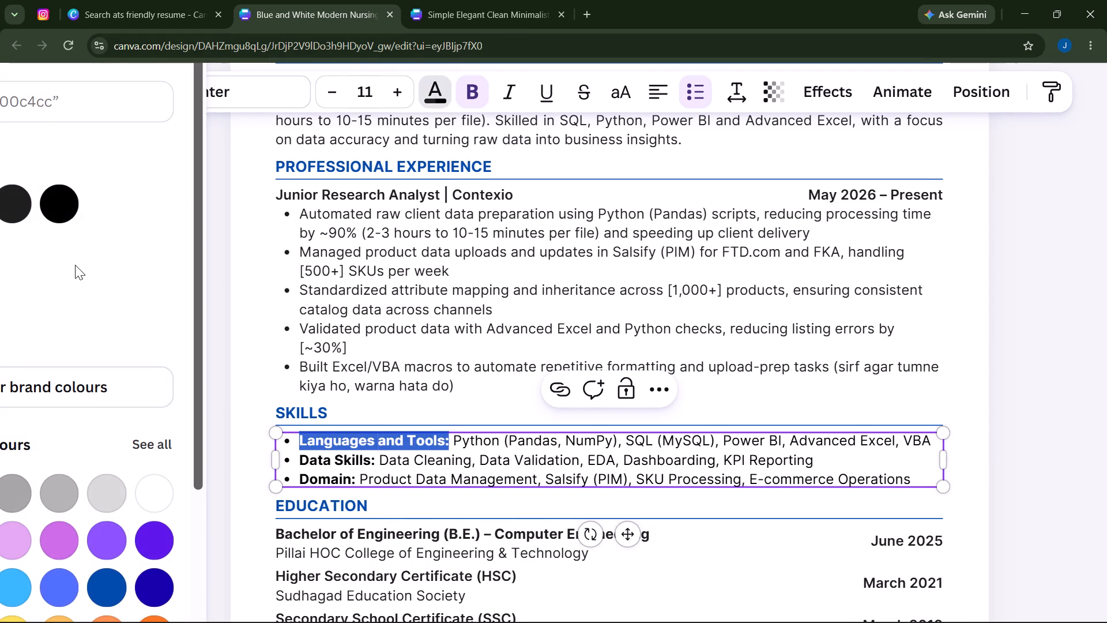
{"action": "left_click", "coordinate": [176, 268]}
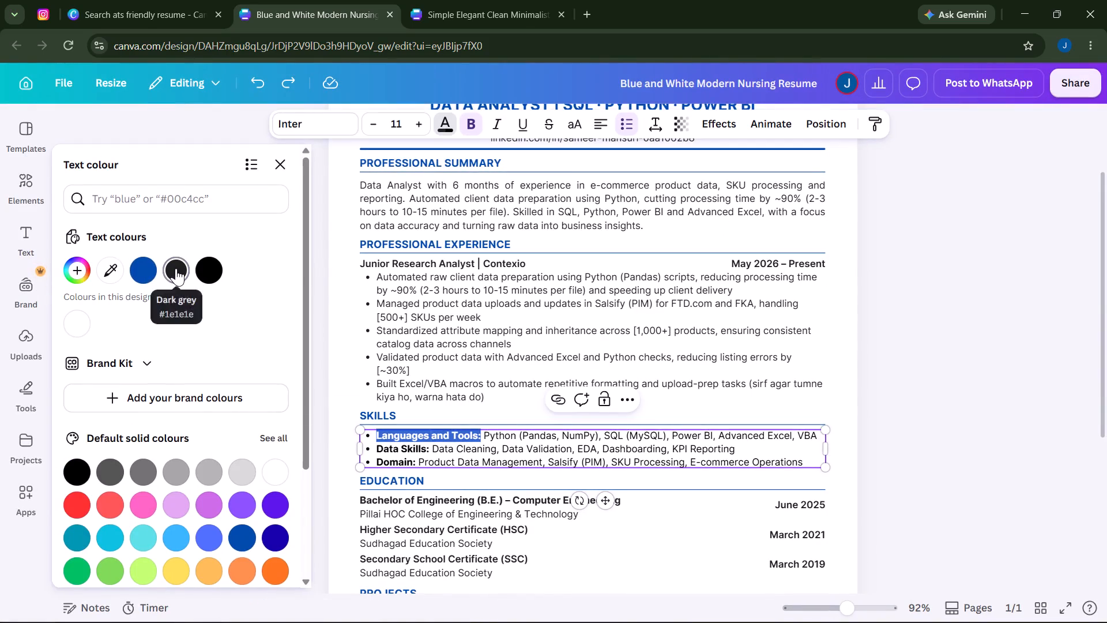
{"action": "left_click", "coordinate": [961, 281]}
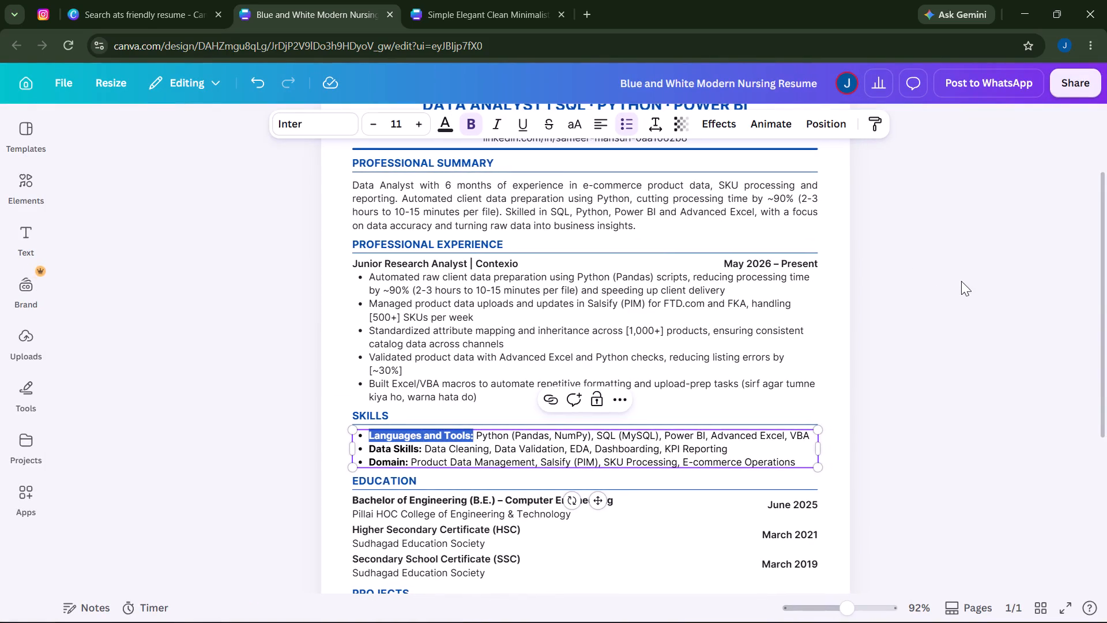
Set the text colour of the "Data Skills:" label in the Skills list to dark grey #1e1e1e.
{"action": "key", "text": "Down"}
{"action": "key", "text": "Down"}
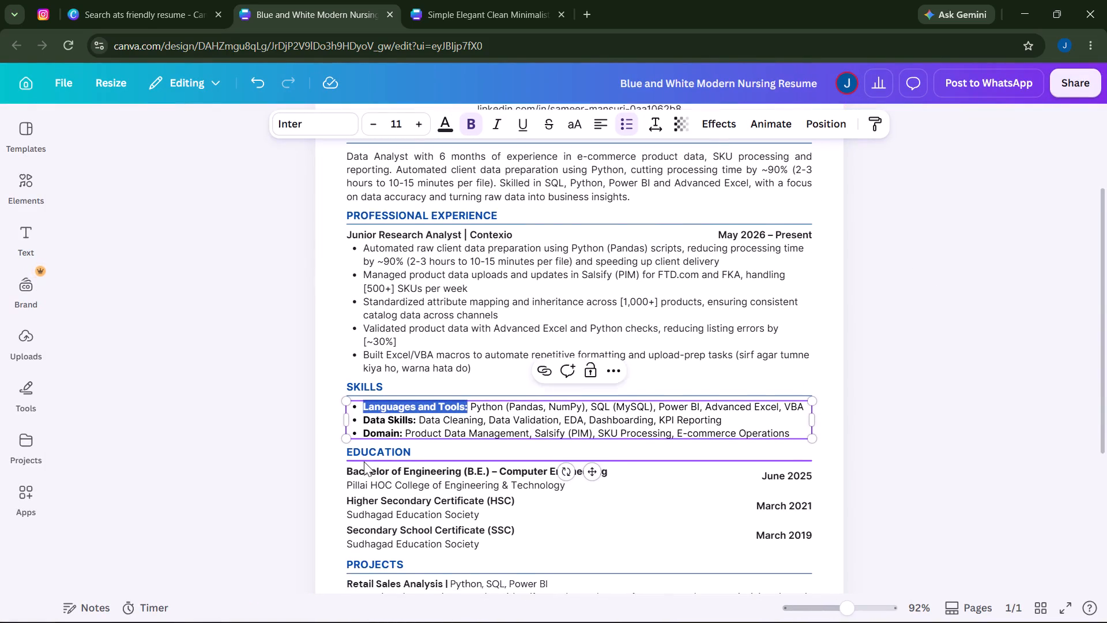
{"action": "left_click", "coordinate": [398, 392]}
{"action": "key", "text": "Left"}
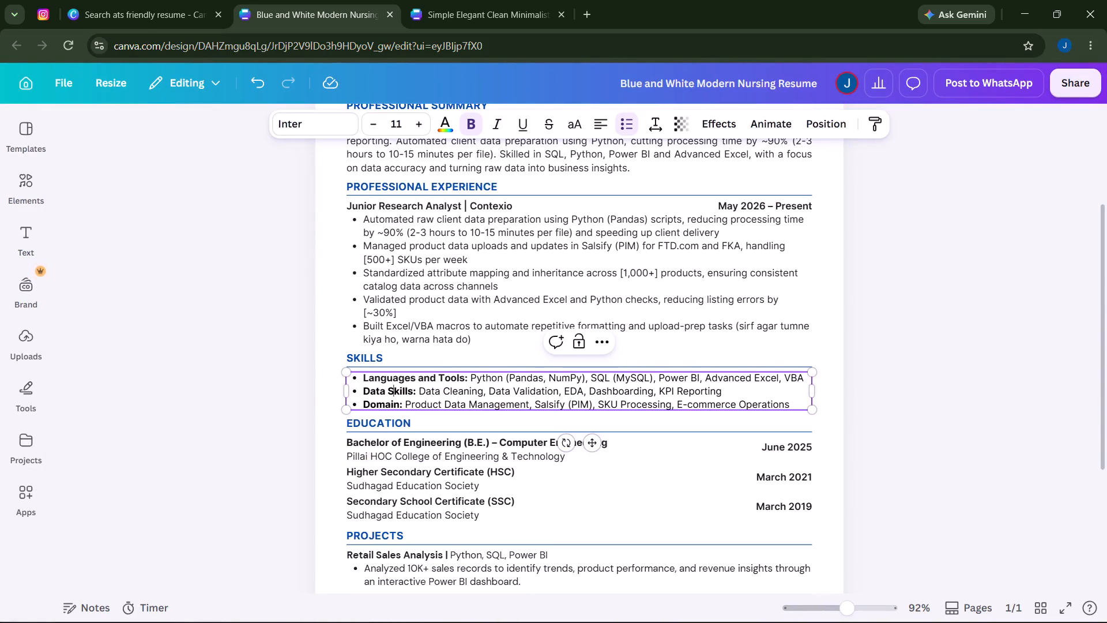
{"action": "key", "text": "Left"}
{"action": "key", "text": "Left"}
{"action": "key", "text": "Left"}
{"action": "key", "text": "Left"}
{"action": "key", "text": "Left"}
{"action": "key", "text": "Left"}
{"action": "key", "text": "Left"}
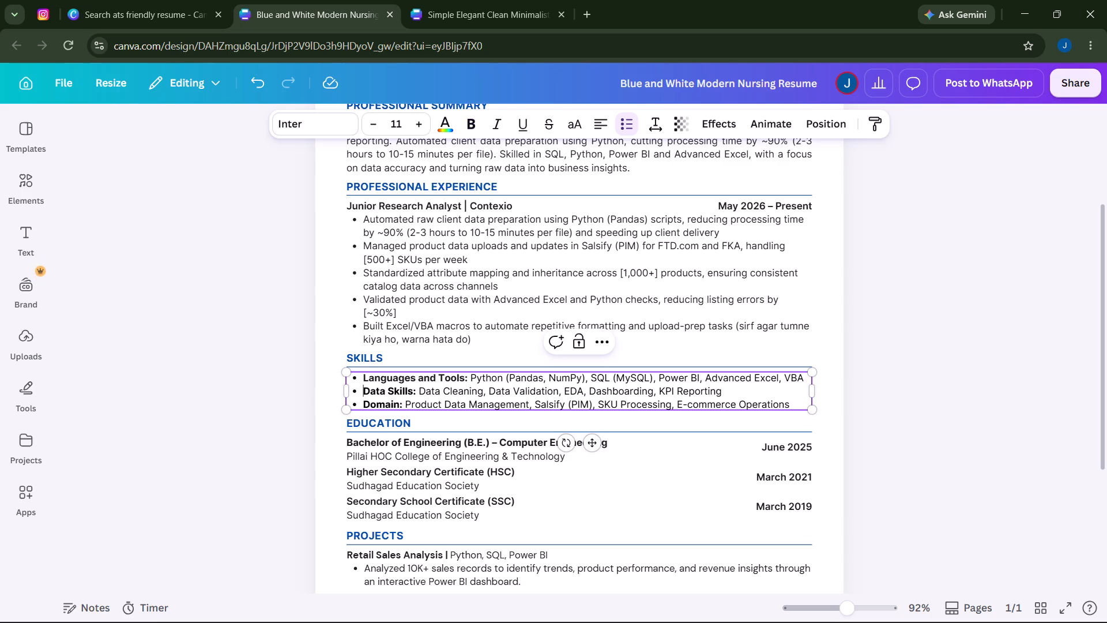
{"action": "key", "text": "shift+Right"}
{"action": "key", "text": "shift+Right"}
{"action": "key", "text": "shift+Right"}
{"action": "key", "text": "shift+Right"}
{"action": "key", "text": "shift+Right"}
{"action": "key", "text": "shift+Right"}
{"action": "key", "text": "shift+Right"}
{"action": "key", "text": "shift+Right"}
{"action": "key", "text": "shift+Right"}
{"action": "key", "text": "shift+Right"}
{"action": "key", "text": "shift+Right"}
{"action": "key", "text": "shift+Right"}
{"action": "key", "text": "shift+Right"}
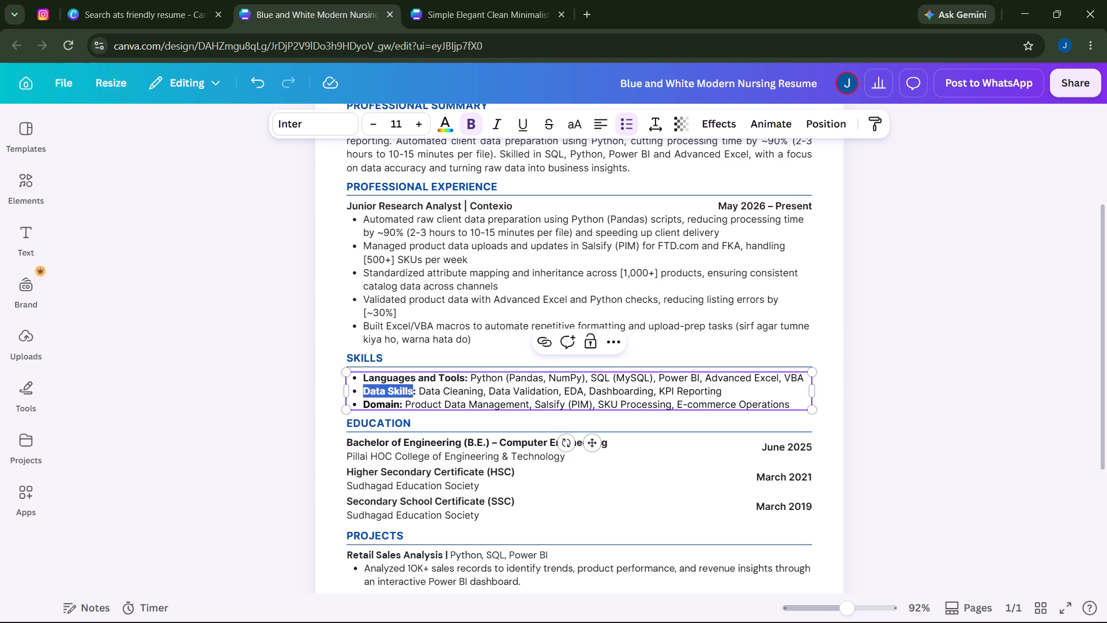
{"action": "key", "text": "shift+Right"}
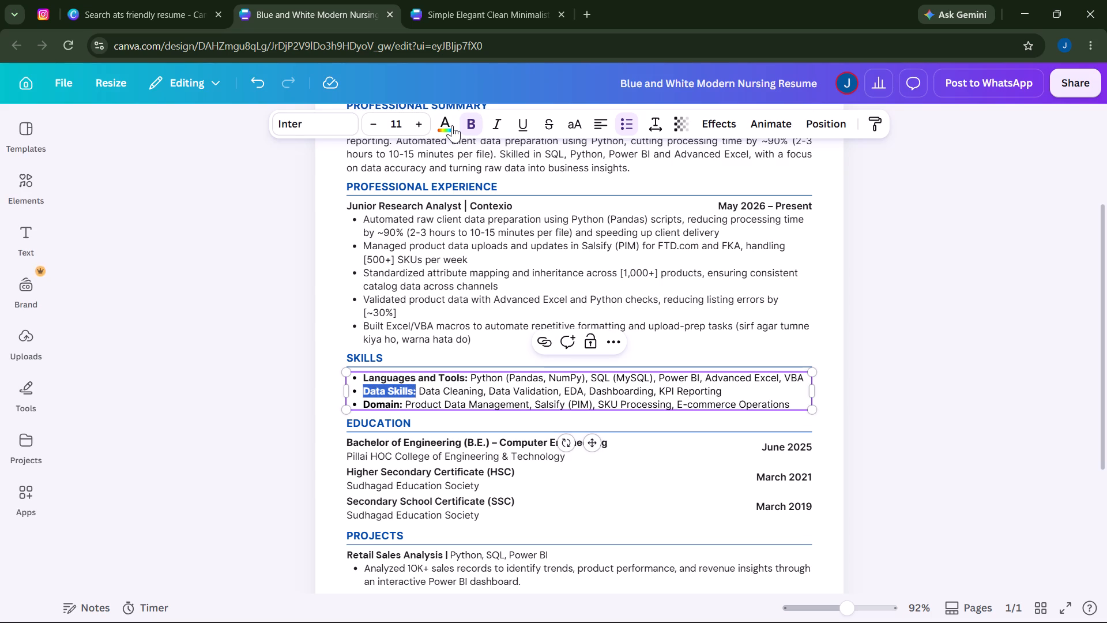
{"action": "left_click", "coordinate": [448, 125]}
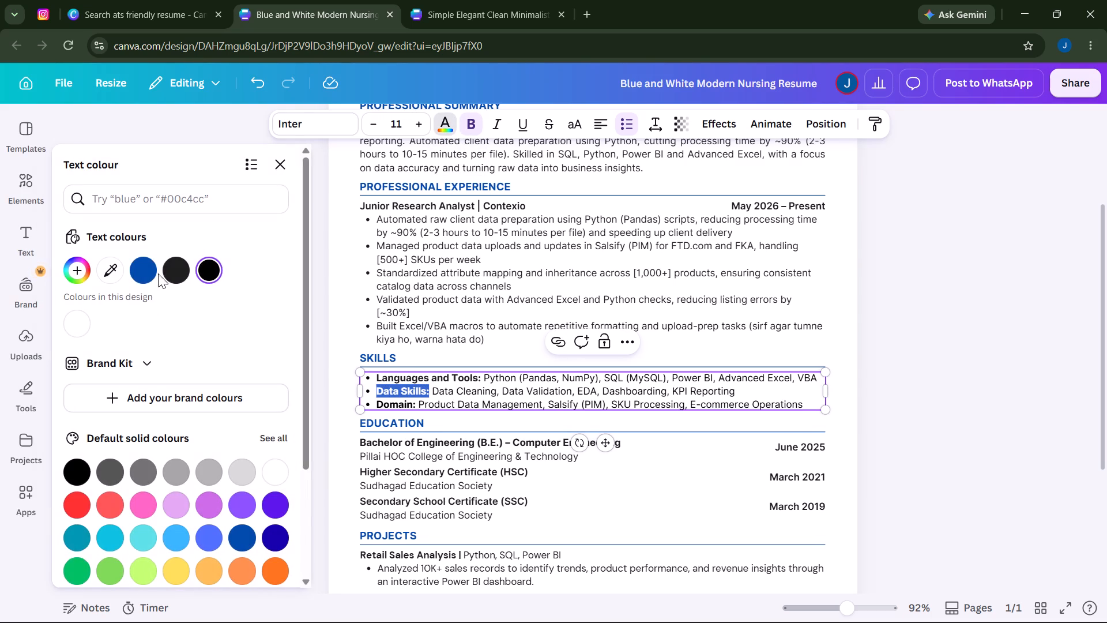
{"action": "left_click", "coordinate": [172, 268]}
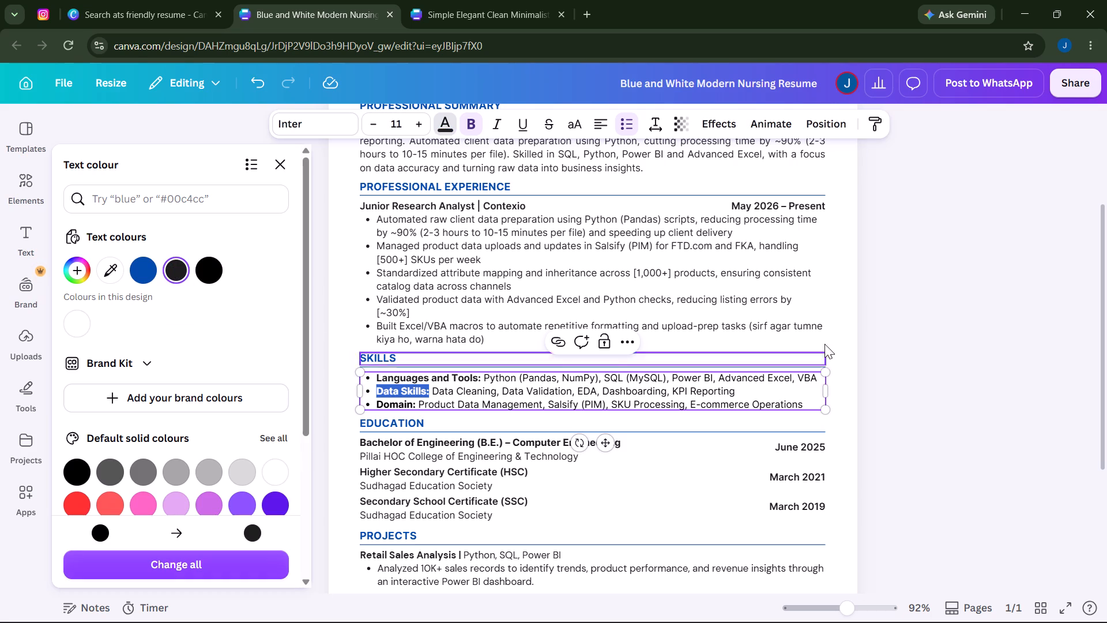
{"action": "left_click", "coordinate": [897, 309]}
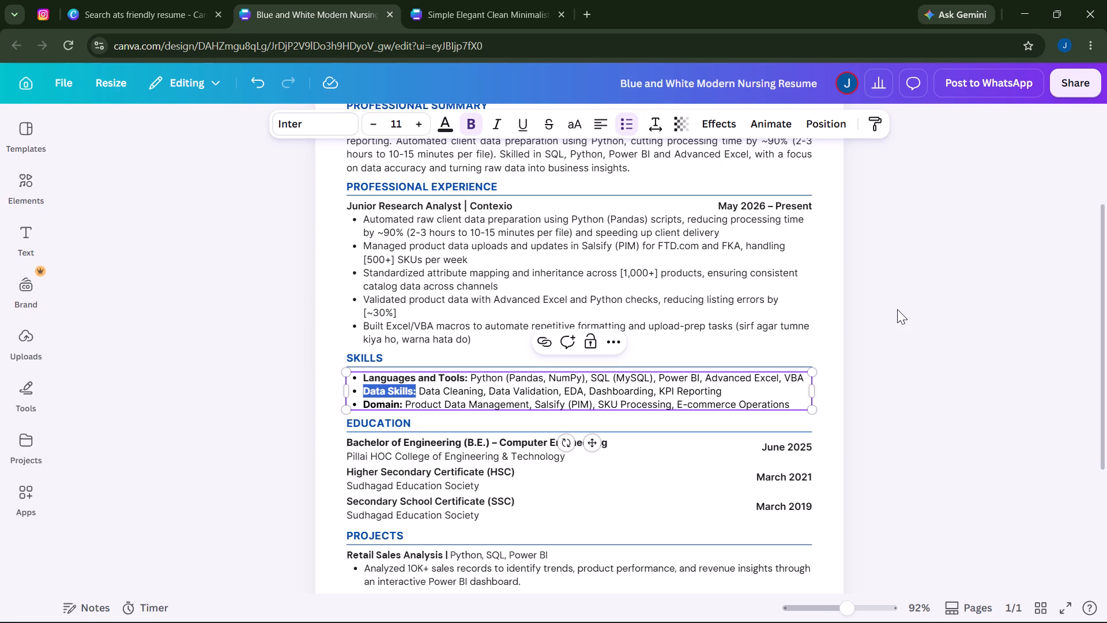
Set the text colour of the "Domain:" label in the Skills list to dark grey #1e1e1e.
{"action": "left_click", "coordinate": [371, 400]}
{"action": "key", "text": "Left"}
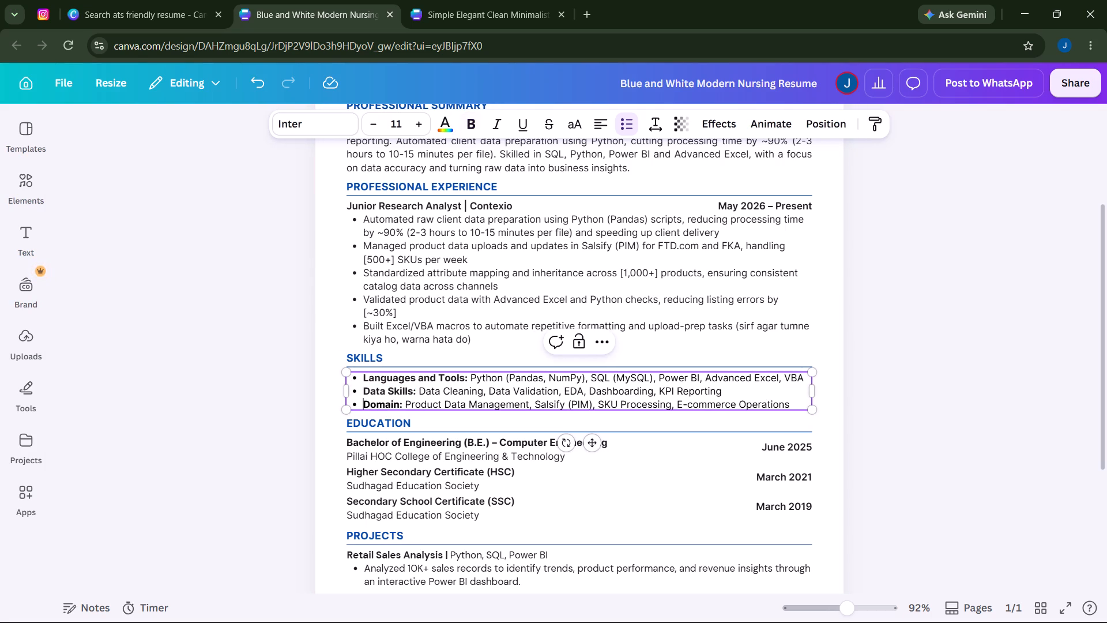
{"action": "key", "text": "shift+Right"}
{"action": "key", "text": "shift+Right"}
{"action": "key", "text": "shift+Right"}
{"action": "key", "text": "shift+Right"}
{"action": "key", "text": "shift+Right"}
{"action": "key", "text": "shift+Right"}
{"action": "key", "text": "shift+Right"}
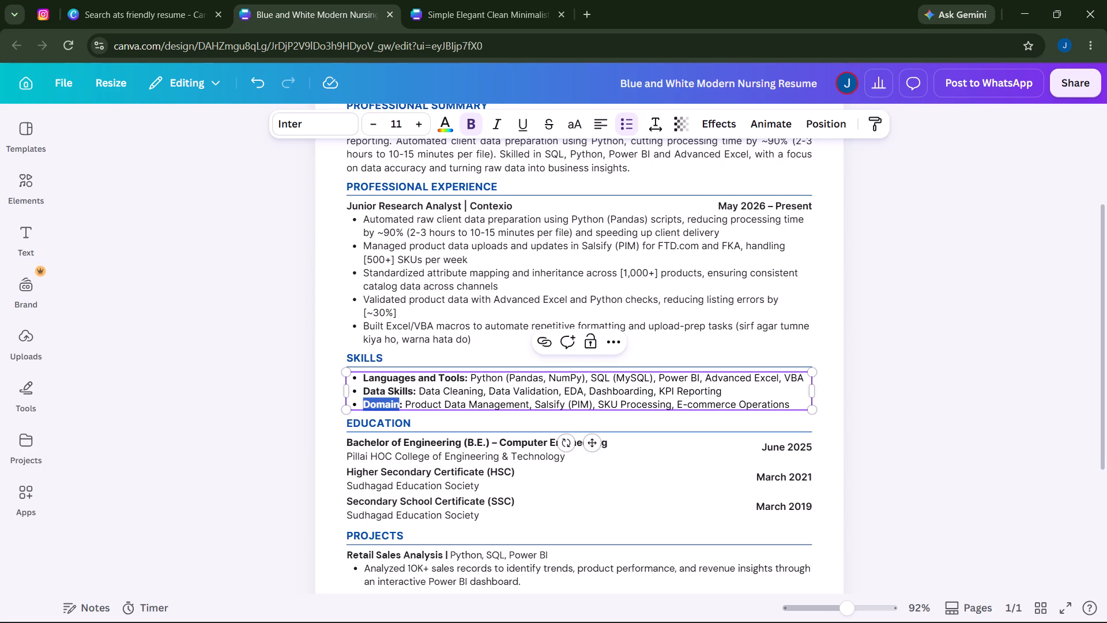
{"action": "left_click", "coordinate": [446, 126]}
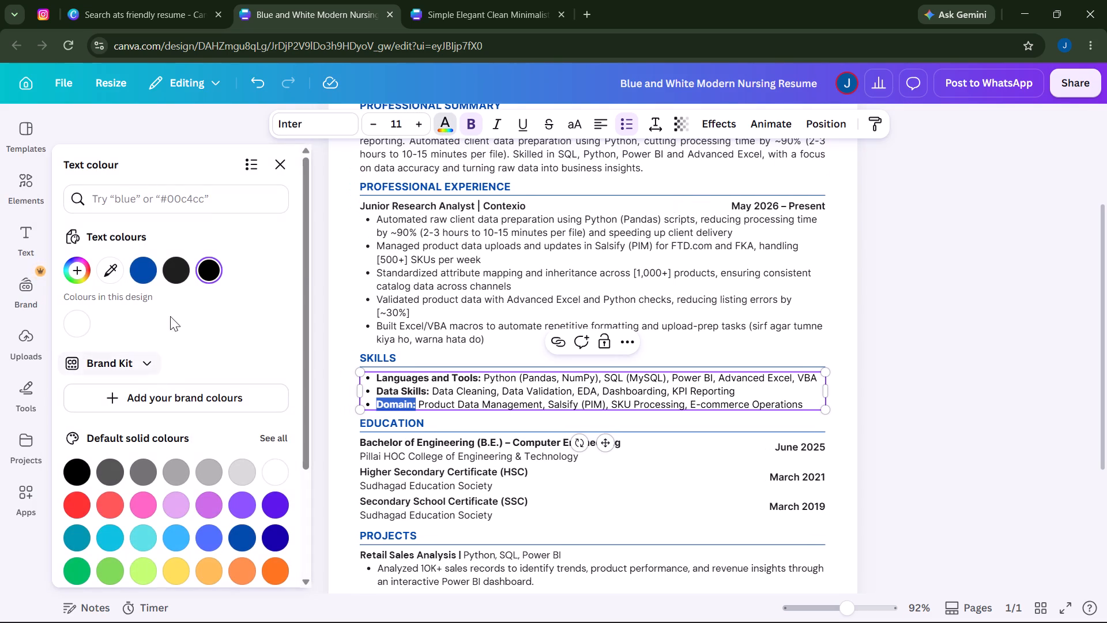
{"action": "left_click", "coordinate": [174, 270]}
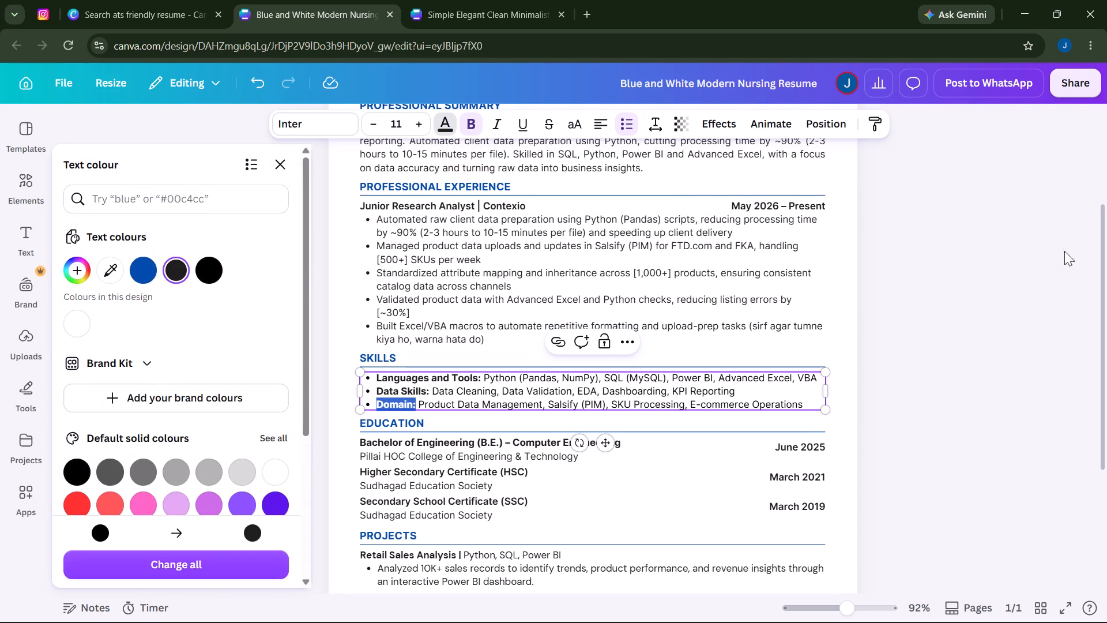
{"action": "left_click", "coordinate": [982, 271]}
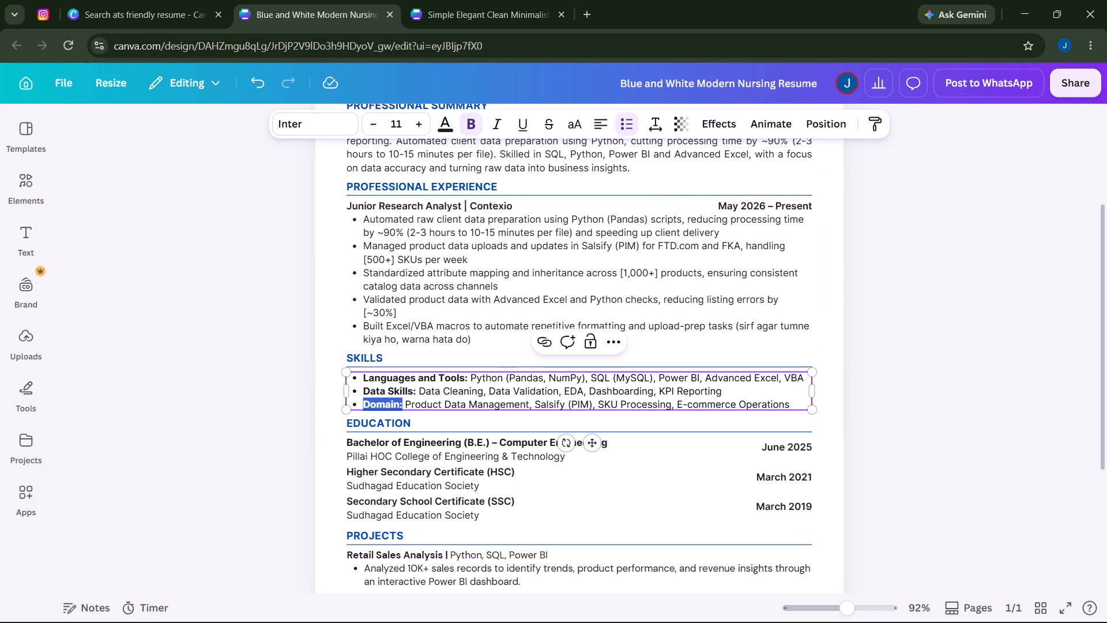
Examine the recoloured Skills list and the Education, Projects and Certifications & Languages sections up close for consistent formatting.
{"action": "triple_click", "coordinate": [353, 377]}
{"action": "triple_click", "coordinate": [353, 377]}
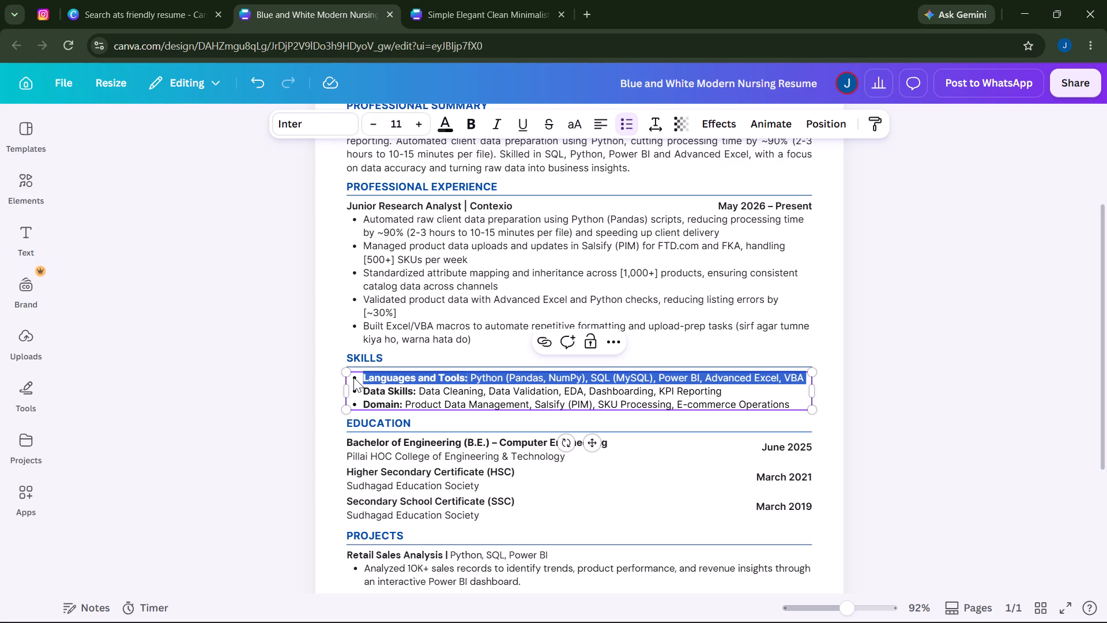
{"action": "left_click", "coordinate": [353, 377]}
{"action": "left_click", "coordinate": [230, 332]}
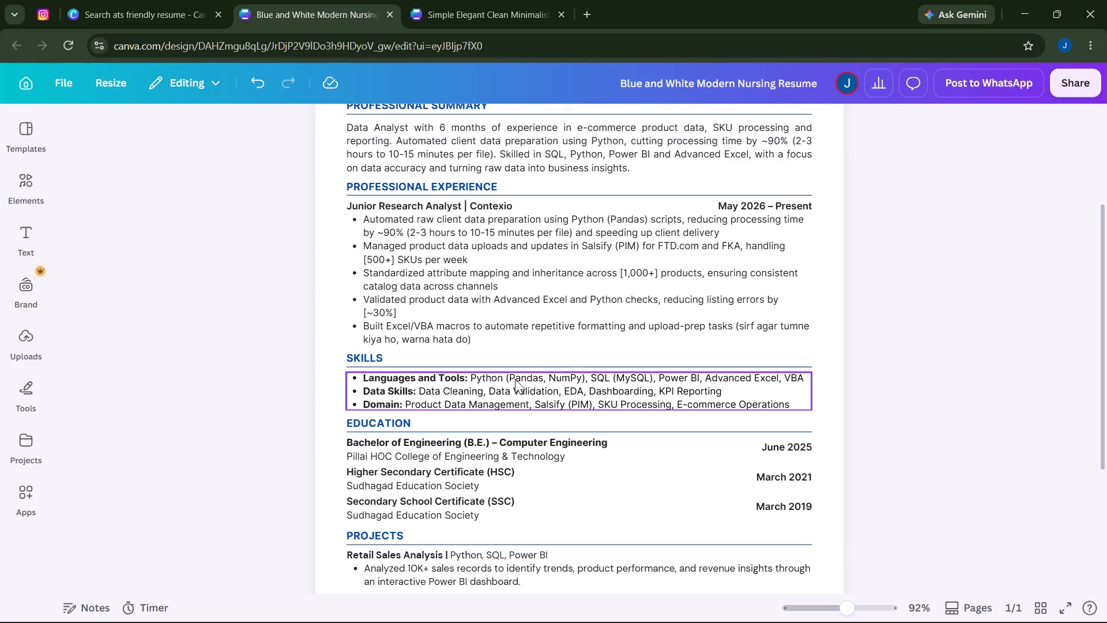
{"action": "scroll", "coordinate": [515, 379], "scroll_direction": "down", "scroll_amount": 2}
{"action": "scroll", "coordinate": [515, 379], "scroll_direction": "up", "scroll_amount": 1}
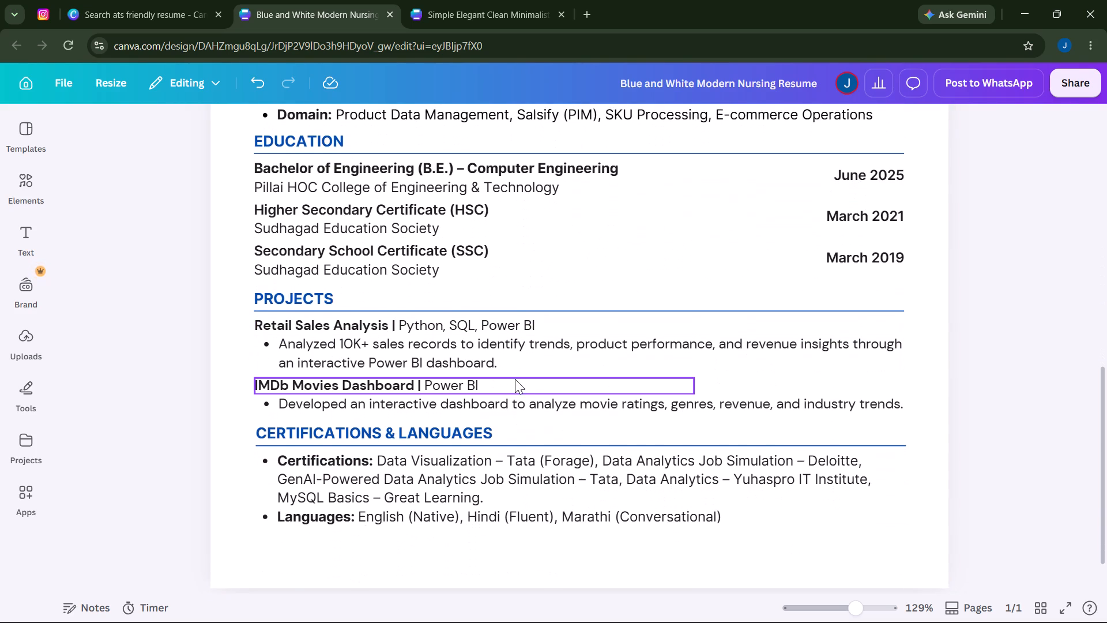
{"action": "scroll", "coordinate": [515, 379], "scroll_direction": "up", "scroll_amount": 1}
{"action": "scroll", "coordinate": [515, 379], "scroll_direction": "down", "scroll_amount": 1}
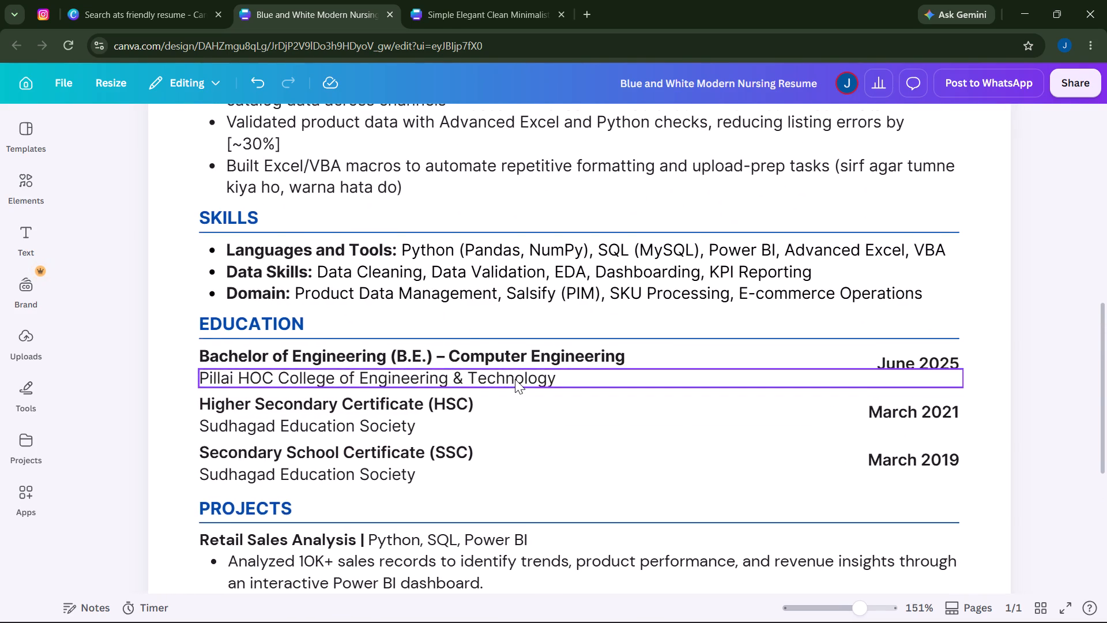
{"action": "scroll", "coordinate": [515, 379], "scroll_direction": "down", "scroll_amount": 3}
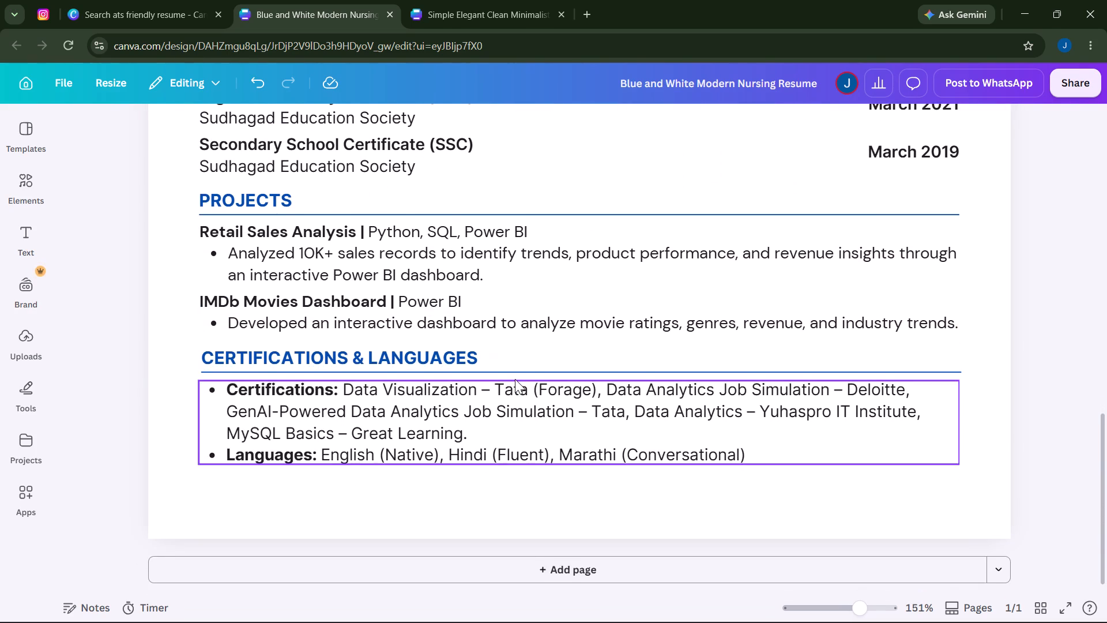
{"action": "scroll", "coordinate": [515, 379], "scroll_direction": "down", "scroll_amount": 1}
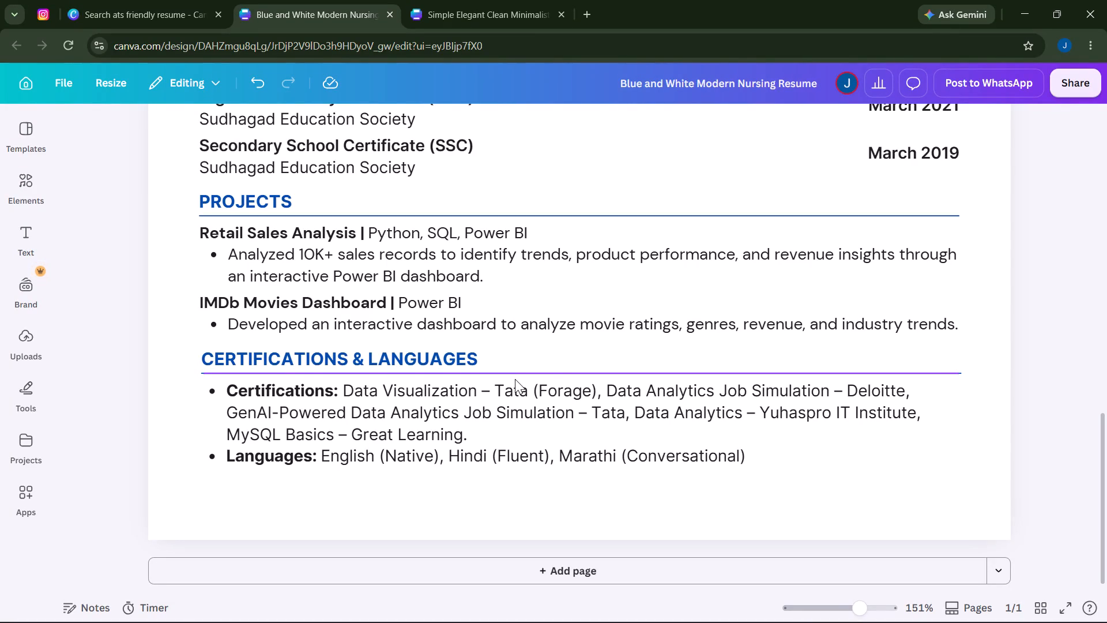
Compare the Certifications, Education and Languages sections of the resume PDF with the Certifications & Languages section in Canva.
{"action": "key", "text": "alt+Tab"}
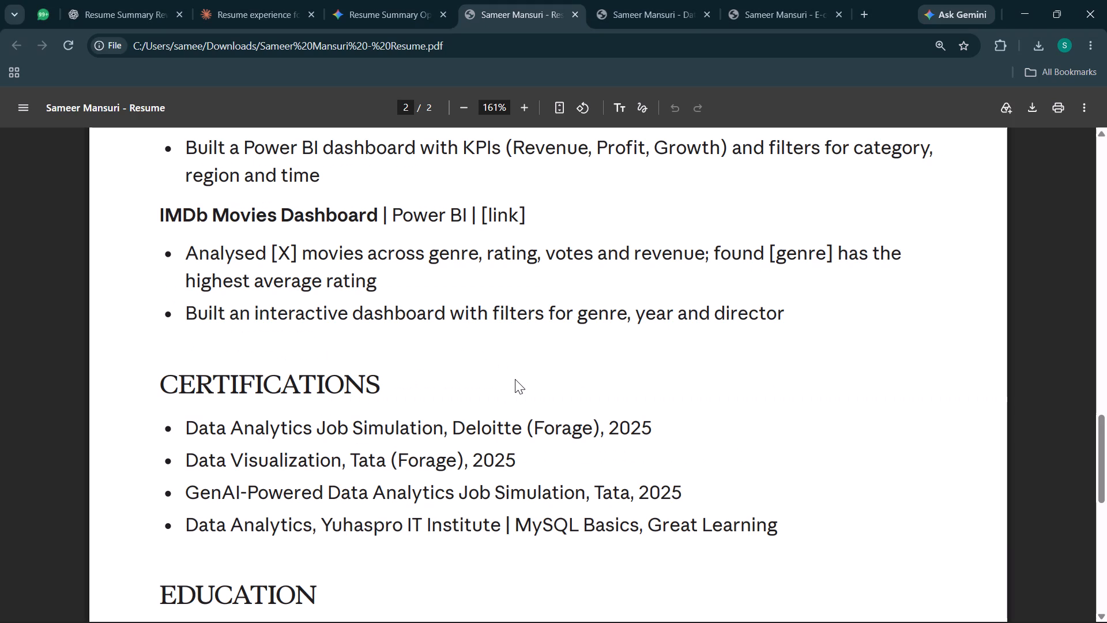
{"action": "scroll", "coordinate": [515, 379], "scroll_direction": "down", "scroll_amount": 1}
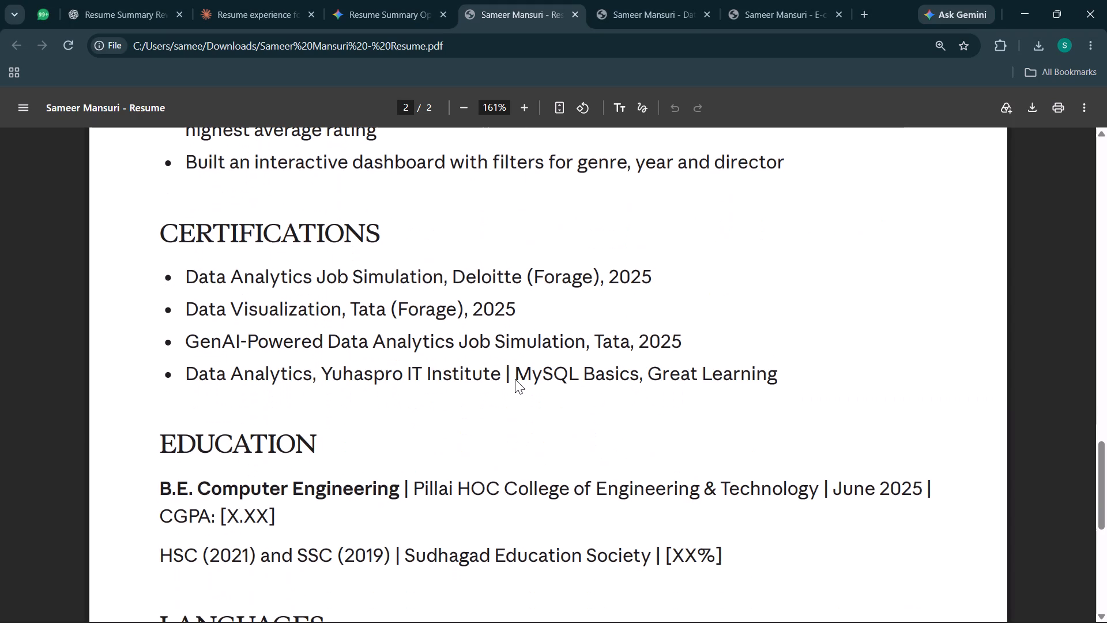
{"action": "scroll", "coordinate": [515, 379], "scroll_direction": "down", "scroll_amount": 1}
{"action": "key", "text": "alt+Tab"}
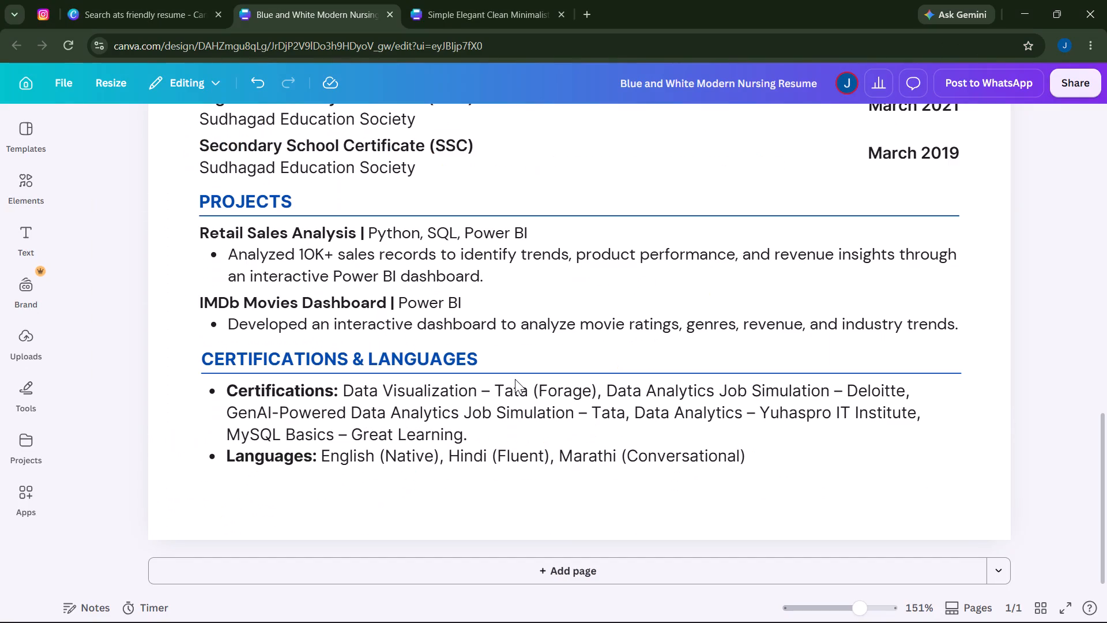
{"action": "scroll", "coordinate": [515, 379], "scroll_direction": "down", "scroll_amount": 2}
{"action": "key", "text": "alt+Tab"}
{"action": "scroll", "coordinate": [515, 379], "scroll_direction": "down", "scroll_amount": 2}
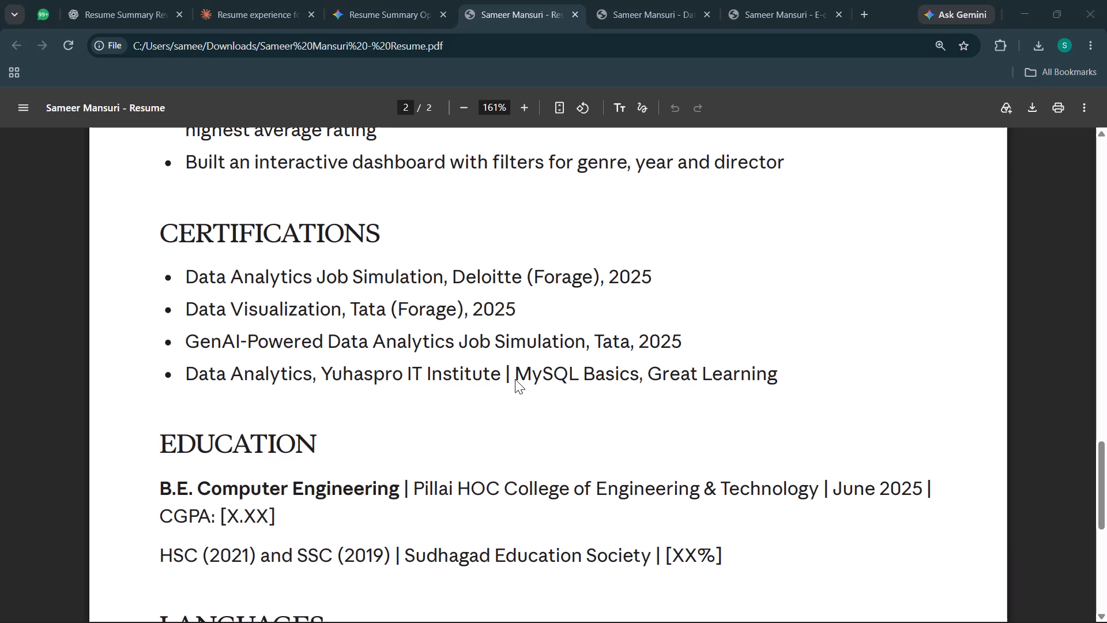
{"action": "scroll", "coordinate": [515, 379], "scroll_direction": "down", "scroll_amount": 1}
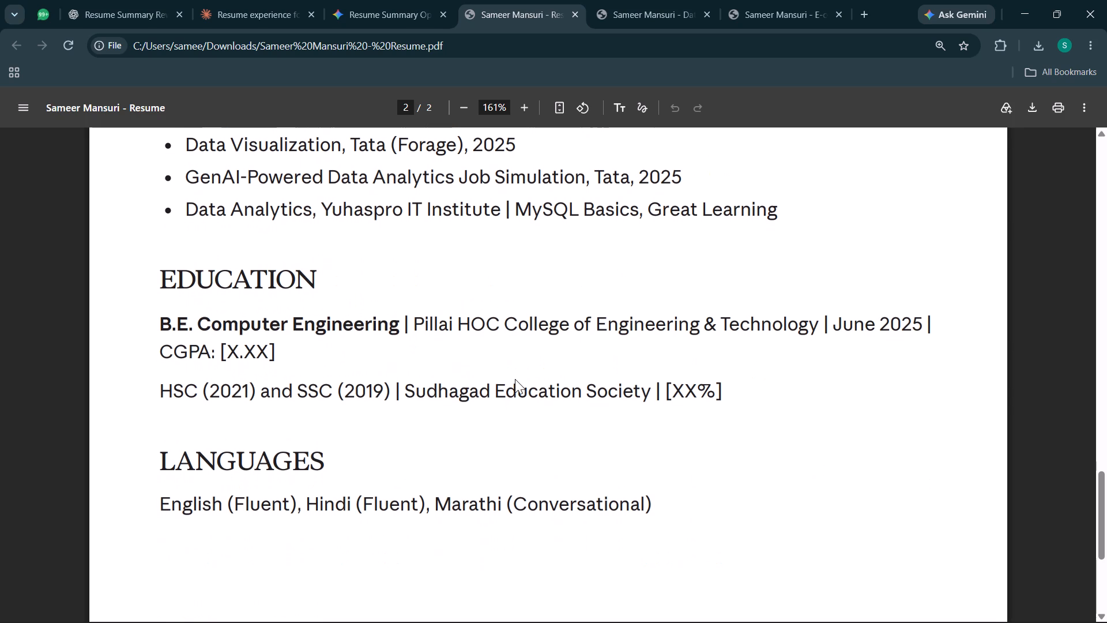
{"action": "scroll", "coordinate": [515, 379], "scroll_direction": "down", "scroll_amount": 1}
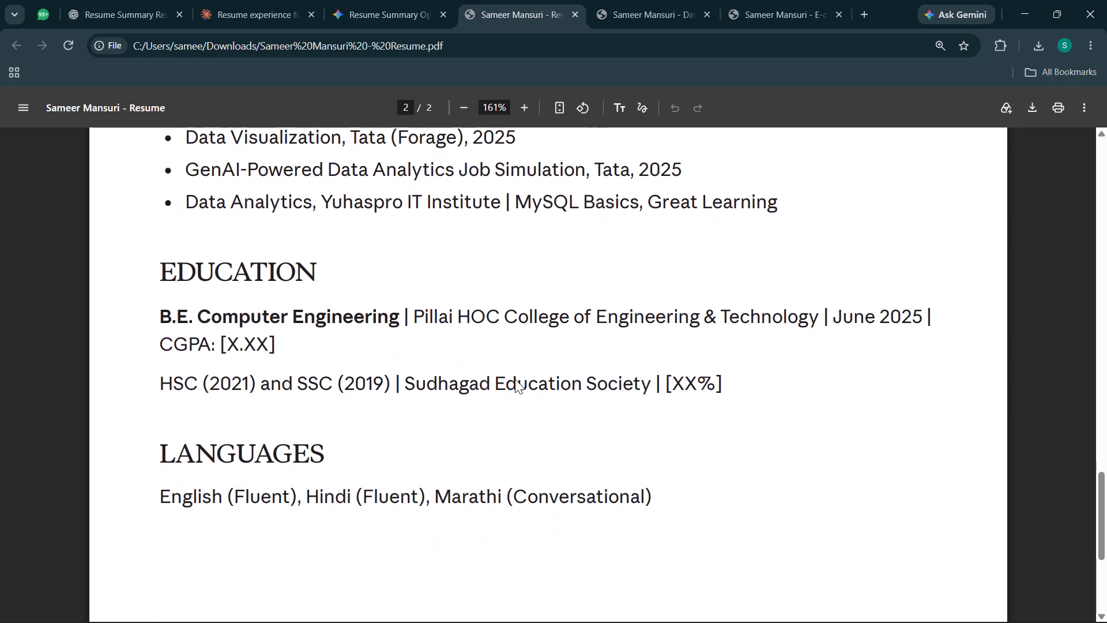
{"action": "scroll", "coordinate": [515, 379], "scroll_direction": "down", "scroll_amount": 2}
{"action": "key", "text": "alt+Tab"}
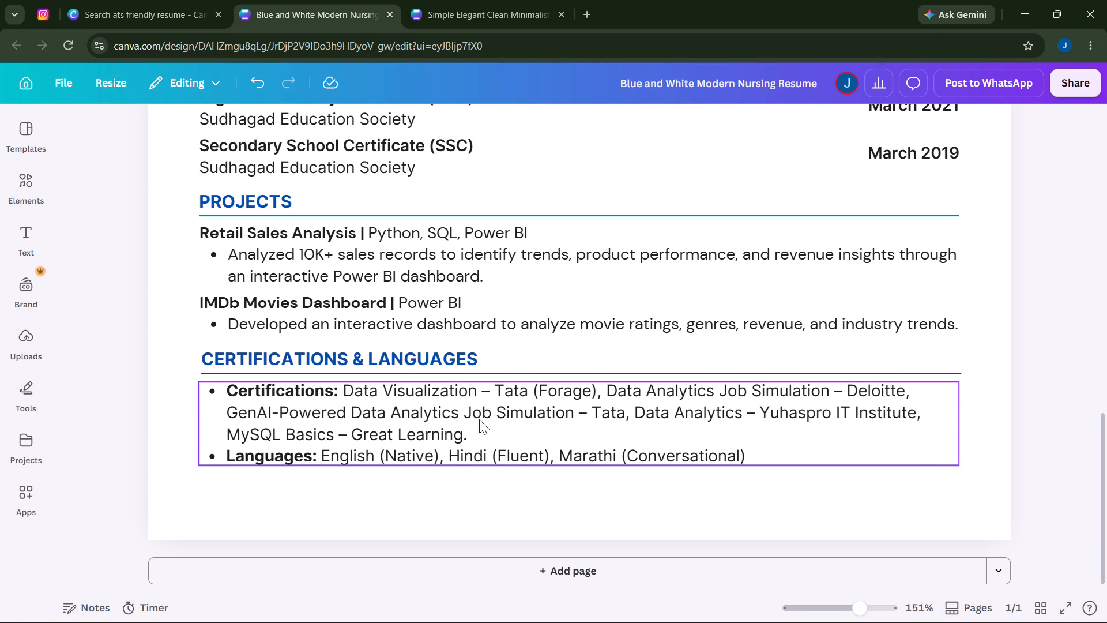
Review the whole Canva resume from the name header down to the Certifications & Languages section.
{"action": "scroll", "coordinate": [479, 419], "scroll_direction": "up", "scroll_amount": 7}
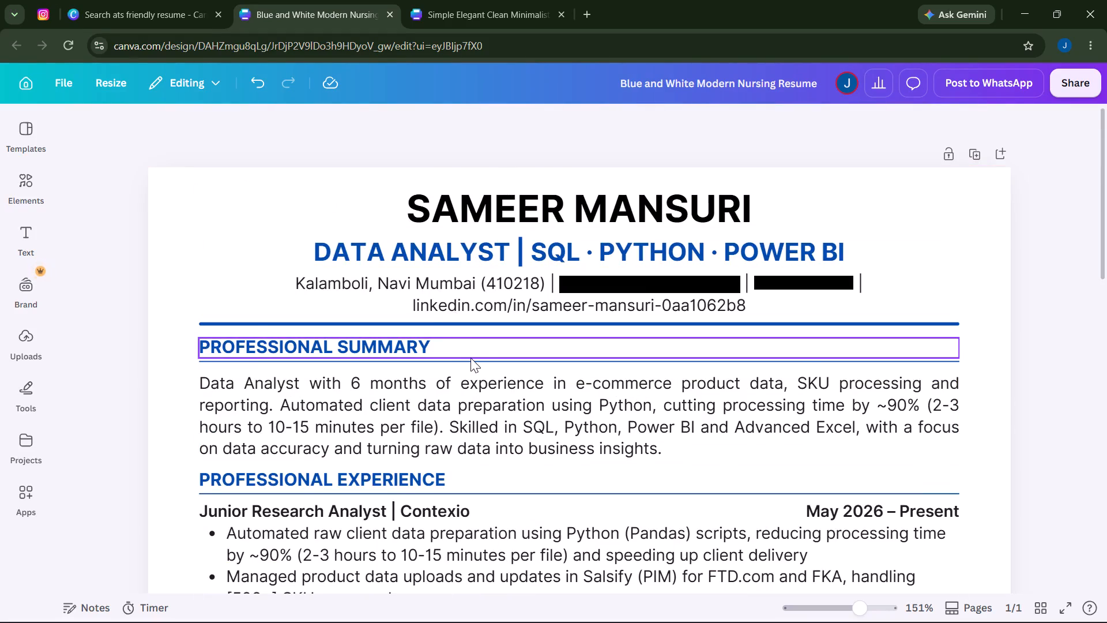
{"action": "scroll", "coordinate": [113, 234], "scroll_direction": "down", "scroll_amount": 4}
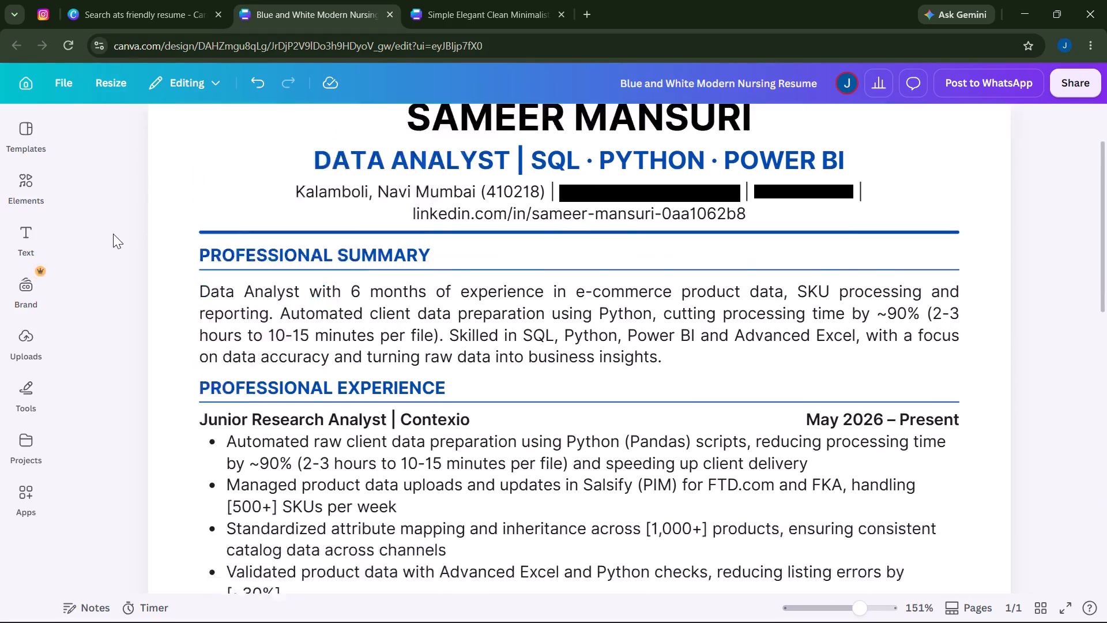
{"action": "scroll", "coordinate": [113, 234], "scroll_direction": "down", "scroll_amount": 7}
{"action": "scroll", "coordinate": [113, 234], "scroll_direction": "up", "scroll_amount": 8}
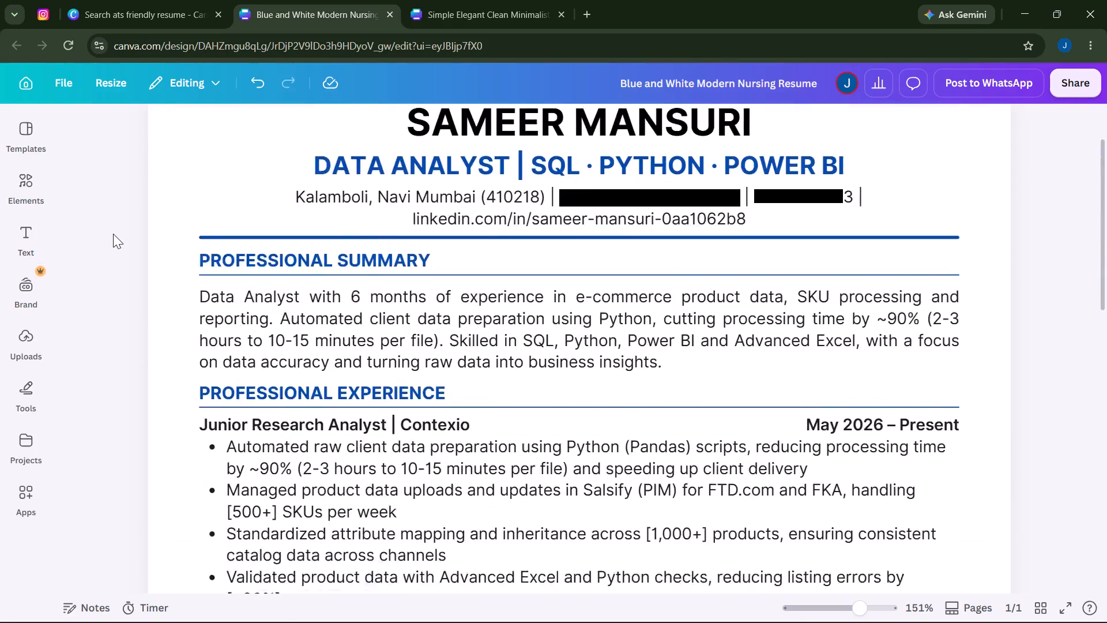
{"action": "scroll", "coordinate": [113, 234], "scroll_direction": "down", "scroll_amount": 3}
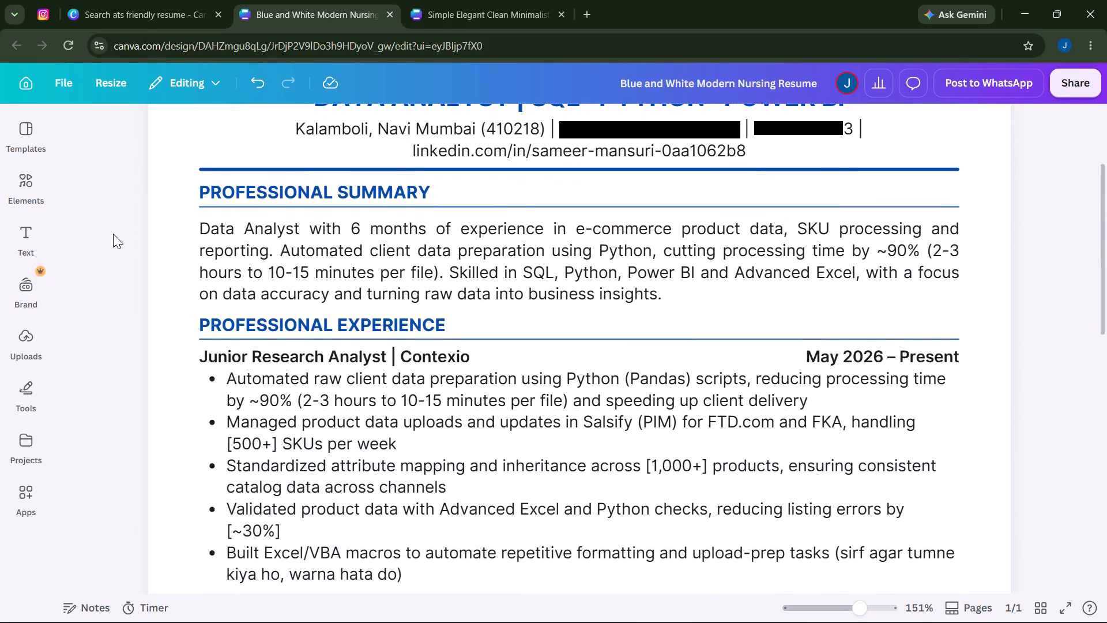
{"action": "scroll", "coordinate": [113, 234], "scroll_direction": "down", "scroll_amount": 6}
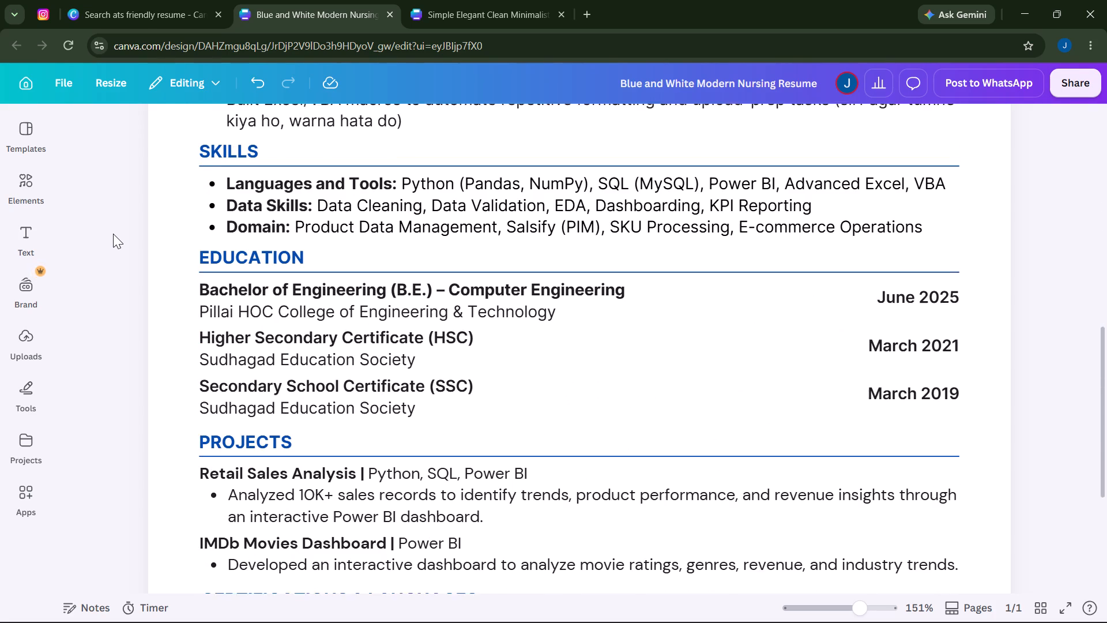
{"action": "scroll", "coordinate": [113, 234], "scroll_direction": "down", "scroll_amount": 4}
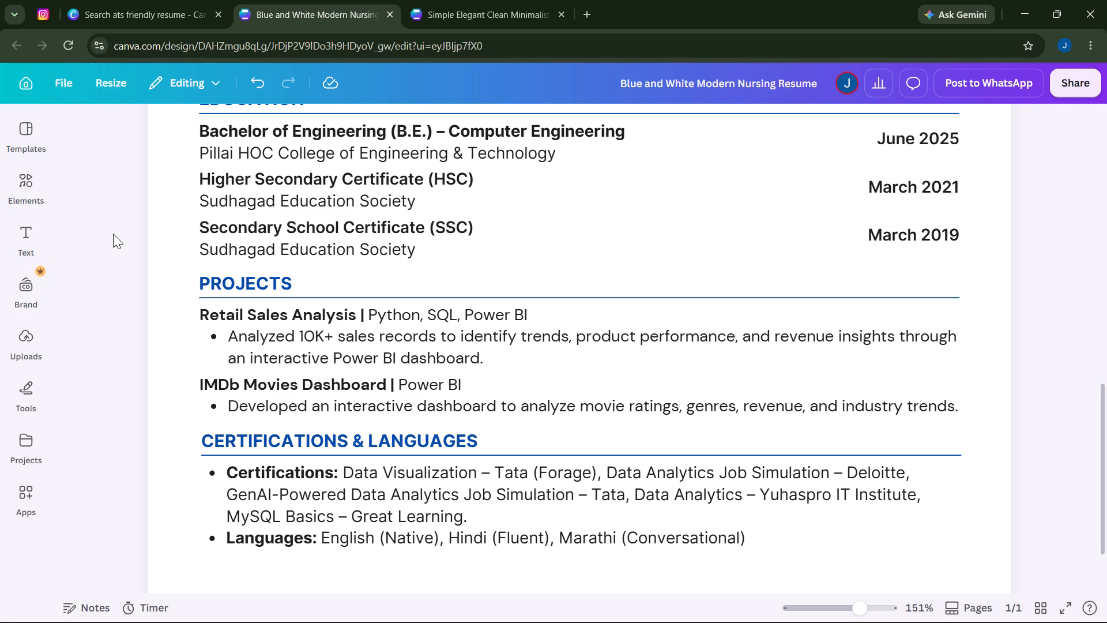
{"action": "scroll", "coordinate": [113, 234], "scroll_direction": "down", "scroll_amount": 1}
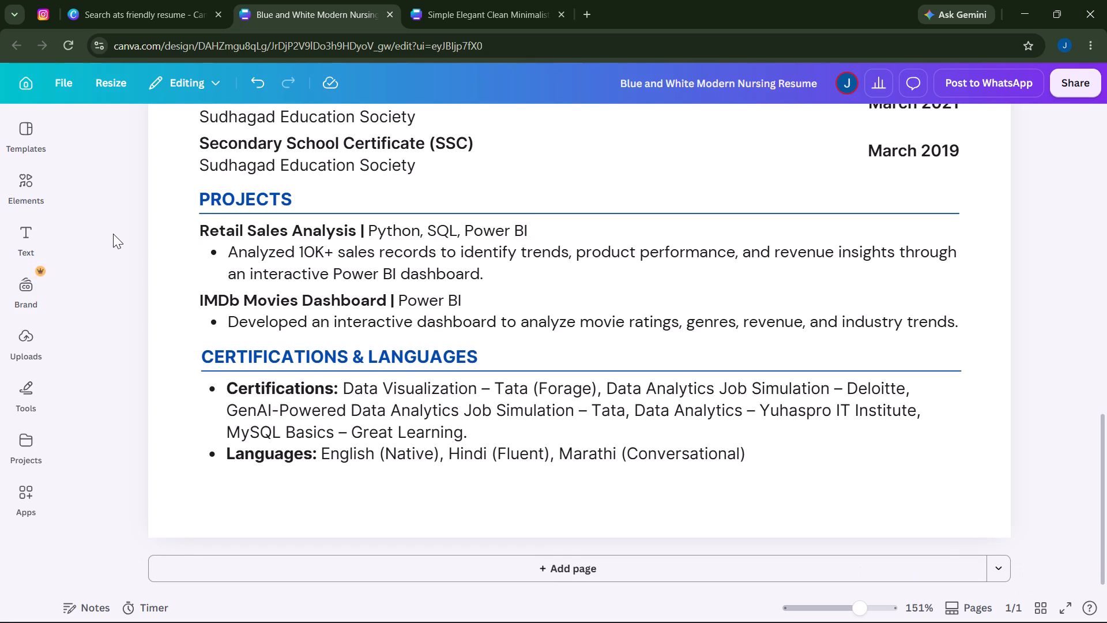
{"action": "scroll", "coordinate": [113, 234], "scroll_direction": "down", "scroll_amount": 1}
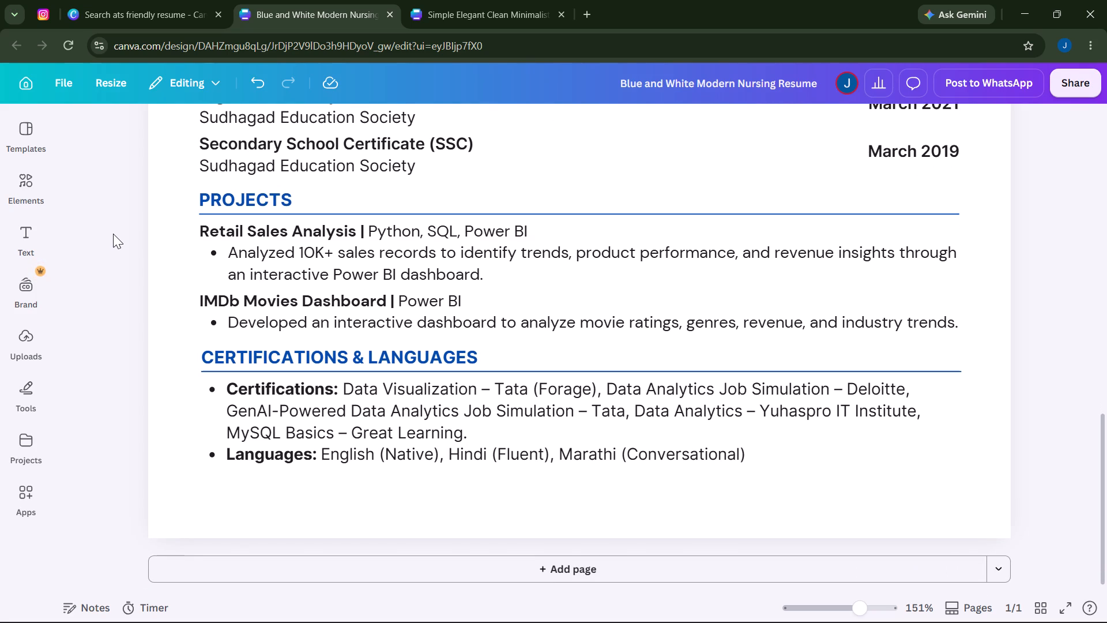
Switch to the resume PDF and reread it from the header through Summary, Professional Experience, Skills and Projects.
{"action": "key", "text": "alt+Tab"}
{"action": "scroll", "coordinate": [113, 234], "scroll_direction": "down", "scroll_amount": 1}
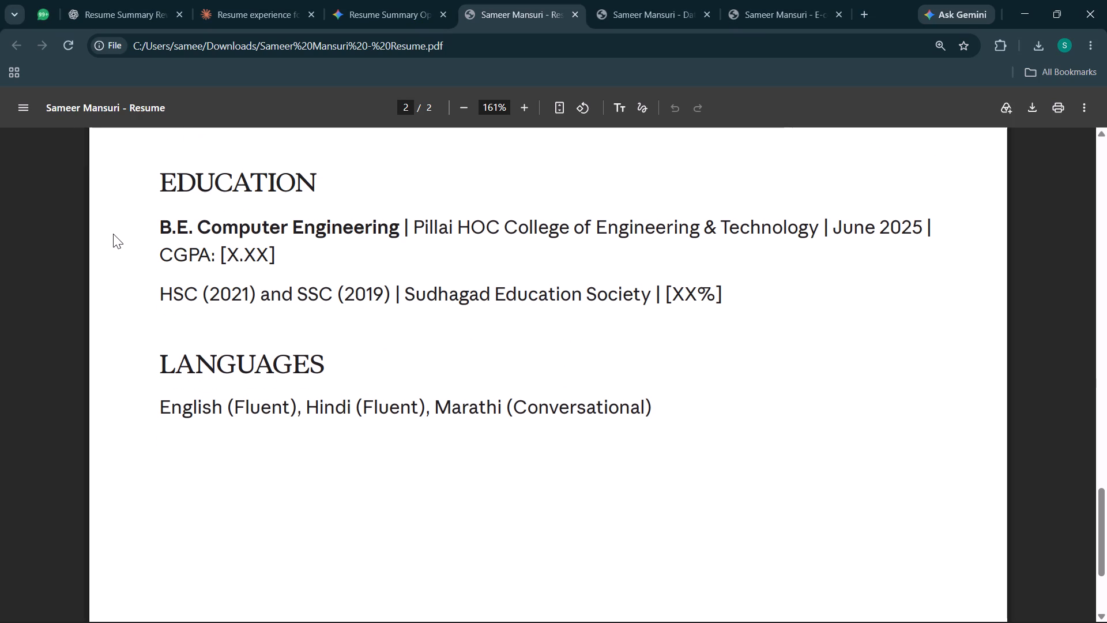
{"action": "scroll", "coordinate": [113, 234], "scroll_direction": "up", "scroll_amount": 9}
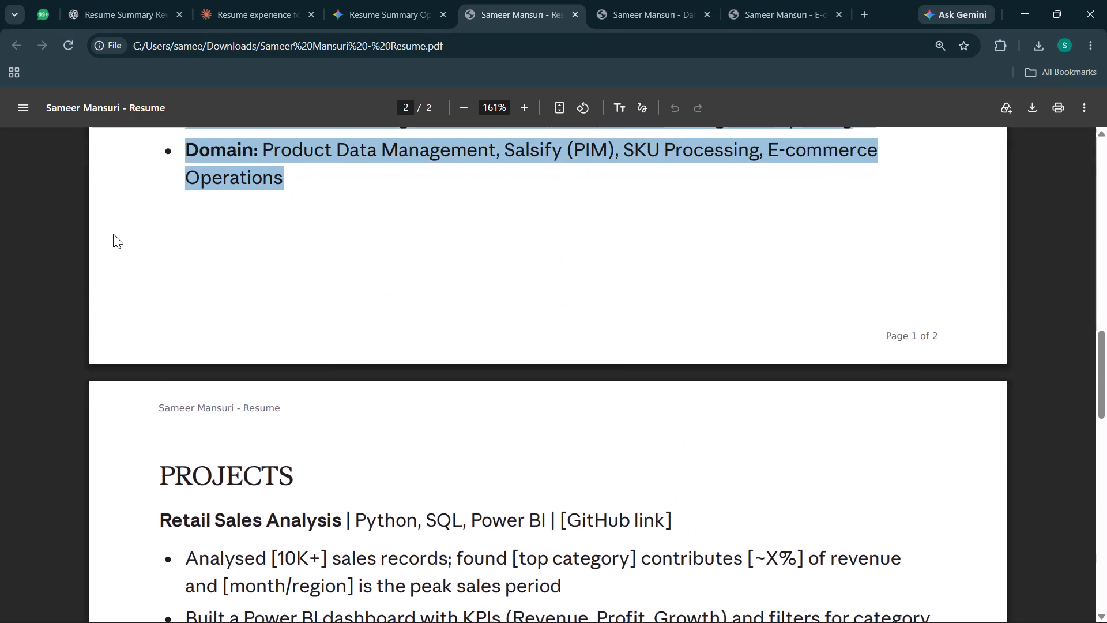
{"action": "scroll", "coordinate": [113, 234], "scroll_direction": "up", "scroll_amount": 11}
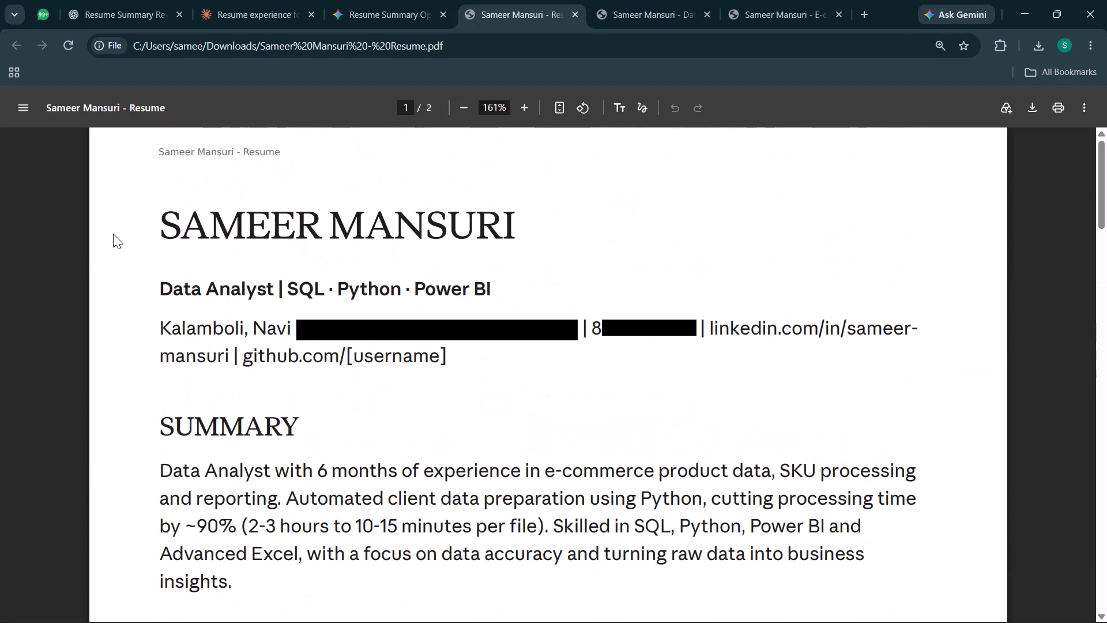
{"action": "left_click", "coordinate": [113, 234]}
{"action": "scroll", "coordinate": [113, 234], "scroll_direction": "down", "scroll_amount": 1}
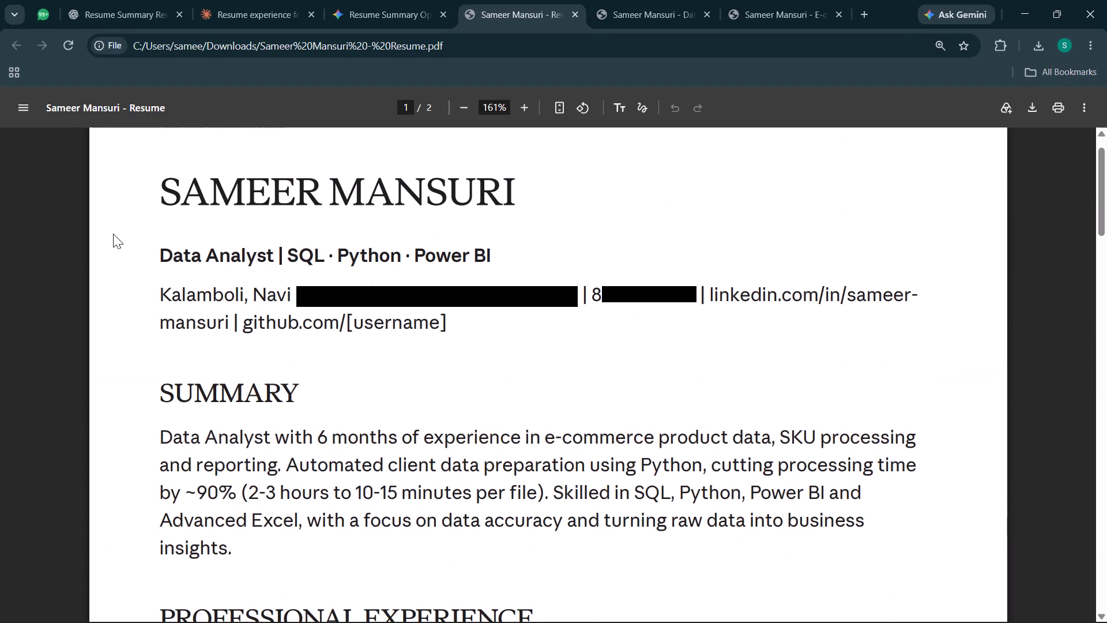
{"action": "scroll", "coordinate": [113, 234], "scroll_direction": "down", "scroll_amount": 2}
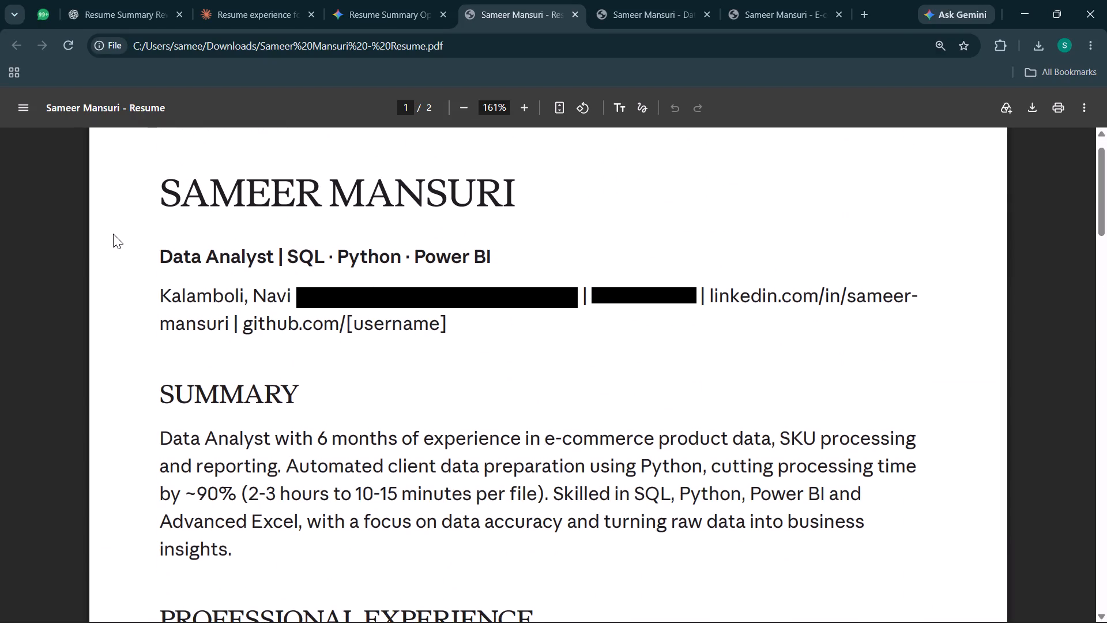
{"action": "scroll", "coordinate": [113, 234], "scroll_direction": "down", "scroll_amount": 2}
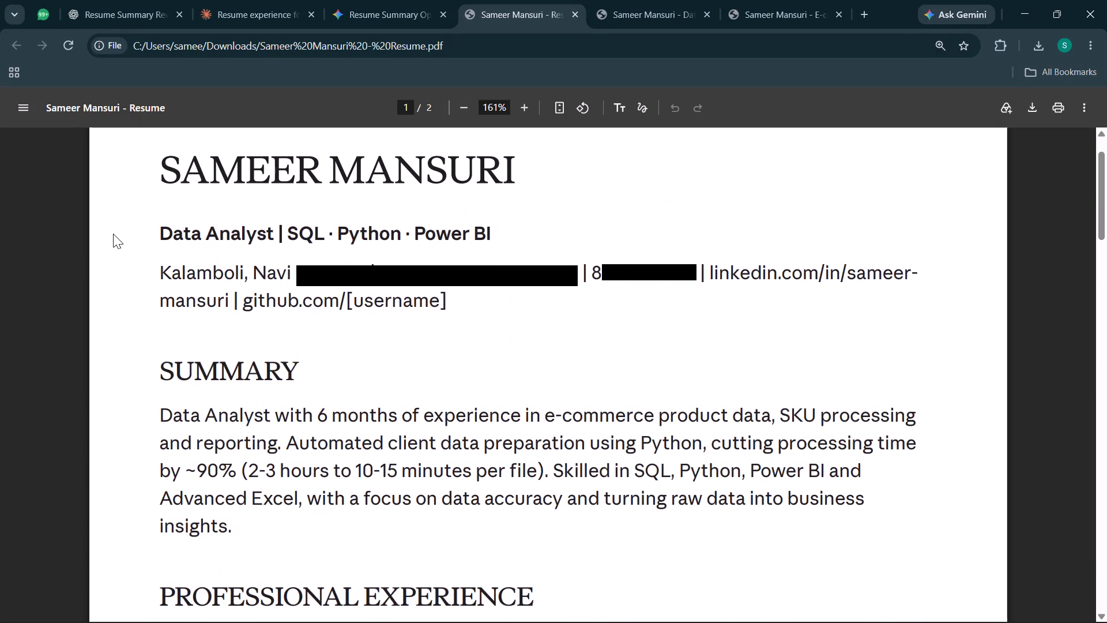
{"action": "scroll", "coordinate": [113, 234], "scroll_direction": "down", "scroll_amount": 2}
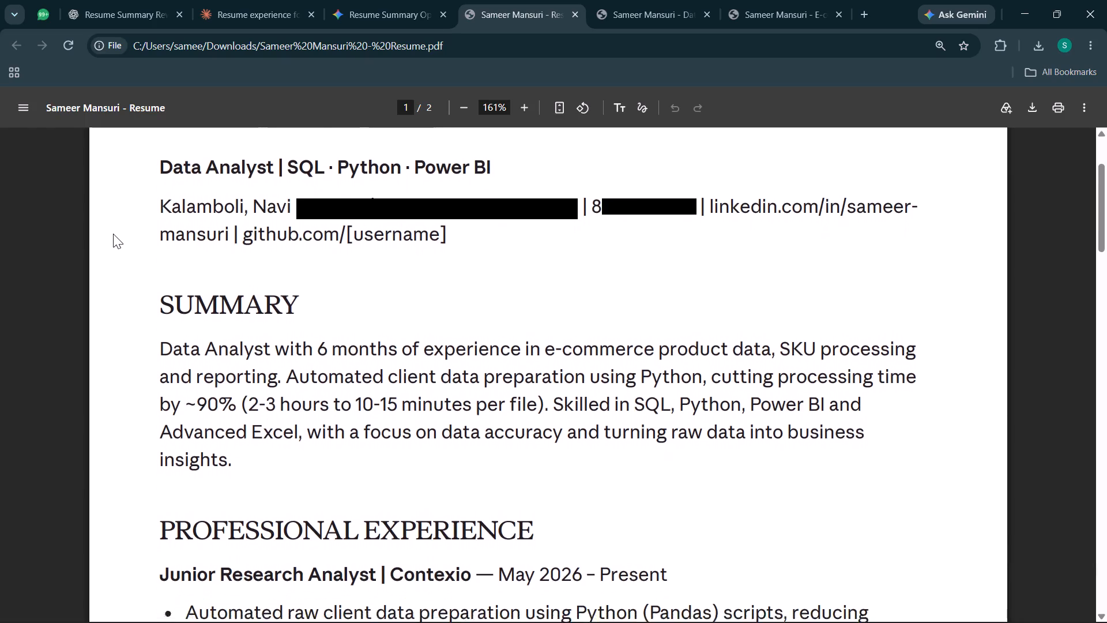
{"action": "scroll", "coordinate": [113, 234], "scroll_direction": "down", "scroll_amount": 5}
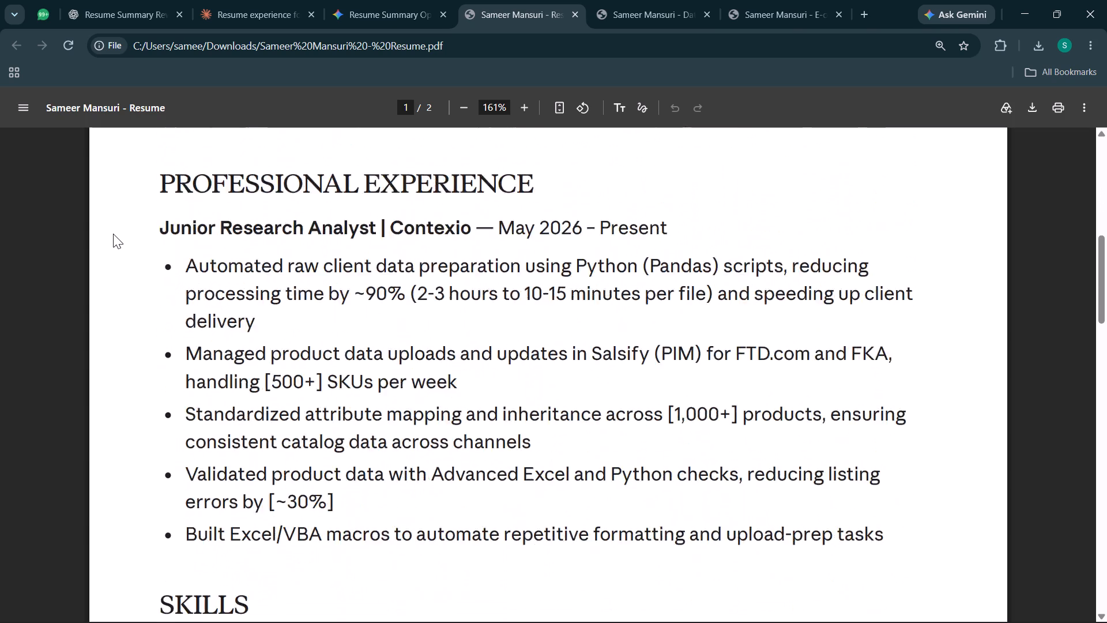
{"action": "scroll", "coordinate": [113, 234], "scroll_direction": "down", "scroll_amount": 5}
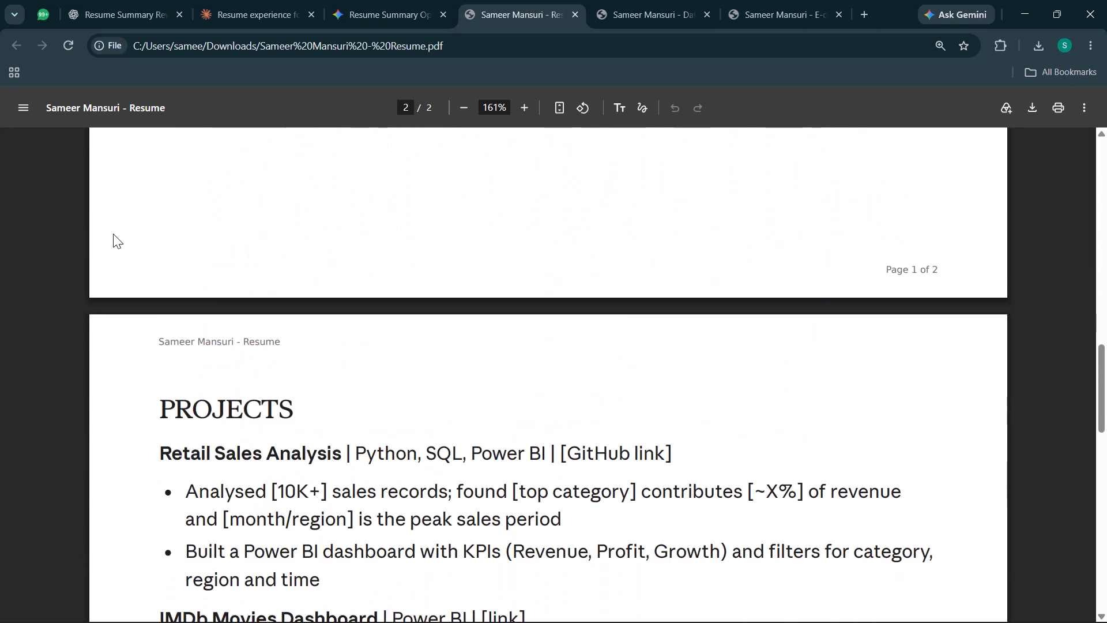
{"action": "scroll", "coordinate": [113, 234], "scroll_direction": "down", "scroll_amount": 2}
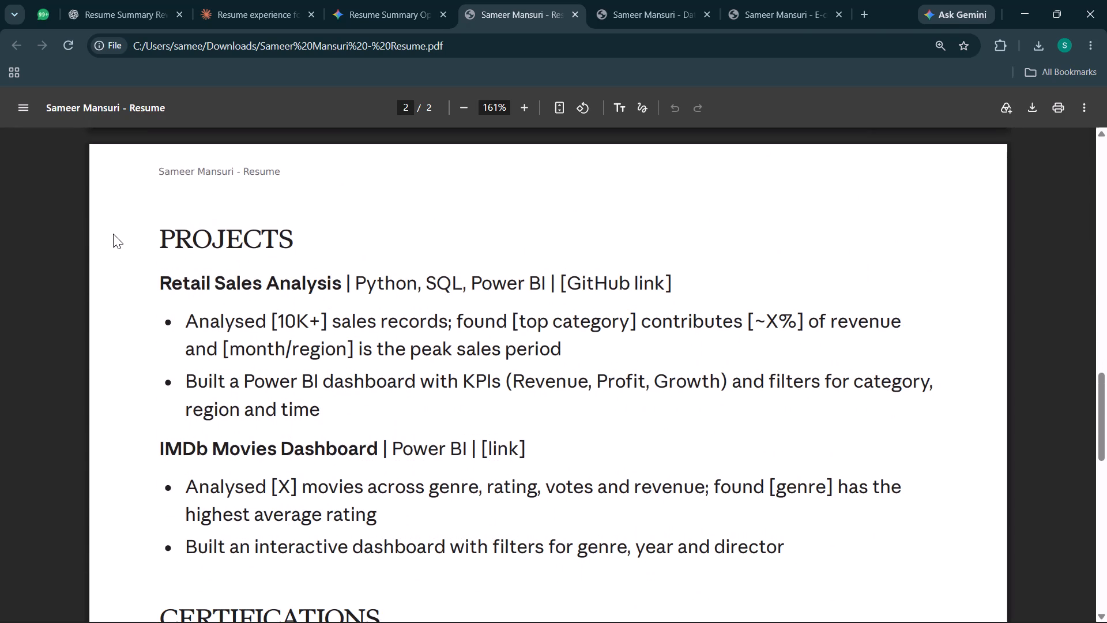
{"action": "scroll", "coordinate": [113, 234], "scroll_direction": "down", "scroll_amount": 2}
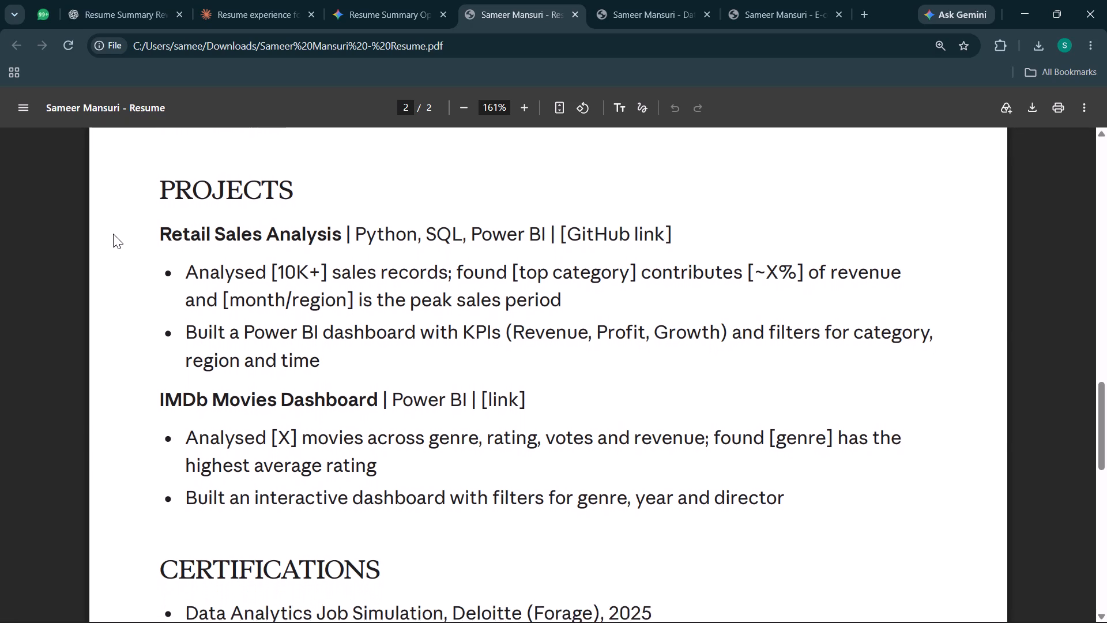
Read the remainder of the resume PDF, from Projects through Certifications and Education to the Languages section on page 2.
{"action": "scroll", "coordinate": [113, 234], "scroll_direction": "down", "scroll_amount": 2}
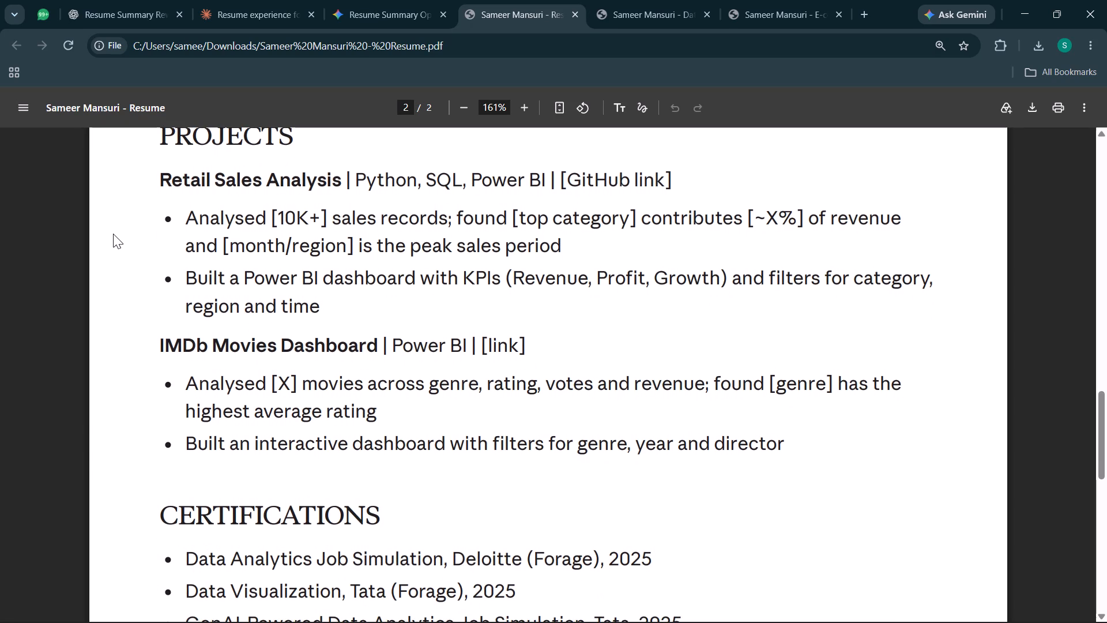
{"action": "scroll", "coordinate": [113, 234], "scroll_direction": "down", "scroll_amount": 2}
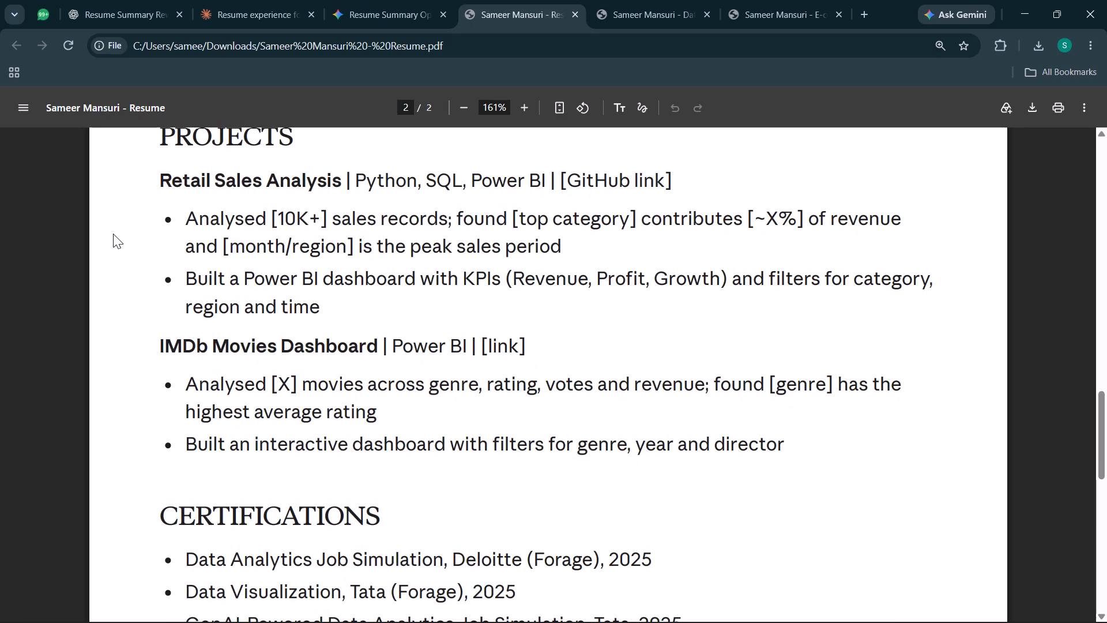
{"action": "scroll", "coordinate": [113, 234], "scroll_direction": "down", "scroll_amount": 9}
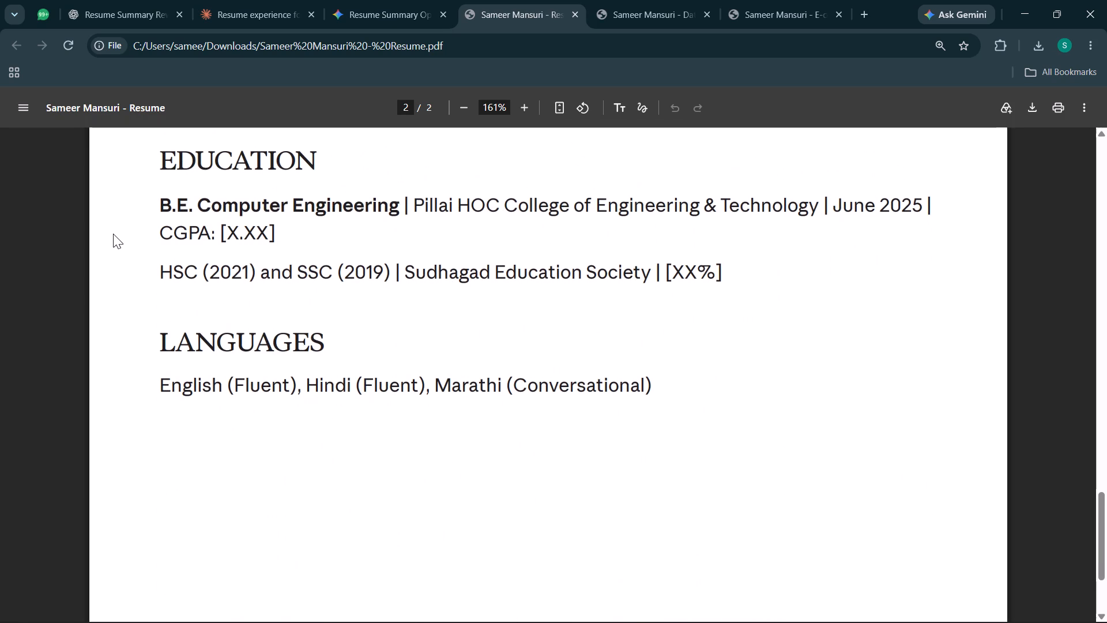
{"action": "scroll", "coordinate": [113, 234], "scroll_direction": "down", "scroll_amount": 1}
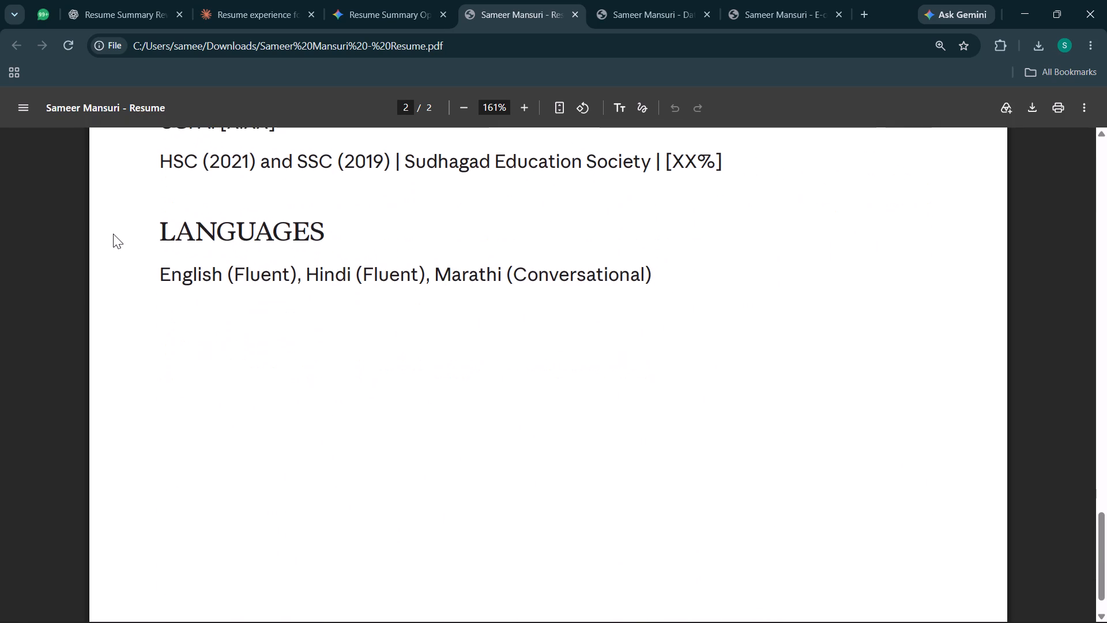
{"action": "scroll", "coordinate": [113, 234], "scroll_direction": "down", "scroll_amount": 3}
Switch to the Simple Elegant Clean Minimalist resume in Canva and review it from Skills through Project to Additional Information.
{"action": "key", "text": "alt+Tab"}
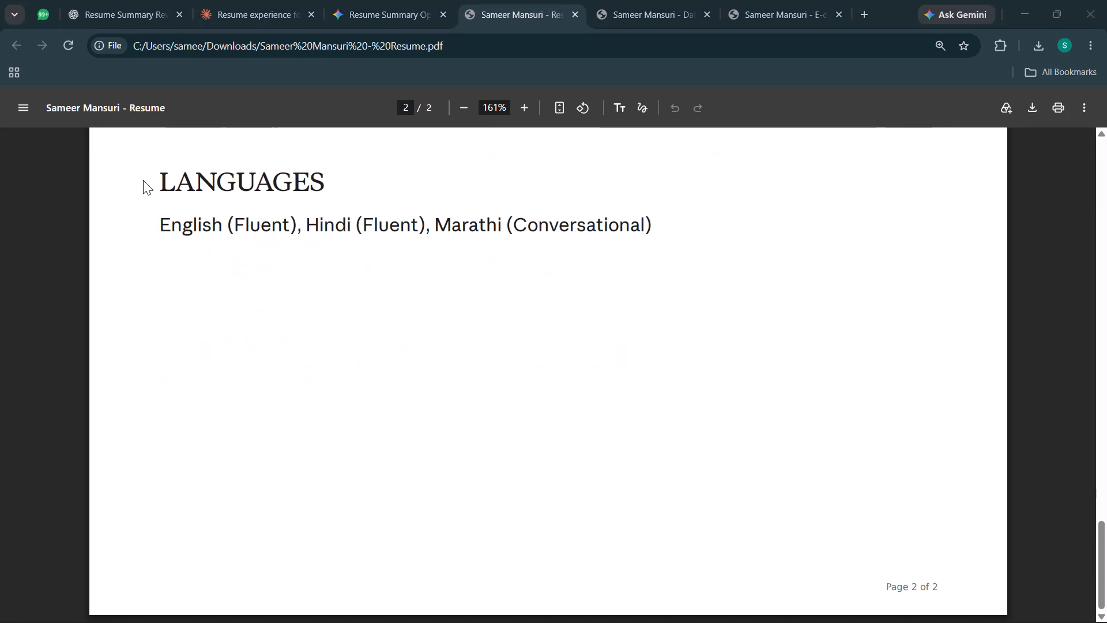
{"action": "left_click", "coordinate": [491, 0]}
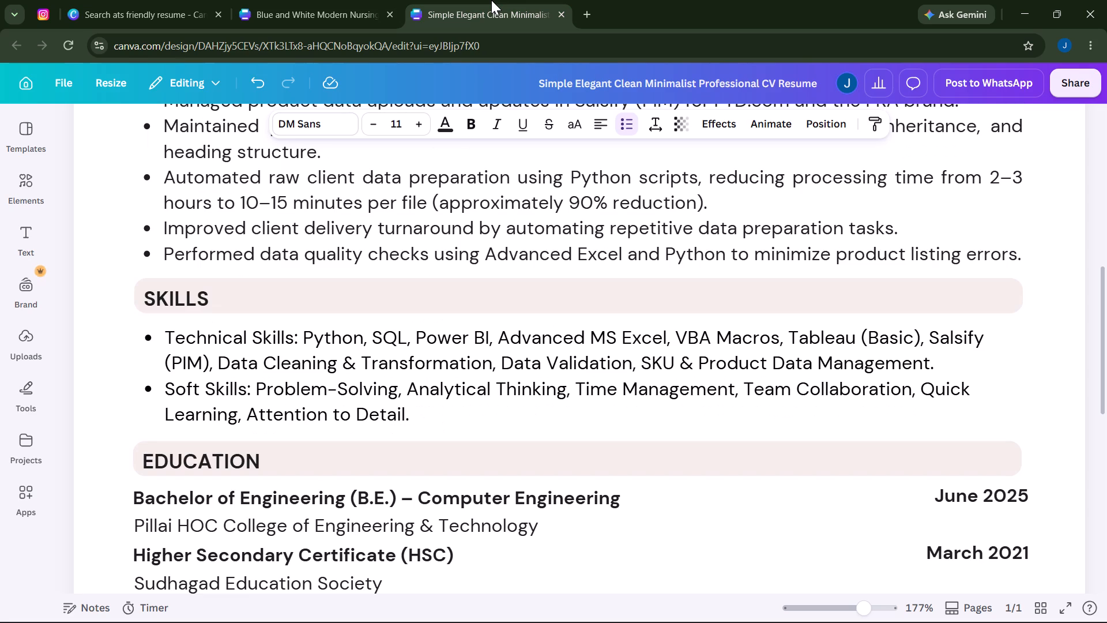
{"action": "scroll", "coordinate": [390, 524], "scroll_direction": "down", "scroll_amount": 3}
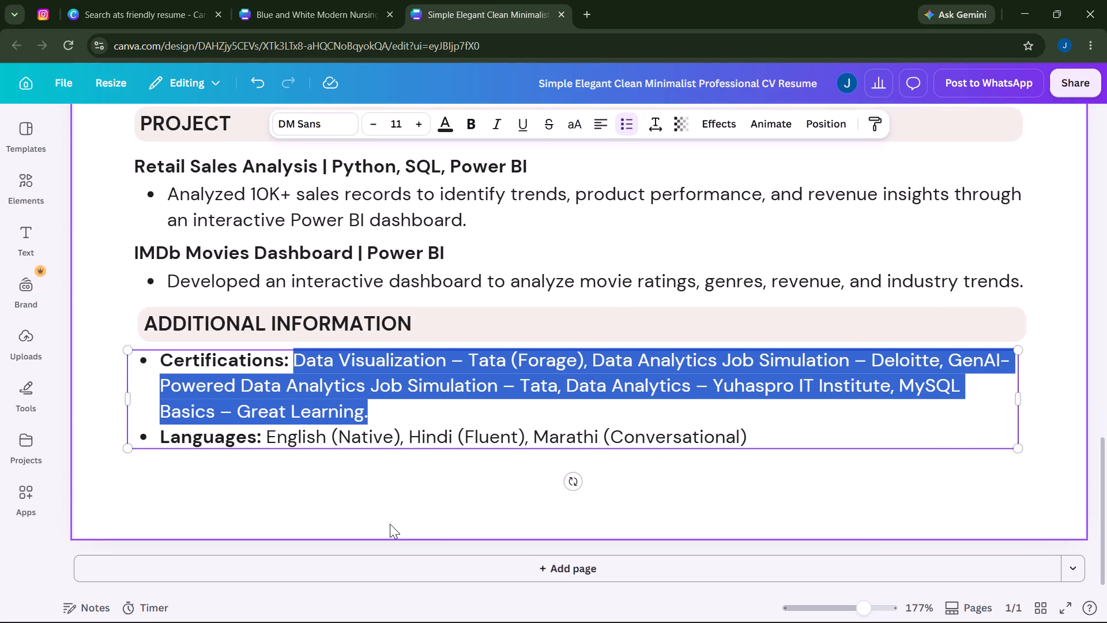
{"action": "scroll", "coordinate": [390, 524], "scroll_direction": "down", "scroll_amount": 1}
{"action": "left_click", "coordinate": [390, 524]}
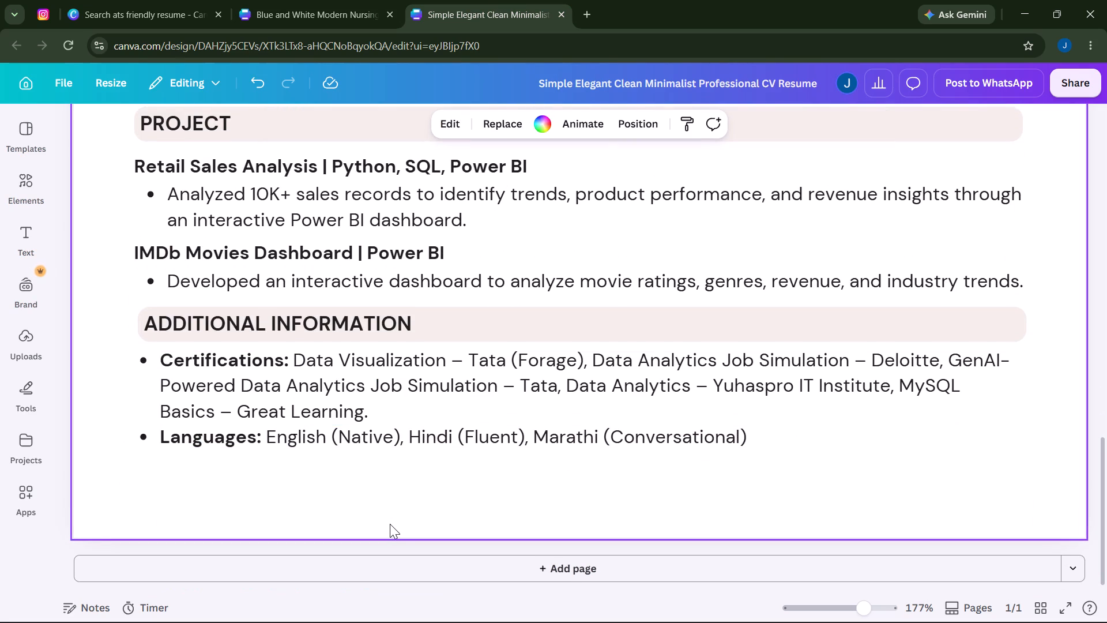
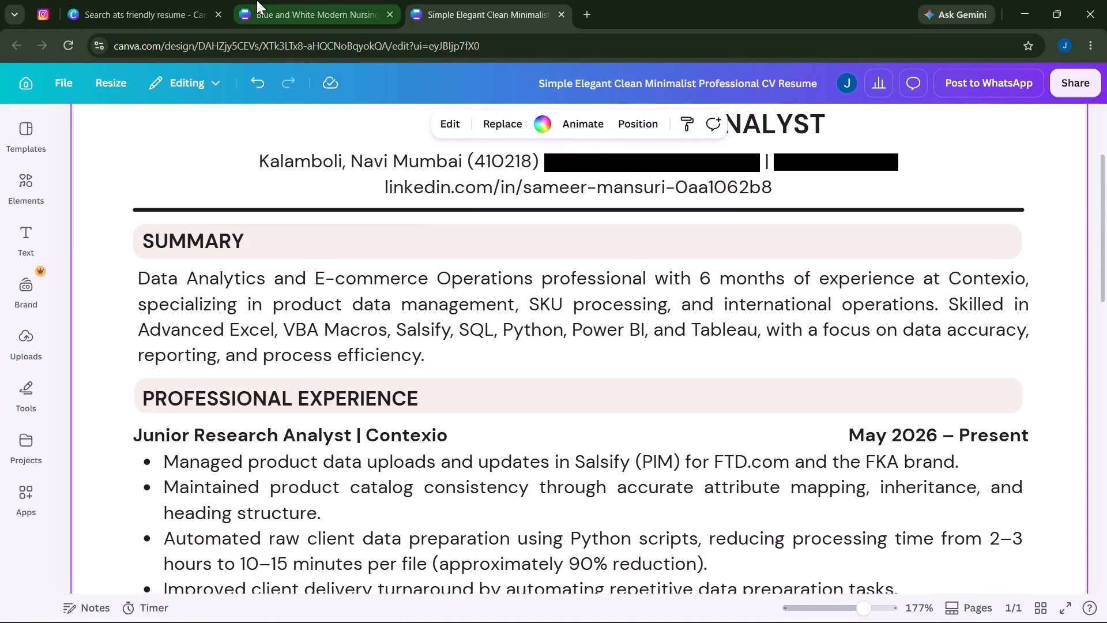
{"action": "left_click", "coordinate": [257, 0]}
{"action": "scroll", "coordinate": [459, 359], "scroll_direction": "up", "scroll_amount": 9}
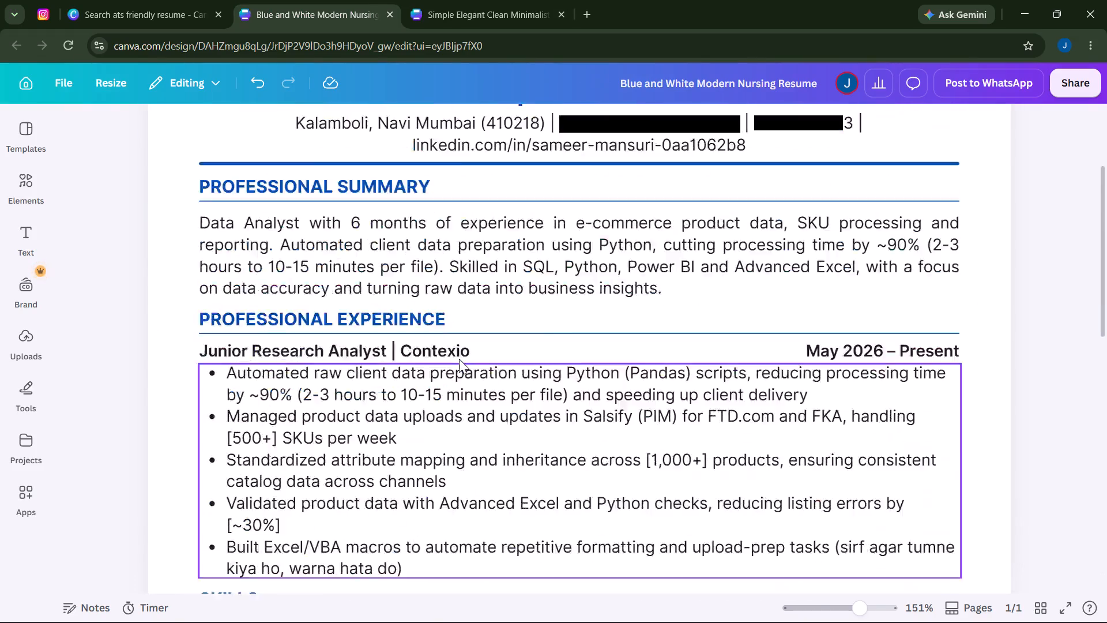
{"action": "scroll", "coordinate": [459, 359], "scroll_direction": "up", "scroll_amount": 2}
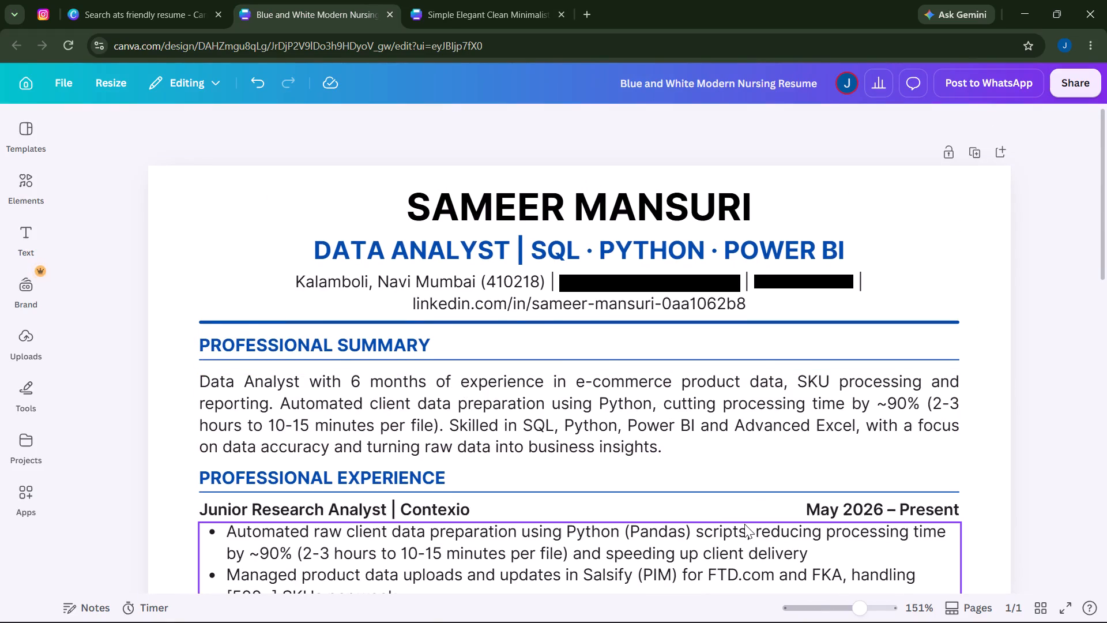
{"action": "scroll", "coordinate": [483, 275], "scroll_direction": "down", "scroll_amount": 12}
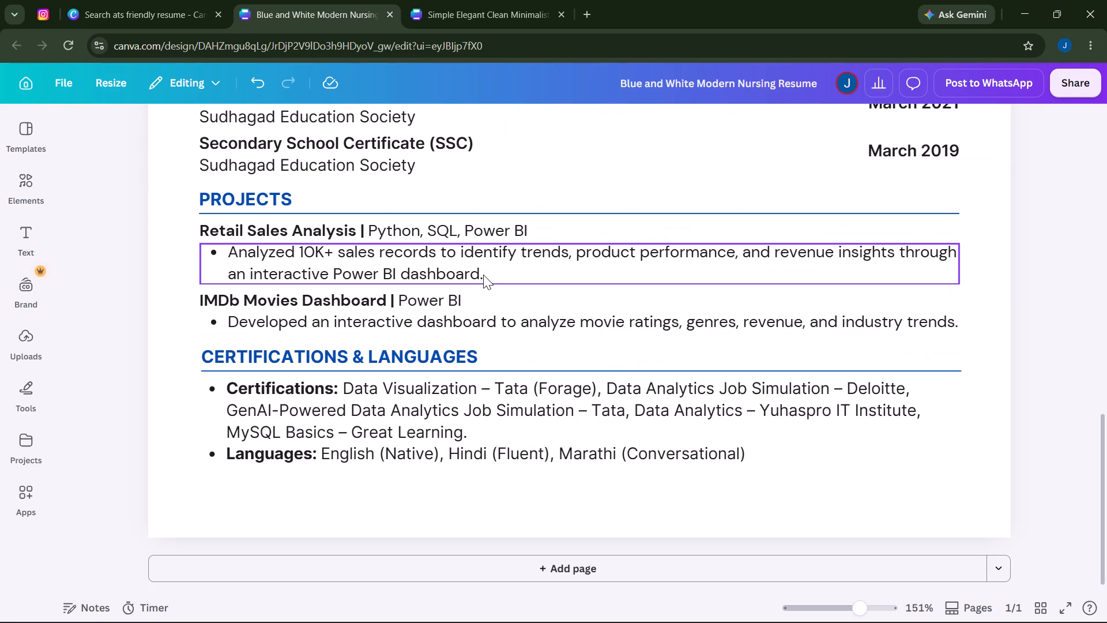
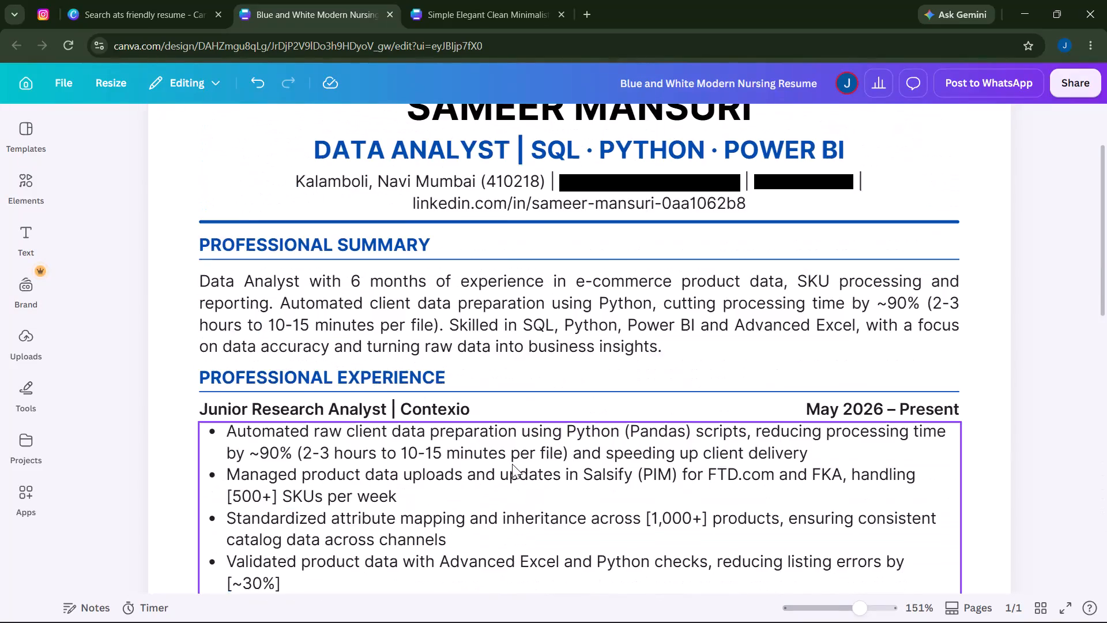
Review the resume down to the Certifications & Languages section, checking the spoken languages entry without editing it.
{"action": "scroll", "coordinate": [512, 464], "scroll_direction": "up", "scroll_amount": 3}
{"action": "scroll", "coordinate": [512, 464], "scroll_direction": "down", "scroll_amount": 7}
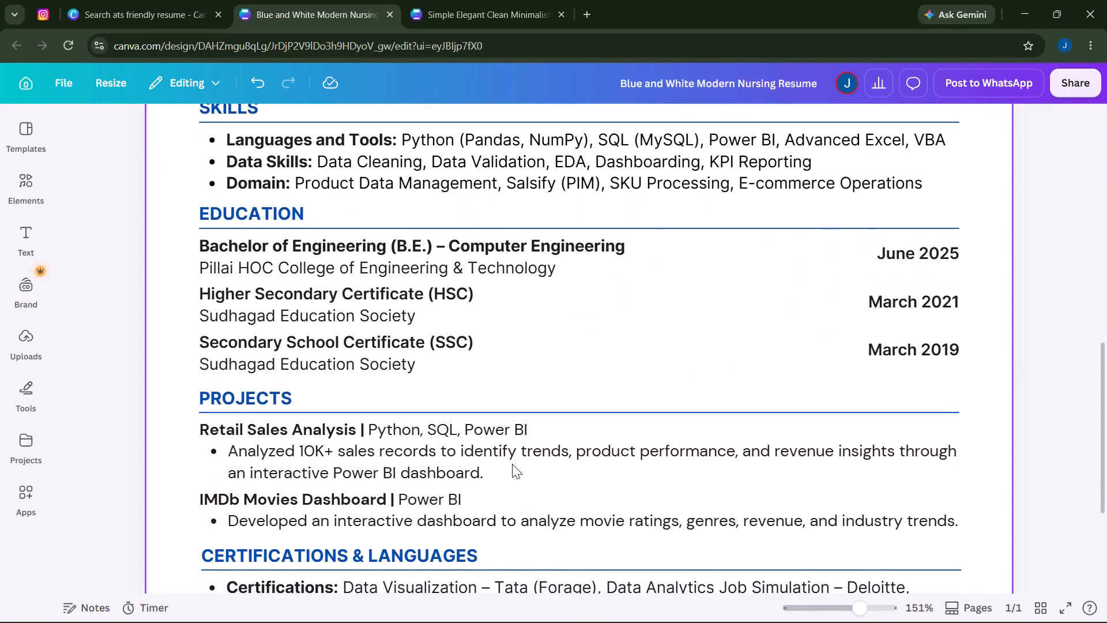
{"action": "scroll", "coordinate": [512, 464], "scroll_direction": "down", "scroll_amount": 3}
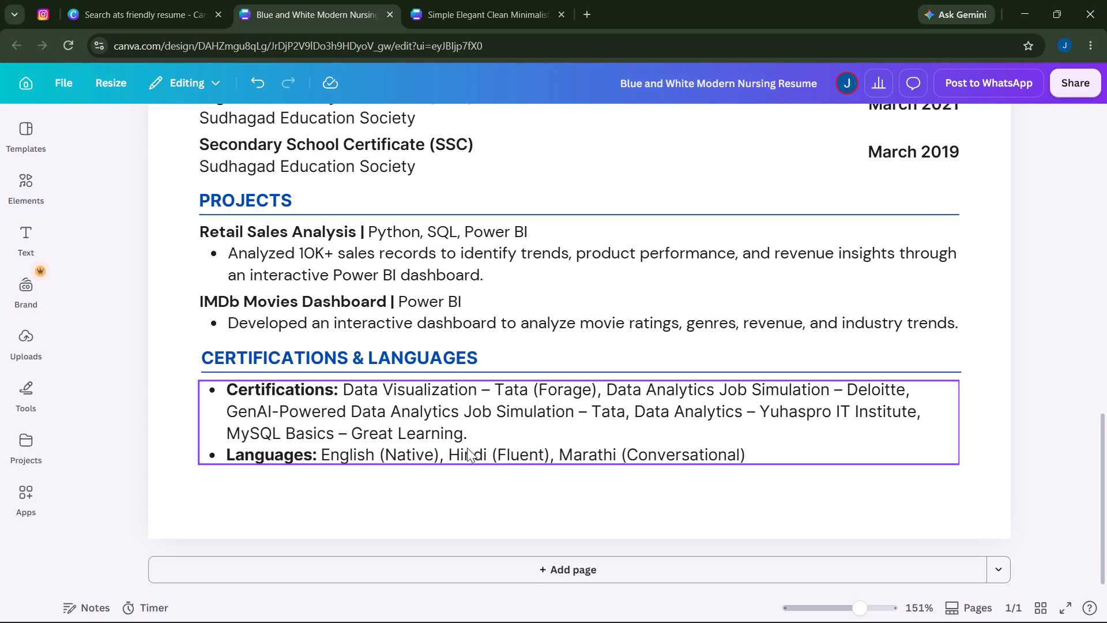
{"action": "left_click", "coordinate": [439, 456]}
{"action": "left_click", "coordinate": [439, 456]}
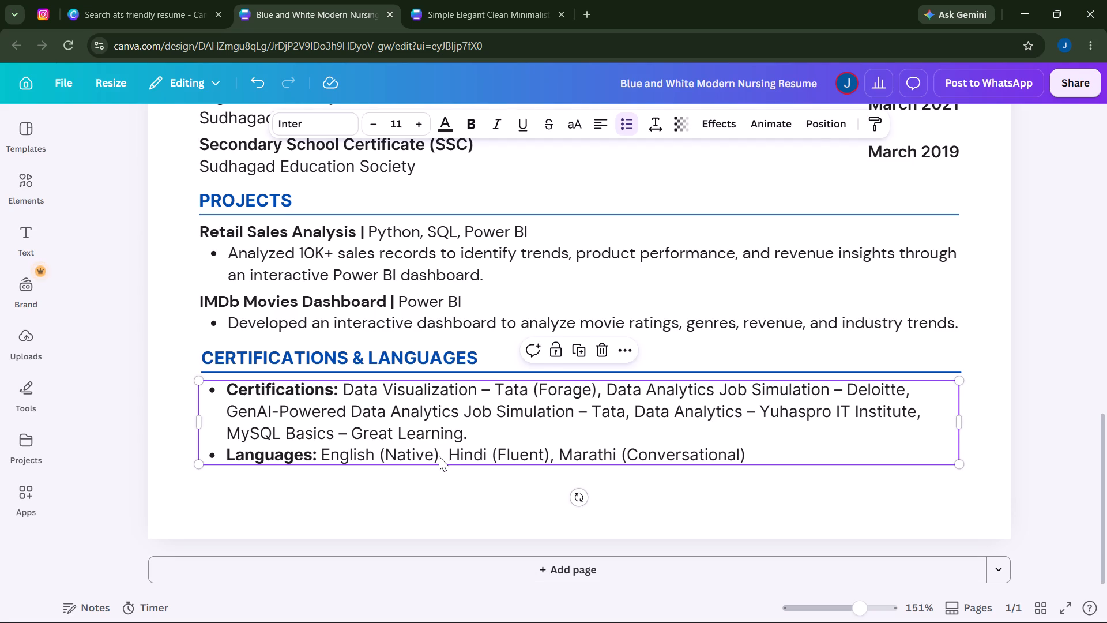
{"action": "key", "text": "Left"}
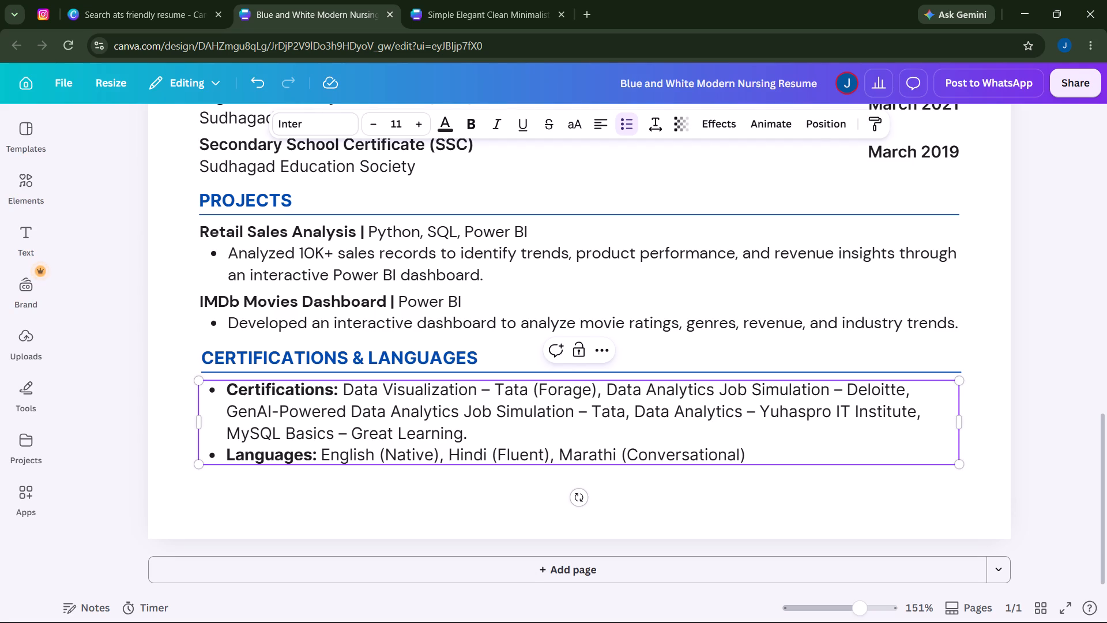
{"action": "key", "text": "Right"}
{"action": "left_click", "coordinate": [121, 433]}
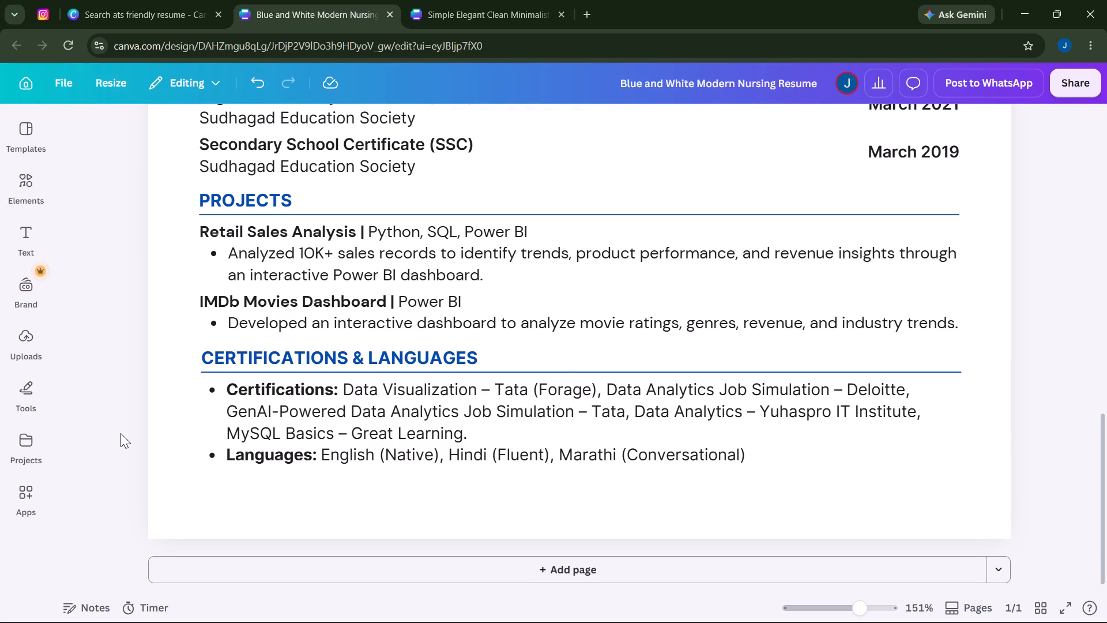
Capture a screen snip of the resume's whole Certifications & Languages section, including its heading and both bullets.
{"action": "key", "text": "shift+super+s"}
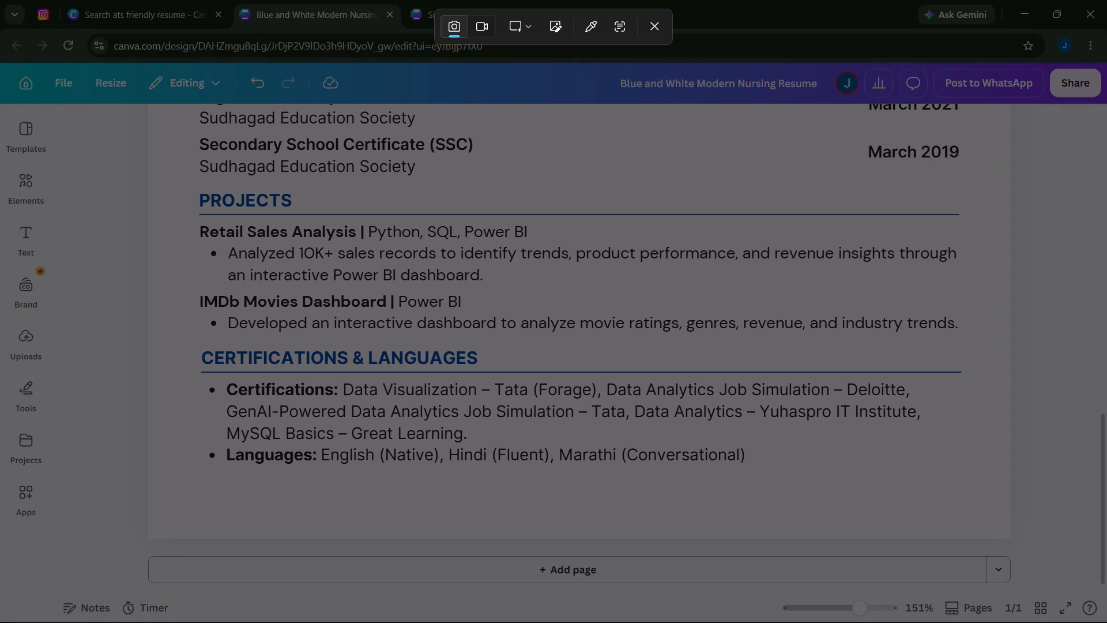
{"action": "left_click_drag", "start_coordinate": [166, 339], "coordinate": [919, 485]}
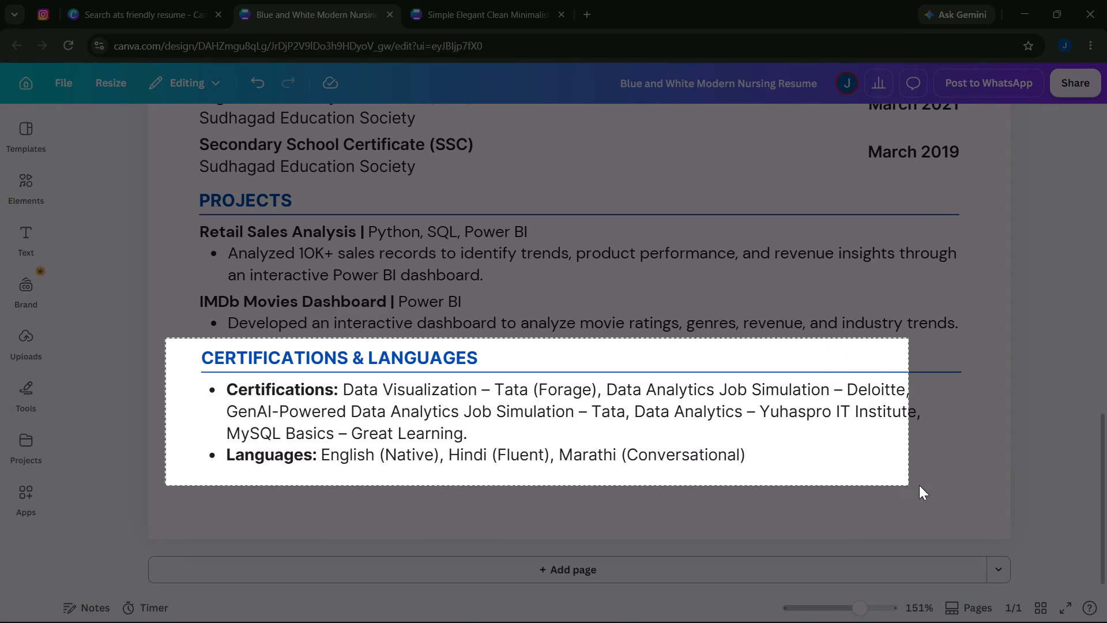
{"action": "left_click_drag", "start_coordinate": [919, 485], "coordinate": [992, 530]}
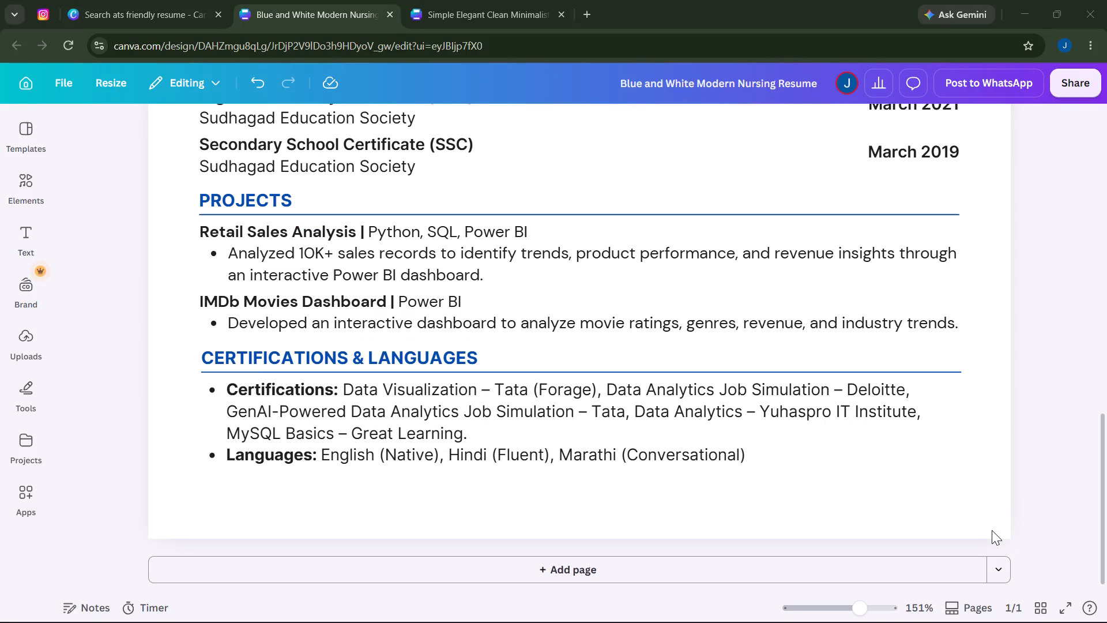
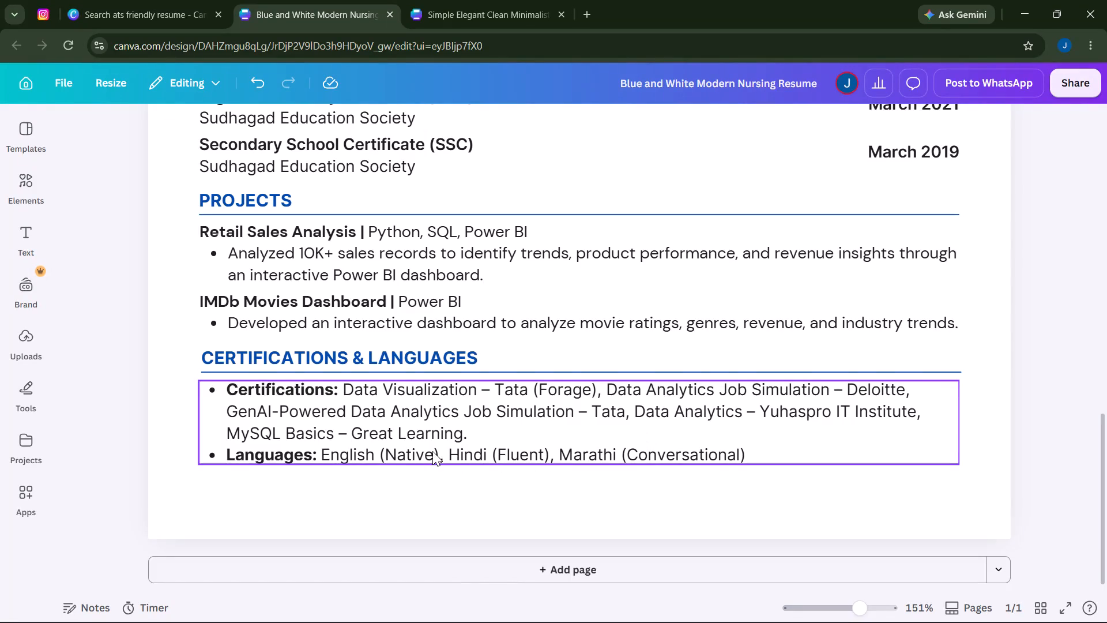
Remove the proficiency note "(Native)" after English in the resume's Languages bullet.
{"action": "double_click", "coordinate": [432, 451]}
{"action": "key", "text": "Right"}
{"action": "key", "text": "BackSpace"}
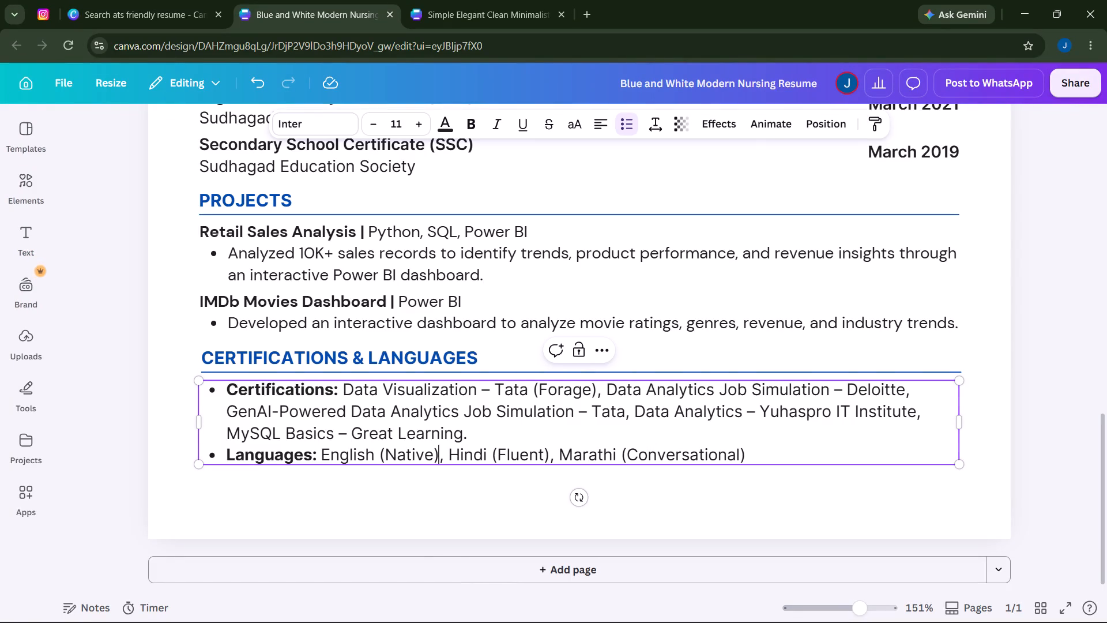
{"action": "key", "text": "BackSpace"}
{"action": "key", "text": "BackSpace"}
{"action": "key", "text": "BackSpace"}
{"action": "key", "text": "BackSpace"}
{"action": "key", "text": "BackSpace"}
{"action": "key", "text": "BackSpace"}
{"action": "key", "text": "BackSpace"}
{"action": "key", "text": "BackSpace"}
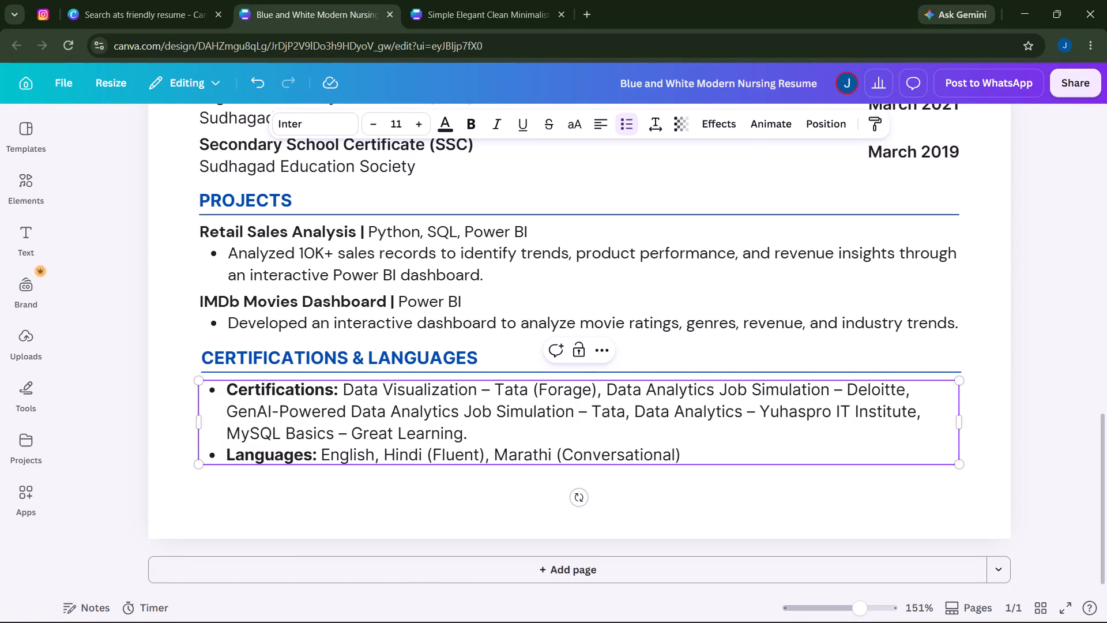
Remove the proficiency note "(Fluent)" after Hindi in the Languages bullet.
{"action": "key", "text": "Right"}
{"action": "key", "text": "Right"}
{"action": "key", "text": "Right"}
{"action": "key", "text": "Right"}
{"action": "key", "text": "Right"}
{"action": "key", "text": "Right"}
{"action": "key", "text": "Right"}
{"action": "key", "text": "Right"}
{"action": "key", "text": "Right"}
{"action": "key", "text": "Right"}
{"action": "key", "text": "Right"}
{"action": "key", "text": "Right"}
{"action": "key", "text": "Right"}
{"action": "key", "text": "Right"}
{"action": "key", "text": "Right"}
{"action": "key", "text": "Right"}
{"action": "key", "text": "Right"}
{"action": "key", "text": "Right"}
{"action": "key", "text": "Right"}
{"action": "key", "text": "Right"}
{"action": "key", "text": "Right"}
{"action": "key", "text": "Left"}
{"action": "key", "text": "BackSpace"}
{"action": "key", "text": "BackSpace"}
{"action": "key", "text": "BackSpace"}
{"action": "key", "text": "BackSpace"}
{"action": "key", "text": "BackSpace"}
{"action": "key", "text": "BackSpace"}
{"action": "key", "text": "BackSpace"}
{"action": "key", "text": "BackSpace"}
{"action": "key", "text": "BackSpace"}
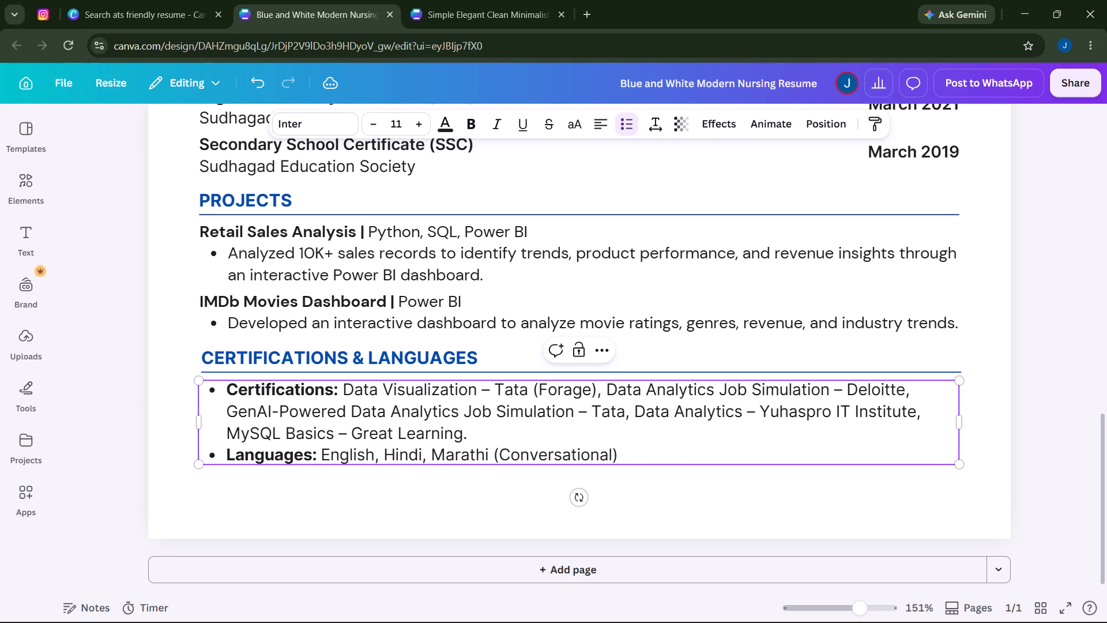
Remove the proficiency note "(Conversational)" after Marathi so the Languages bullet reads "English, Hindi, Marathi".
{"action": "key", "text": "Right"}
{"action": "key", "text": "Right"}
{"action": "key", "text": "Right"}
{"action": "key", "text": "Right"}
{"action": "key", "text": "Right"}
{"action": "key", "text": "Right"}
{"action": "key", "text": "Right"}
{"action": "key", "text": "Right"}
{"action": "key", "text": "Right"}
{"action": "key", "text": "Right"}
{"action": "key", "text": "Right"}
{"action": "key", "text": "Right"}
{"action": "key", "text": "Right"}
{"action": "key", "text": "Right"}
{"action": "key", "text": "Right"}
{"action": "key", "text": "Right"}
{"action": "key", "text": "Right"}
{"action": "key", "text": "Right"}
{"action": "key", "text": "Right"}
{"action": "key", "text": "Right"}
{"action": "key", "text": "Right"}
{"action": "key", "text": "Right"}
{"action": "key", "text": "Right"}
{"action": "key", "text": "BackSpace"}
{"action": "key", "text": "BackSpace"}
{"action": "key", "text": "BackSpace"}
{"action": "key", "text": "BackSpace"}
{"action": "key", "text": "BackSpace"}
{"action": "key", "text": "BackSpace"}
{"action": "key", "text": "BackSpace"}
{"action": "key", "text": "BackSpace"}
{"action": "key", "text": "BackSpace"}
{"action": "key", "text": "BackSpace"}
{"action": "key", "text": "BackSpace"}
{"action": "key", "text": "BackSpace"}
{"action": "key", "text": "BackSpace"}
{"action": "key", "text": "BackSpace"}
{"action": "key", "text": "BackSpace"}
{"action": "key", "text": "BackSpace"}
{"action": "key", "text": "BackSpace"}
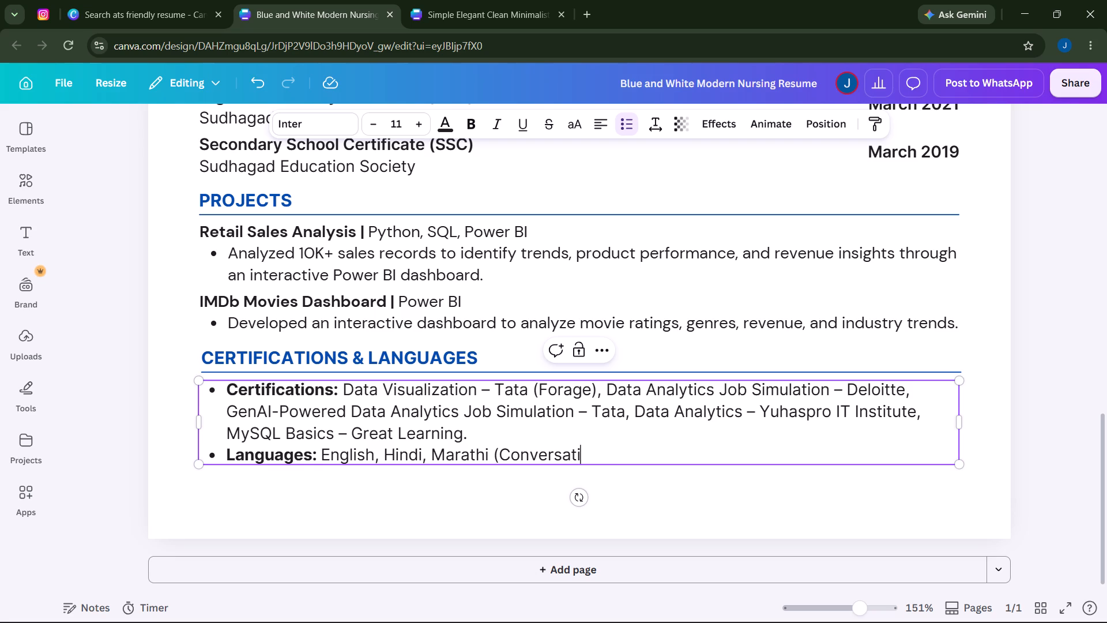
{"action": "key", "text": "BackSpace"}
{"action": "key", "text": "i"}
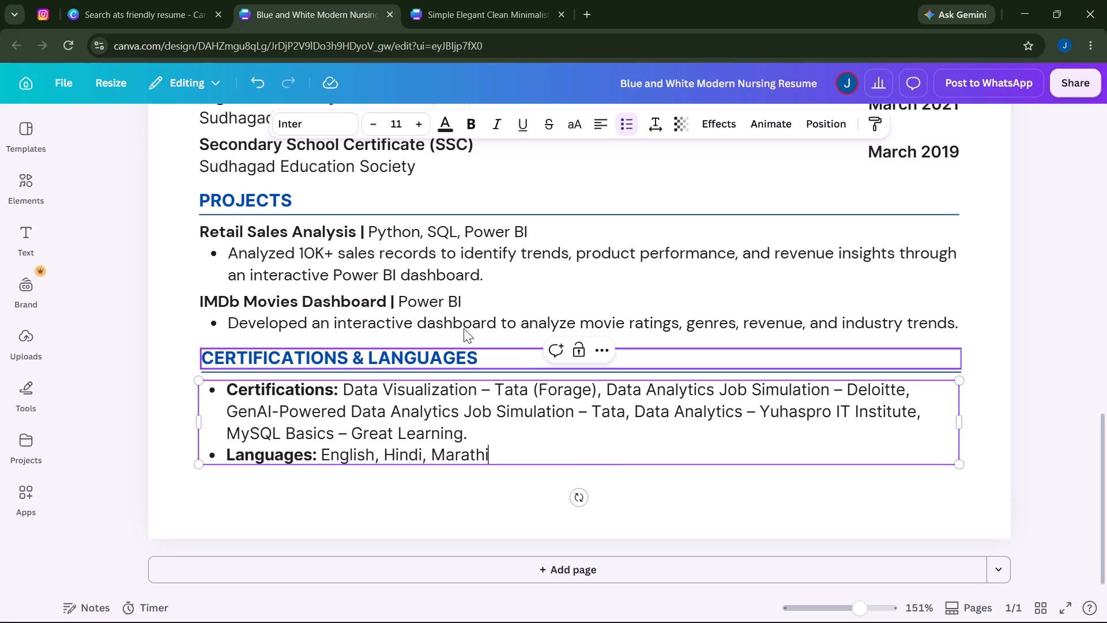
{"action": "scroll", "coordinate": [533, 254], "scroll_direction": "up", "scroll_amount": 3}
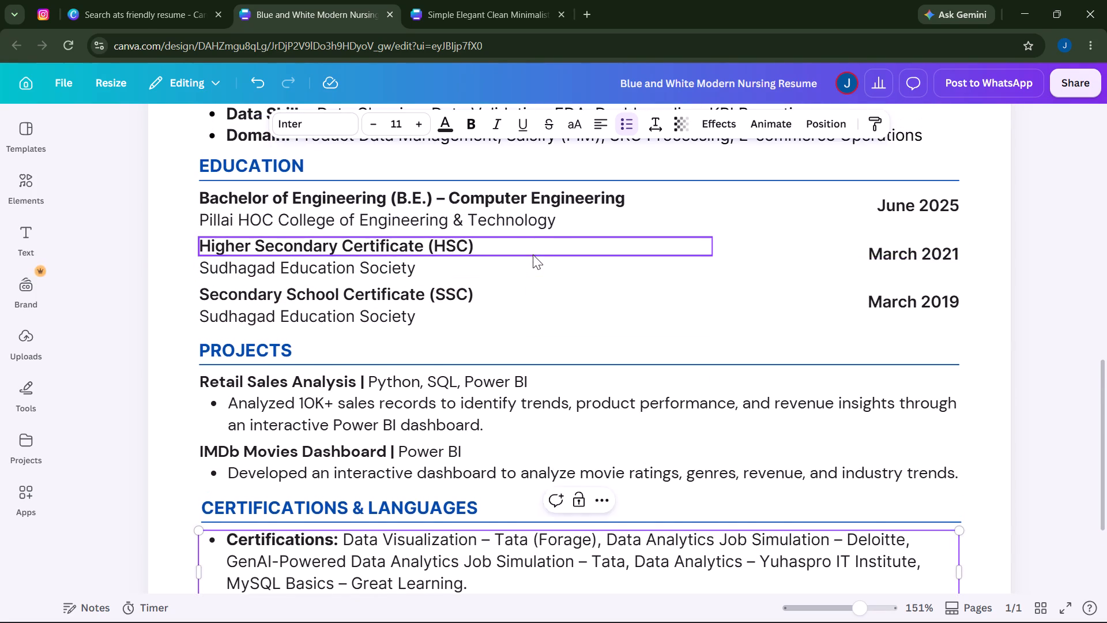
{"action": "scroll", "coordinate": [533, 254], "scroll_direction": "up", "scroll_amount": 1}
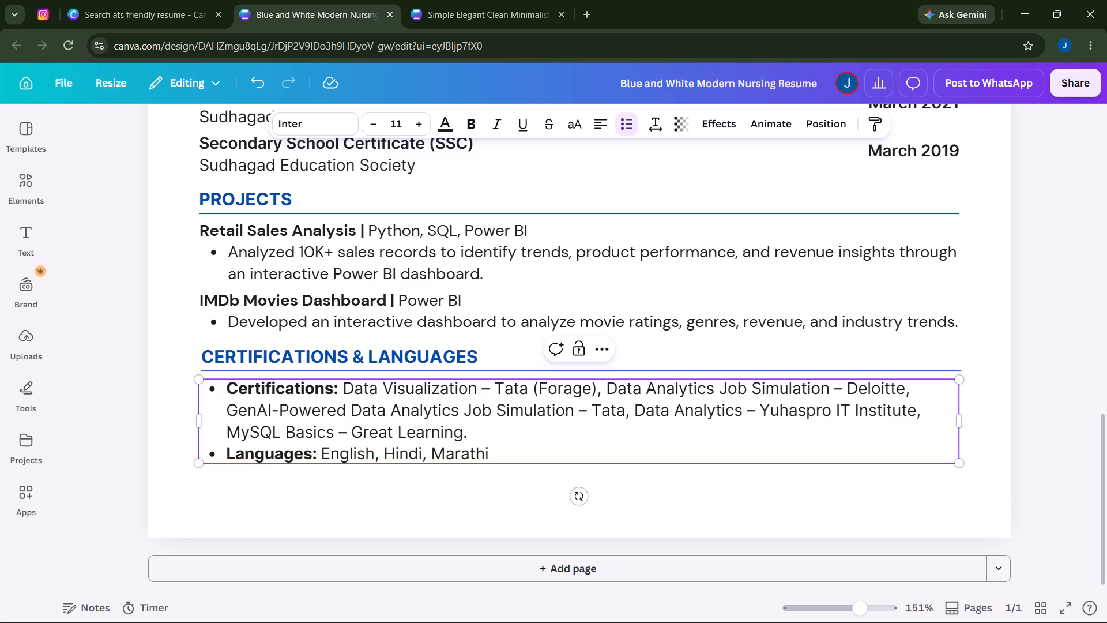
Add a period after "Marathi" at the end of the Languages bullet.
{"action": "left_click", "coordinate": [495, 452]}
{"action": "key", "text": "period"}
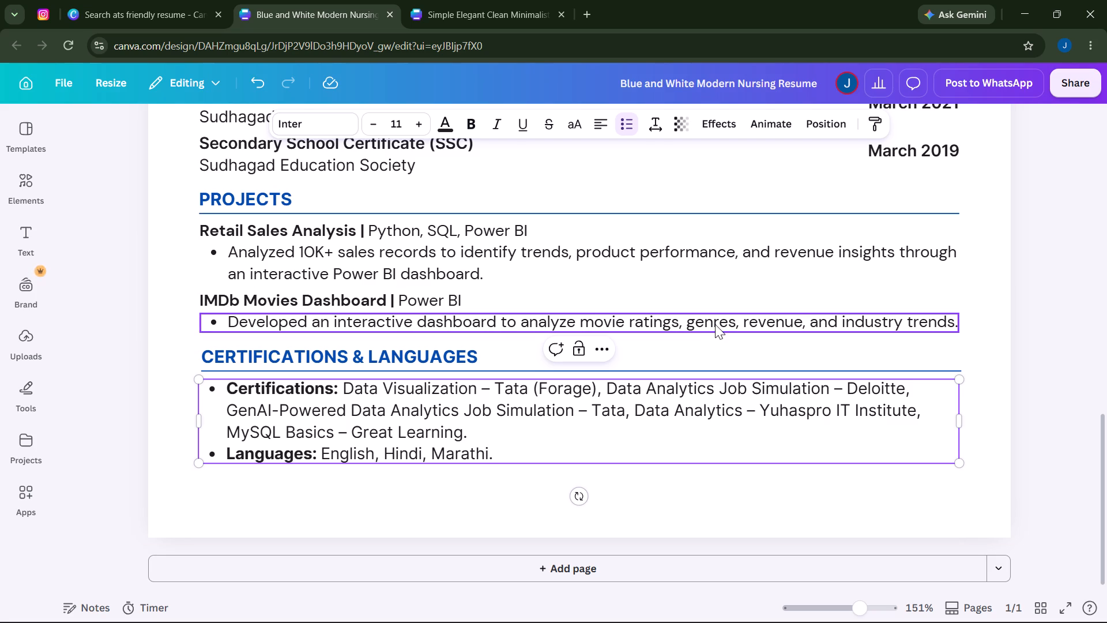
In the Skills section, replace the trailing space after "KPI Reporting" in the Data Skills bullet with a period.
{"action": "scroll", "coordinate": [574, 207], "scroll_direction": "up", "scroll_amount": 6}
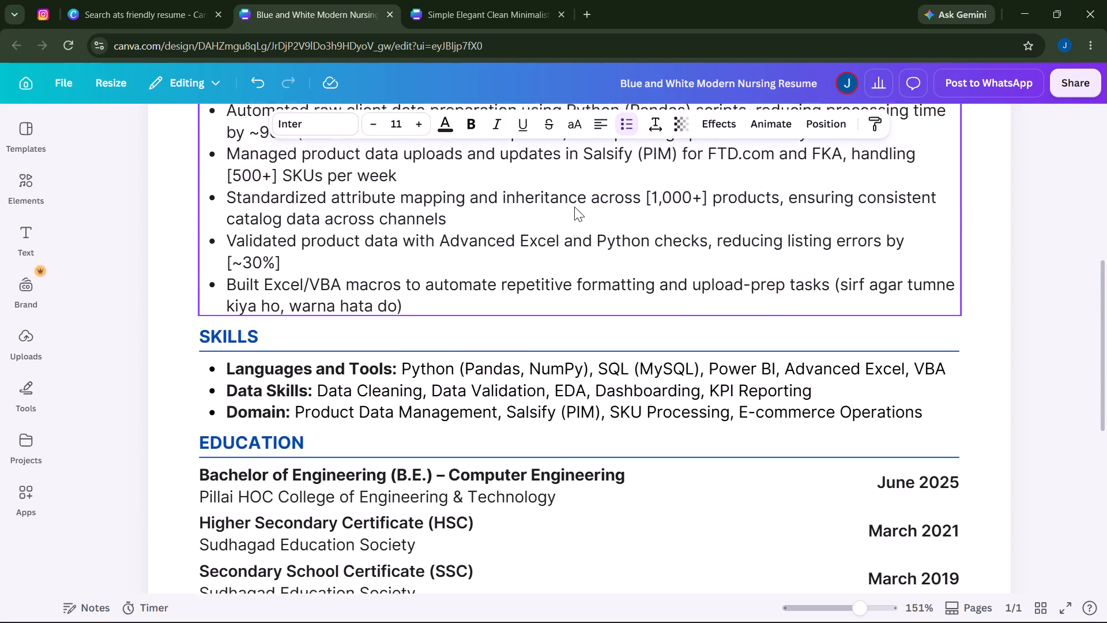
{"action": "scroll", "coordinate": [574, 207], "scroll_direction": "up", "scroll_amount": 1}
{"action": "left_click", "coordinate": [808, 395]}
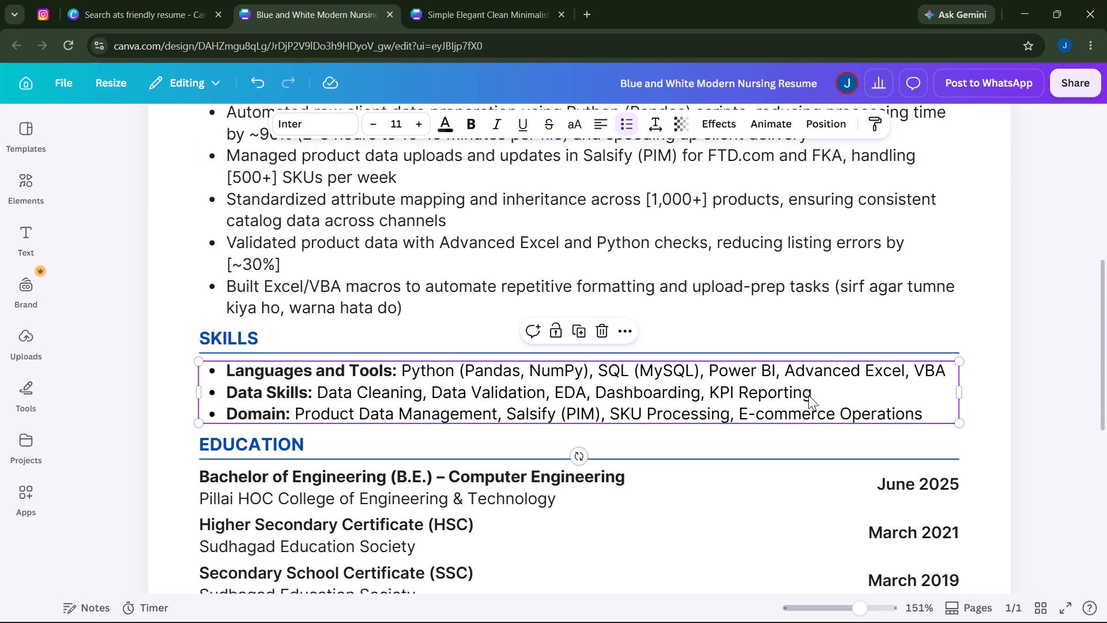
{"action": "double_click", "coordinate": [808, 395]}
{"action": "left_click", "coordinate": [842, 399]}
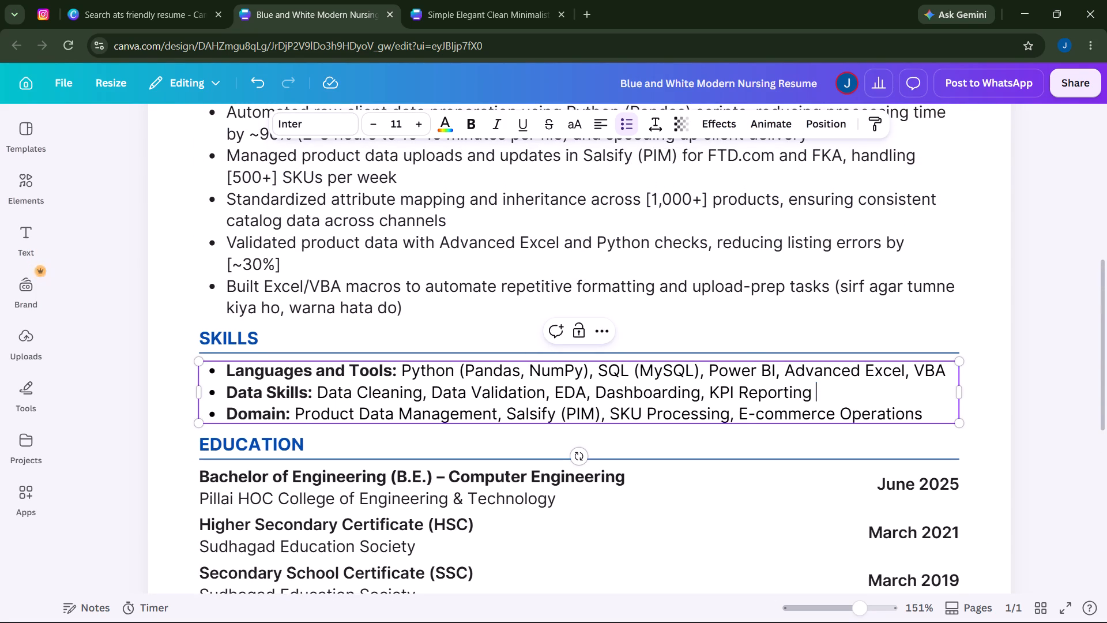
{"action": "key", "text": "Left"}
{"action": "key", "text": "Right"}
{"action": "key", "text": "0"}
{"action": "key", "text": "BackSpace"}
{"action": "key", "text": "Right"}
{"action": "key", "text": "Right"}
{"action": "key", "text": "Left"}
{"action": "key", "text": "Left"}
{"action": "key", "text": "Left"}
{"action": "key", "text": "BackSpace"}
{"action": "key", "text": "period"}
Add a period after "VBA" at the end of the Languages and Tools bullet.
{"action": "key", "text": "Up"}
{"action": "key", "text": "Right"}
{"action": "key", "text": "Right"}
{"action": "key", "text": "Right"}
{"action": "key", "text": "Right"}
{"action": "key", "text": "Right"}
{"action": "key", "text": "Right"}
{"action": "key", "text": "Right"}
{"action": "key", "text": "Right"}
{"action": "key", "text": "Right"}
{"action": "key", "text": "Right"}
{"action": "key", "text": "Right"}
{"action": "key", "text": "Right"}
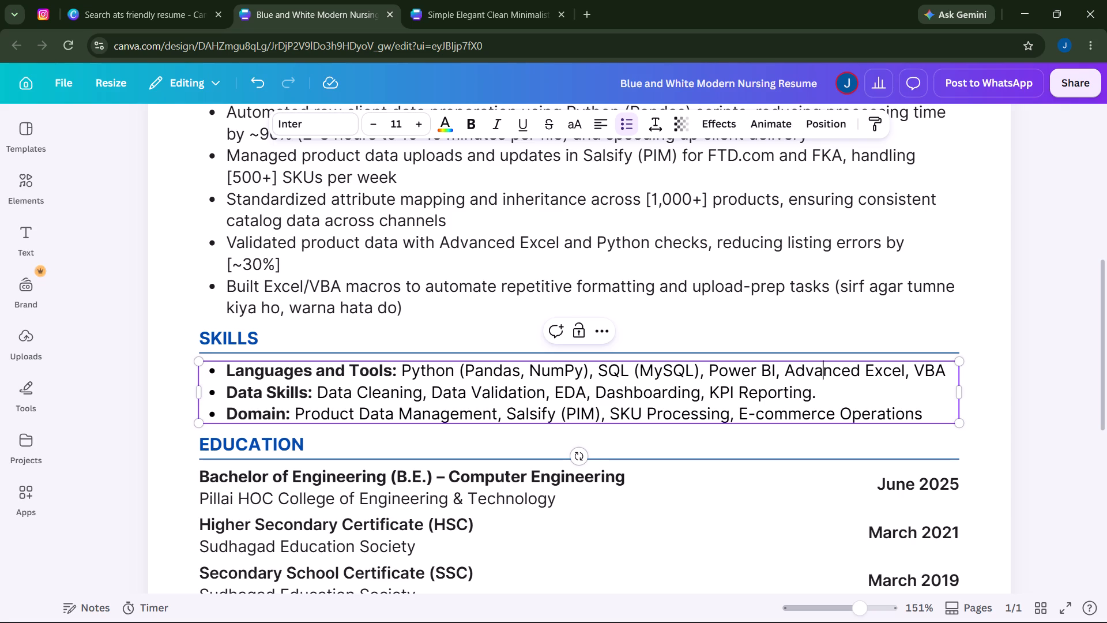
{"action": "key", "text": "Right"}
{"action": "key", "text": "Right"}
{"action": "key", "text": "Right"}
{"action": "key", "text": "Right"}
{"action": "key", "text": "Right"}
{"action": "key", "text": "Right"}
{"action": "key", "text": "Left"}
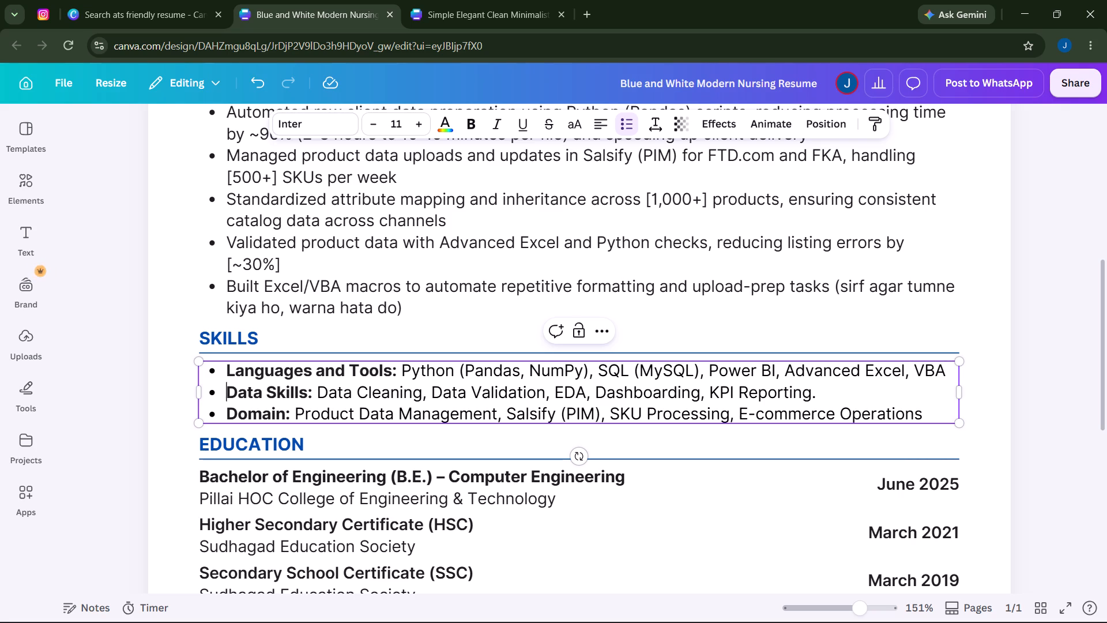
{"action": "key", "text": "period"}
{"action": "key", "text": "BackSpace"}
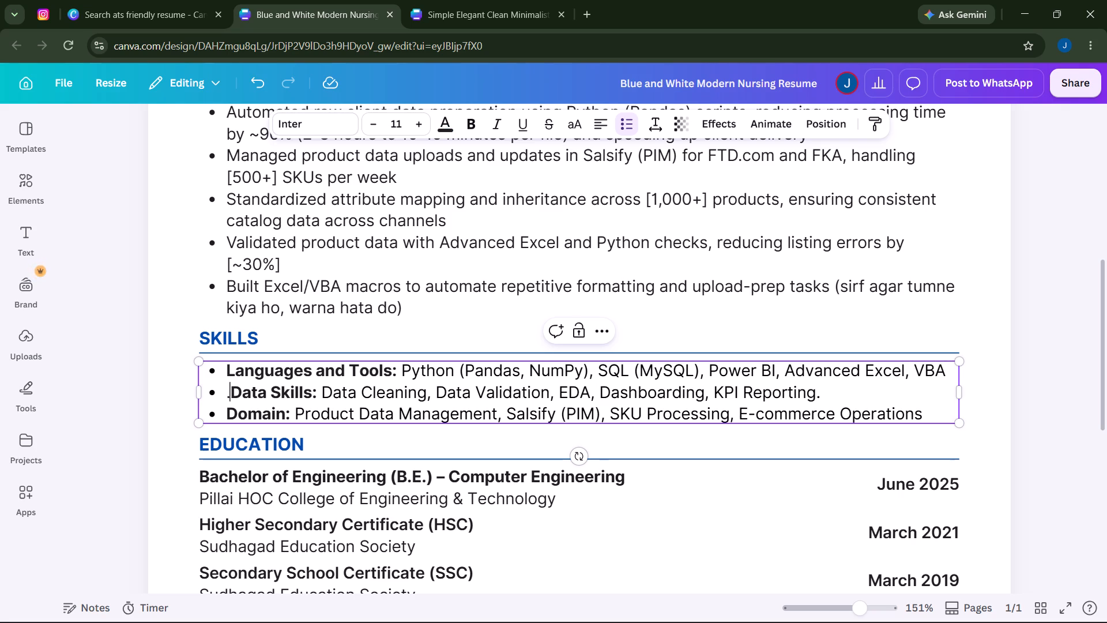
{"action": "key", "text": "Left"}
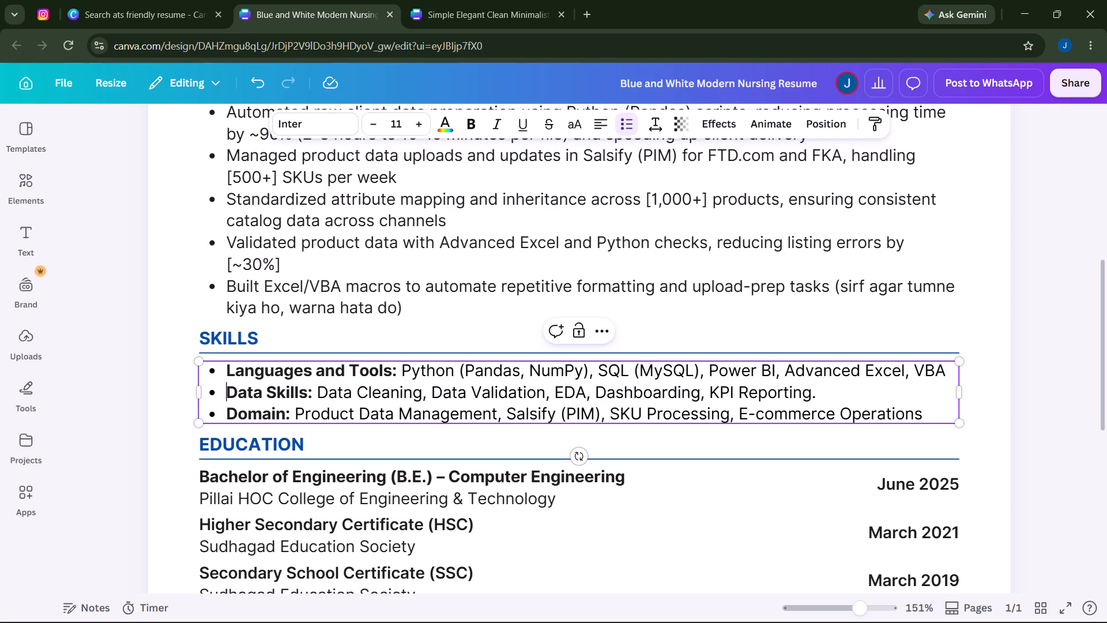
{"action": "key", "text": "Left"}
{"action": "key", "text": "Left"}
{"action": "key", "text": "Right"}
{"action": "key", "text": "period"}
Add a period after "E-commerce Operations" at the end of the Domain bullet.
{"action": "key", "text": "Down"}
{"action": "key", "text": "Down"}
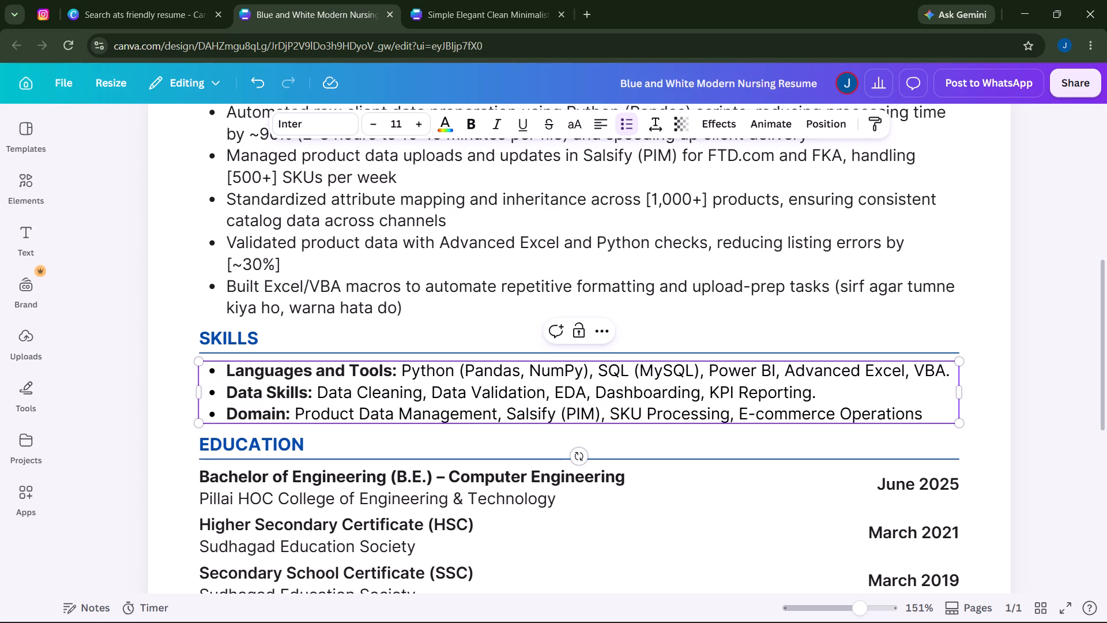
{"action": "key", "text": "period"}
{"action": "key", "text": "Right"}
End the first two Professional Experience bullets with periods, after "client delivery" and "SKUs per week".
{"action": "scroll", "coordinate": [638, 313], "scroll_direction": "up", "scroll_amount": 1}
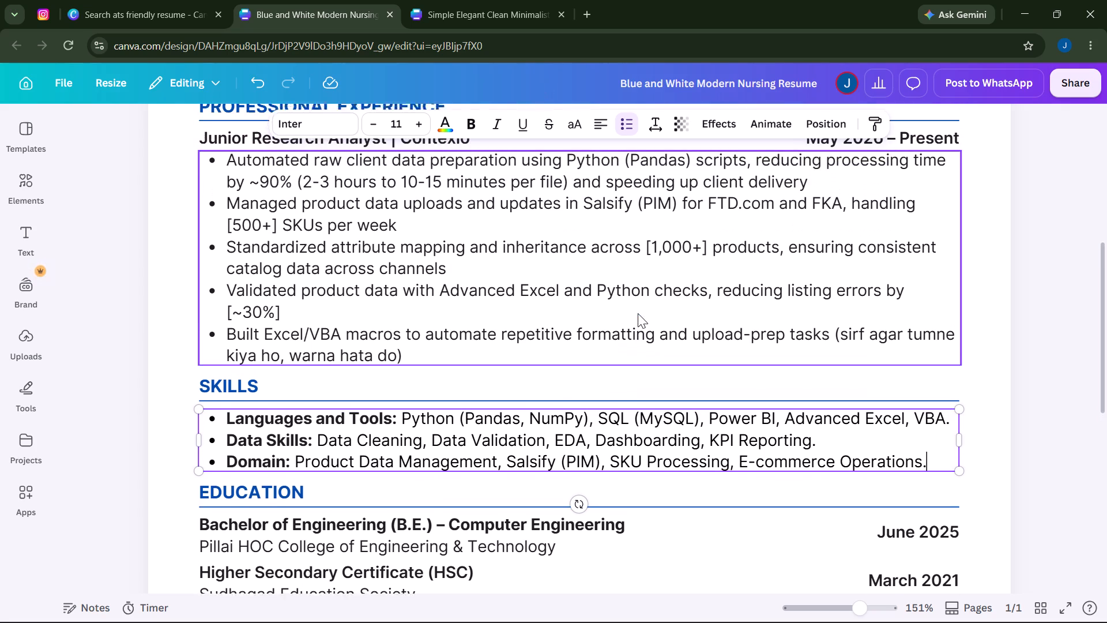
{"action": "scroll", "coordinate": [638, 313], "scroll_direction": "up", "scroll_amount": 1}
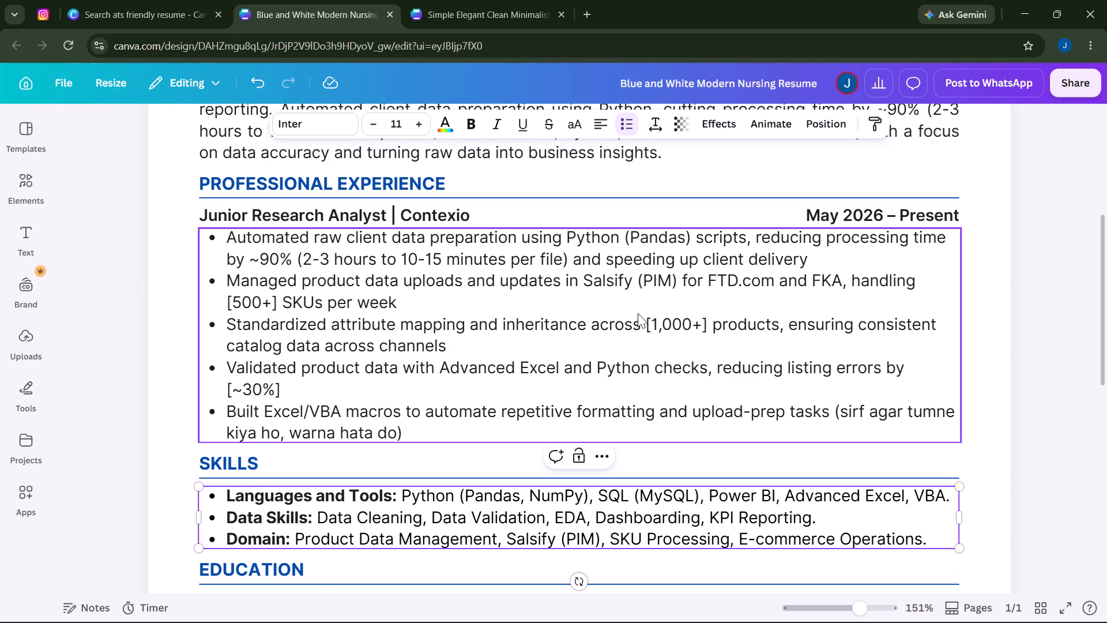
{"action": "double_click", "coordinate": [817, 262]}
{"action": "left_click", "coordinate": [817, 262]}
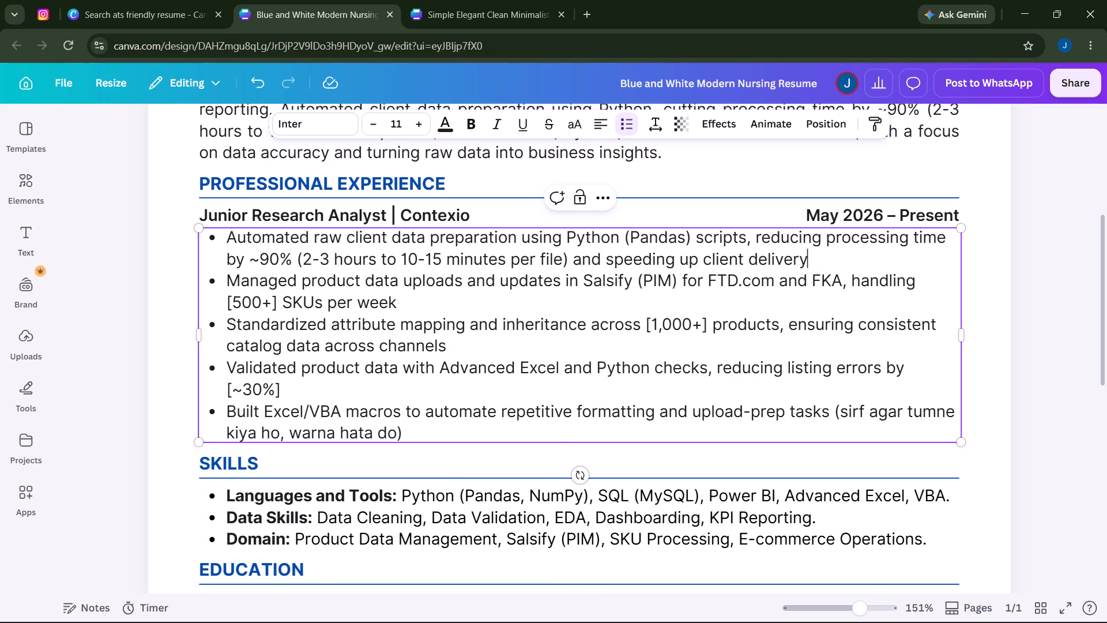
{"action": "key", "text": "Right"}
{"action": "key", "text": "Left"}
{"action": "key", "text": "period"}
{"action": "key", "text": "Down"}
{"action": "key", "text": "Down"}
{"action": "key", "text": "period"}
End the third and fourth Professional Experience bullets with periods, after "across channels" and "[~30%]".
{"action": "key", "text": "Down"}
{"action": "key", "text": "Down"}
{"action": "key", "text": "Right"}
{"action": "key", "text": "Right"}
{"action": "key", "text": "Right"}
{"action": "key", "text": "Right"}
{"action": "key", "text": "Right"}
{"action": "key", "text": "Right"}
{"action": "key", "text": "period"}
{"action": "key", "text": "Down"}
{"action": "key", "text": "Down"}
{"action": "key", "text": "period"}
Add a period after "warna hata do)" at the end of the Excel/VBA macros bullet.
{"action": "key", "text": "Down"}
{"action": "key", "text": "Down"}
{"action": "key", "text": "Right"}
{"action": "key", "text": "Right"}
{"action": "key", "text": "Right"}
{"action": "key", "text": "Right"}
{"action": "key", "text": "Right"}
{"action": "key", "text": "Right"}
{"action": "key", "text": "Right"}
{"action": "key", "text": "Right"}
{"action": "key", "text": "Right"}
{"action": "key", "text": "Right"}
{"action": "key", "text": "Right"}
{"action": "key", "text": "Right"}
{"action": "key", "text": "Right"}
{"action": "key", "text": "Right"}
{"action": "key", "text": "Right"}
{"action": "key", "text": "Right"}
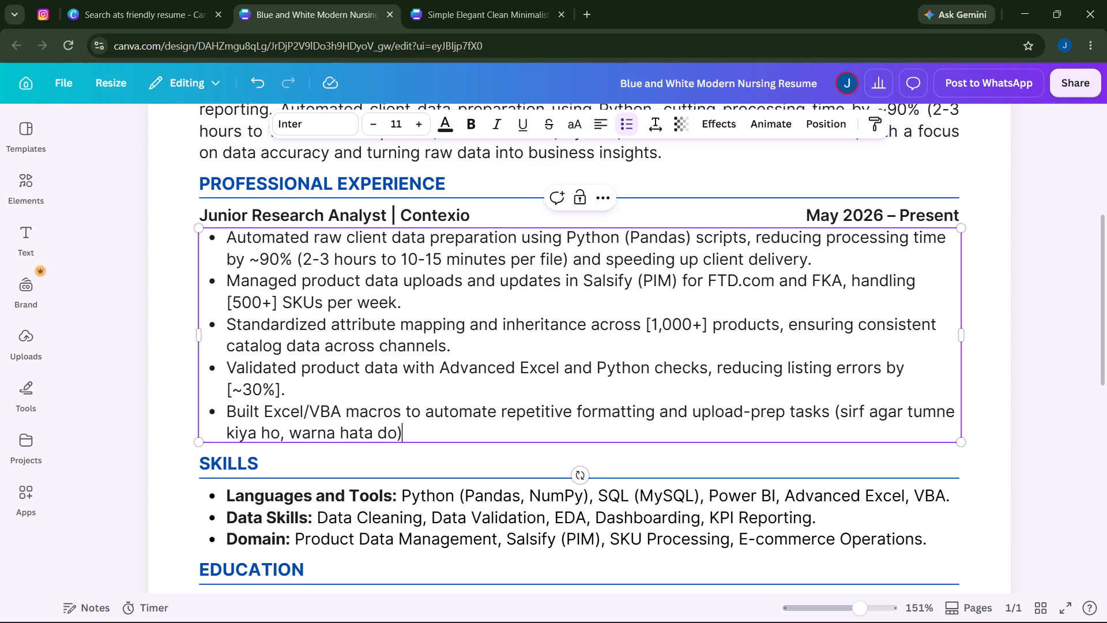
{"action": "key", "text": "period"}
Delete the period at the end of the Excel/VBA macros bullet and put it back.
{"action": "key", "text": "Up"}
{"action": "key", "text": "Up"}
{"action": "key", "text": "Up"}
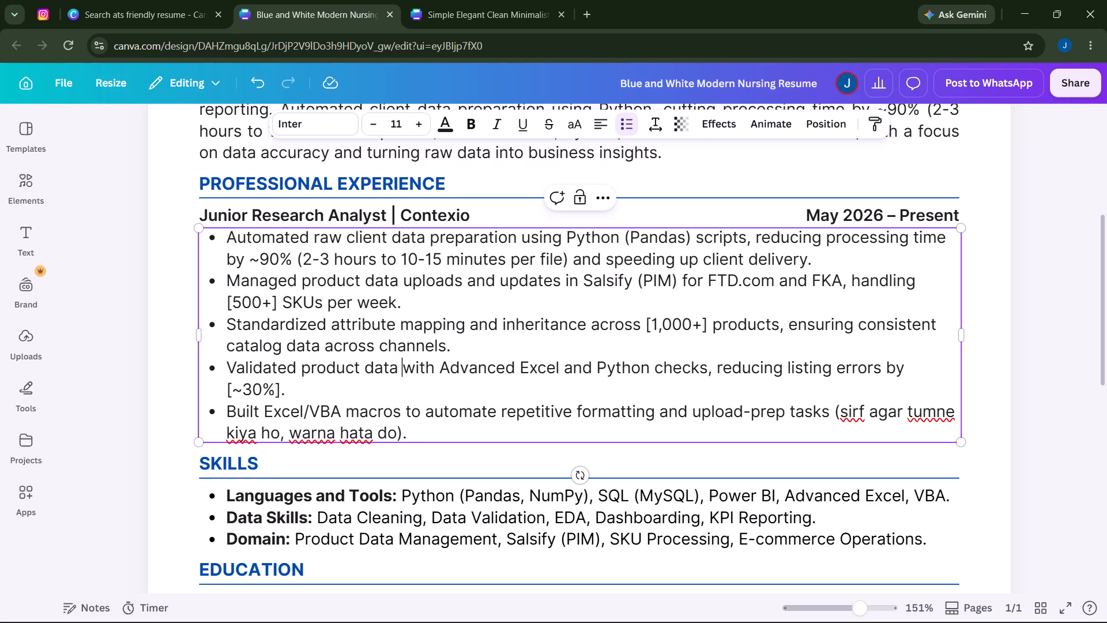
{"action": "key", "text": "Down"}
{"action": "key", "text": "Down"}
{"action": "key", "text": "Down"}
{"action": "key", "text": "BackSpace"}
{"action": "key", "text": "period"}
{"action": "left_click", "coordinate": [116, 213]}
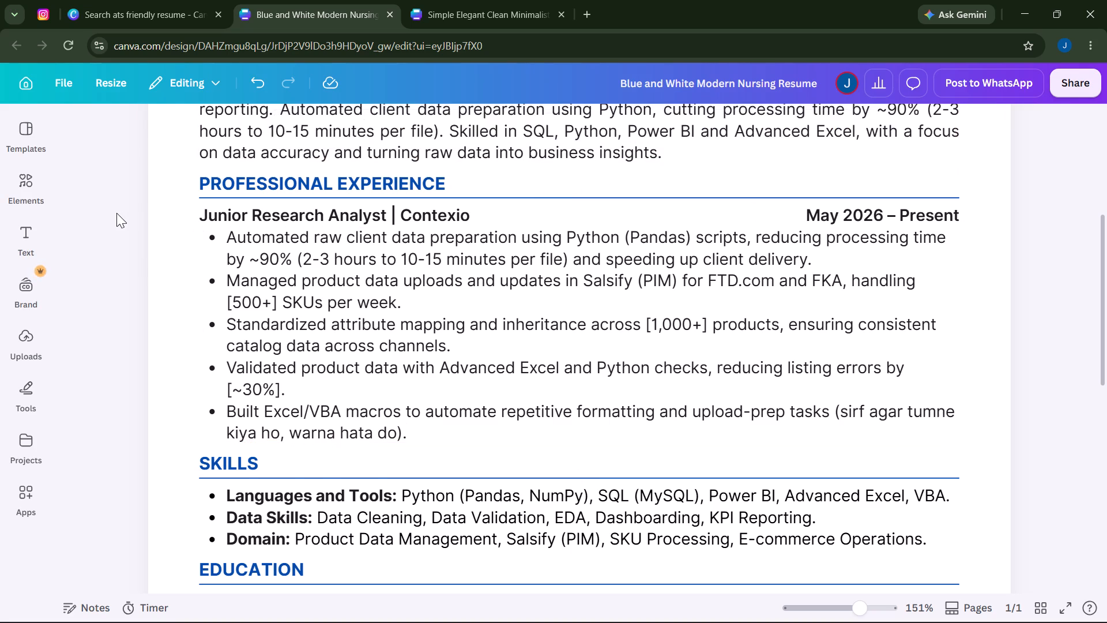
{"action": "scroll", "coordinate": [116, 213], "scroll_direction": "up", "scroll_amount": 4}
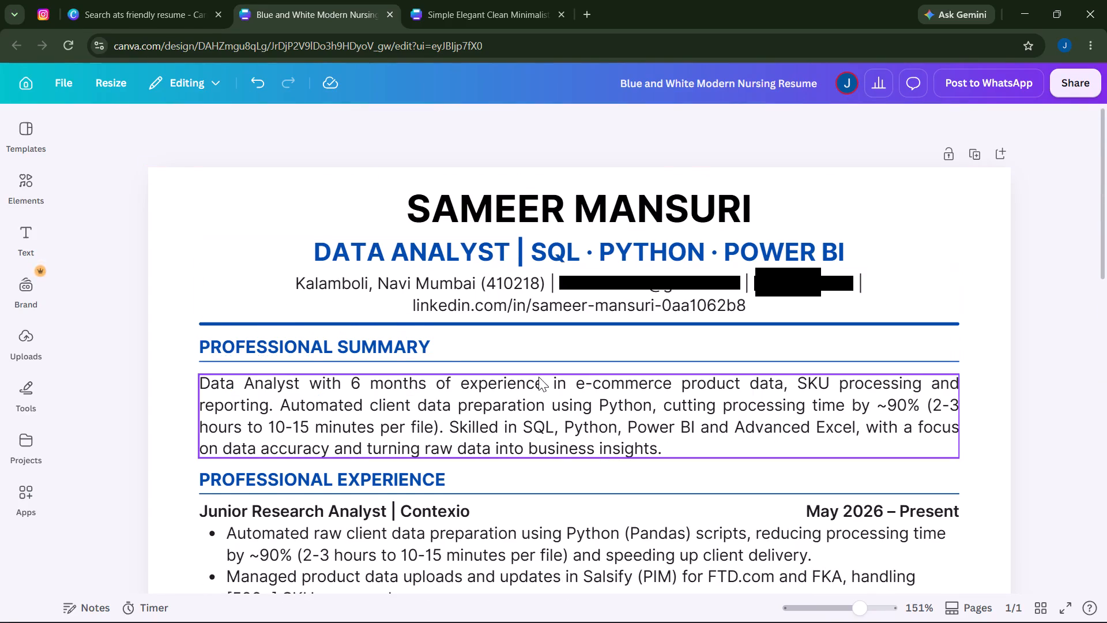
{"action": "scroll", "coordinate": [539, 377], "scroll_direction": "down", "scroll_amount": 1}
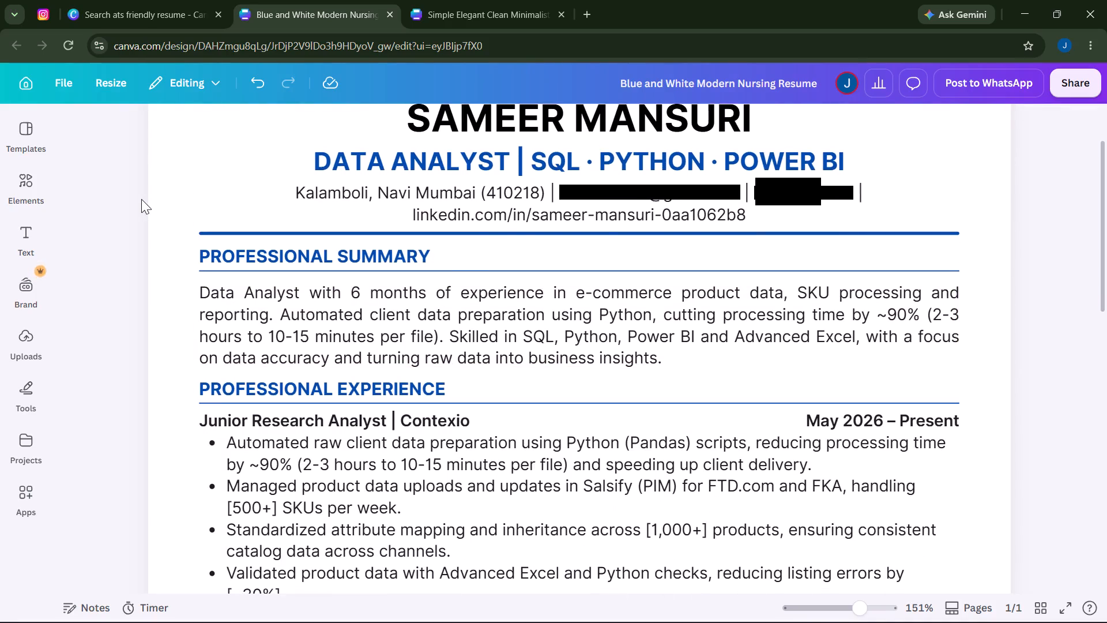
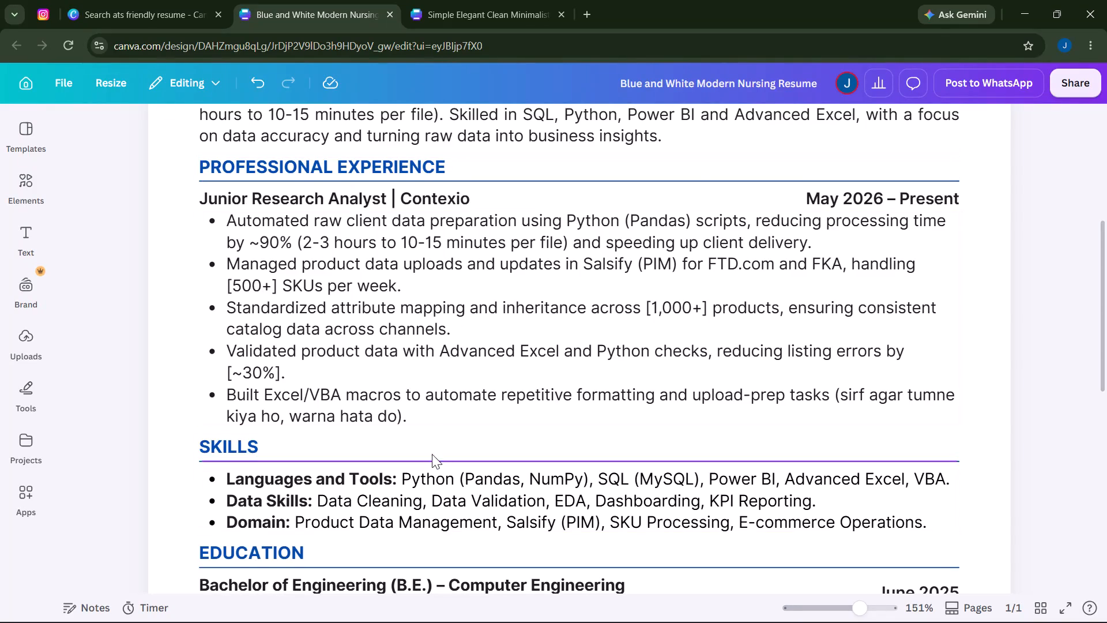
Download the finished resume as a PDF with the Digital preset and Compress PDF turned on.
{"action": "scroll", "coordinate": [438, 396], "scroll_direction": "down", "scroll_amount": 3}
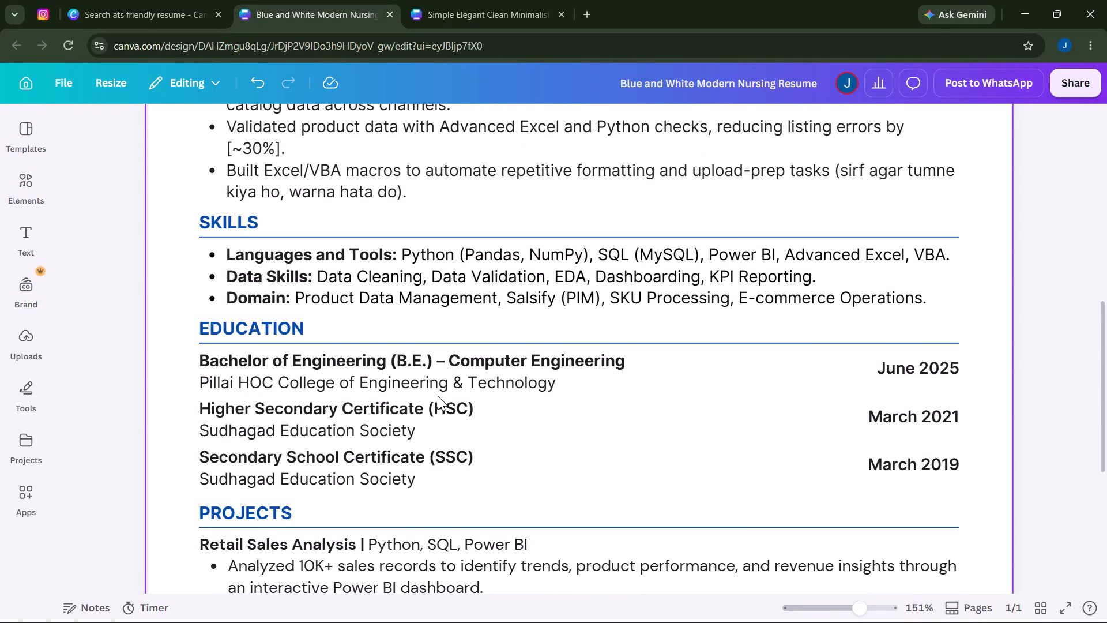
{"action": "scroll", "coordinate": [440, 404], "scroll_direction": "down", "scroll_amount": 3}
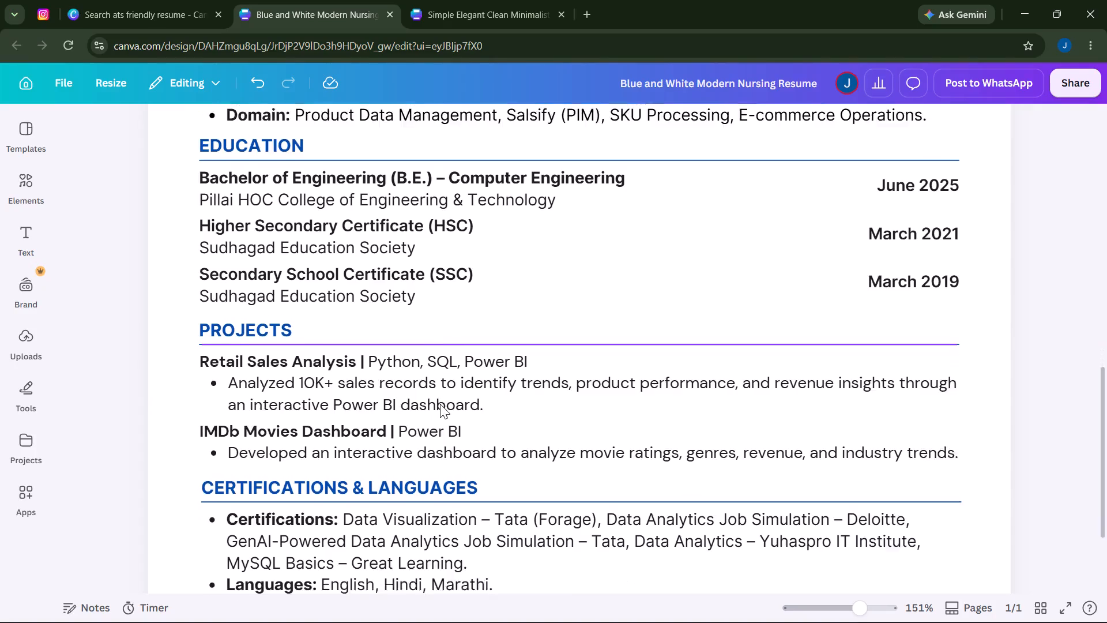
{"action": "scroll", "coordinate": [440, 404], "scroll_direction": "down", "scroll_amount": 4}
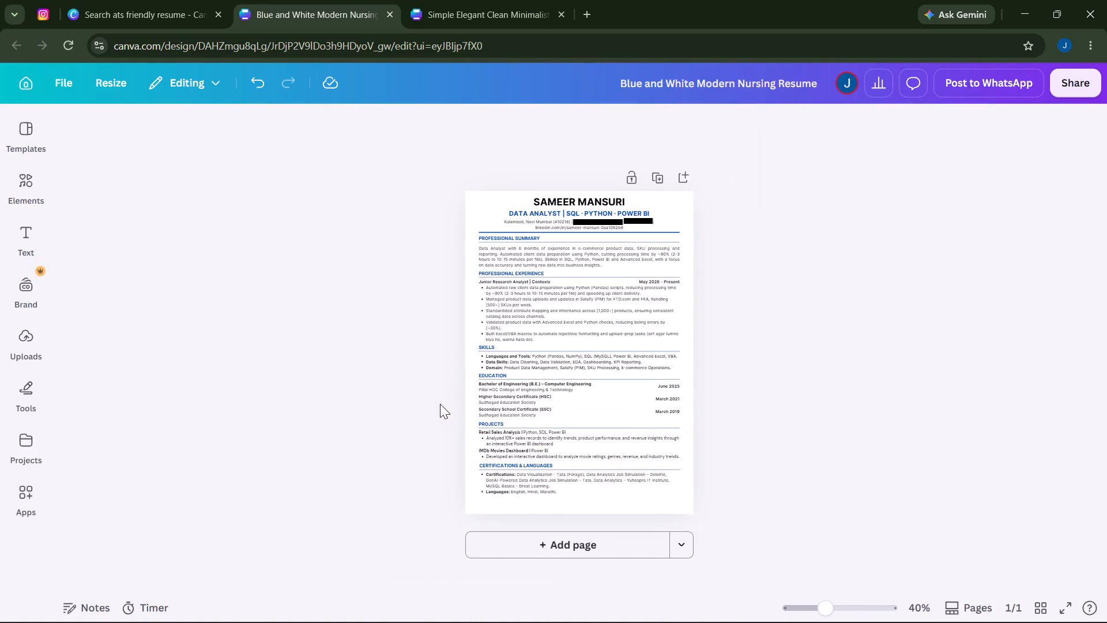
{"action": "left_click", "coordinate": [1059, 75]}
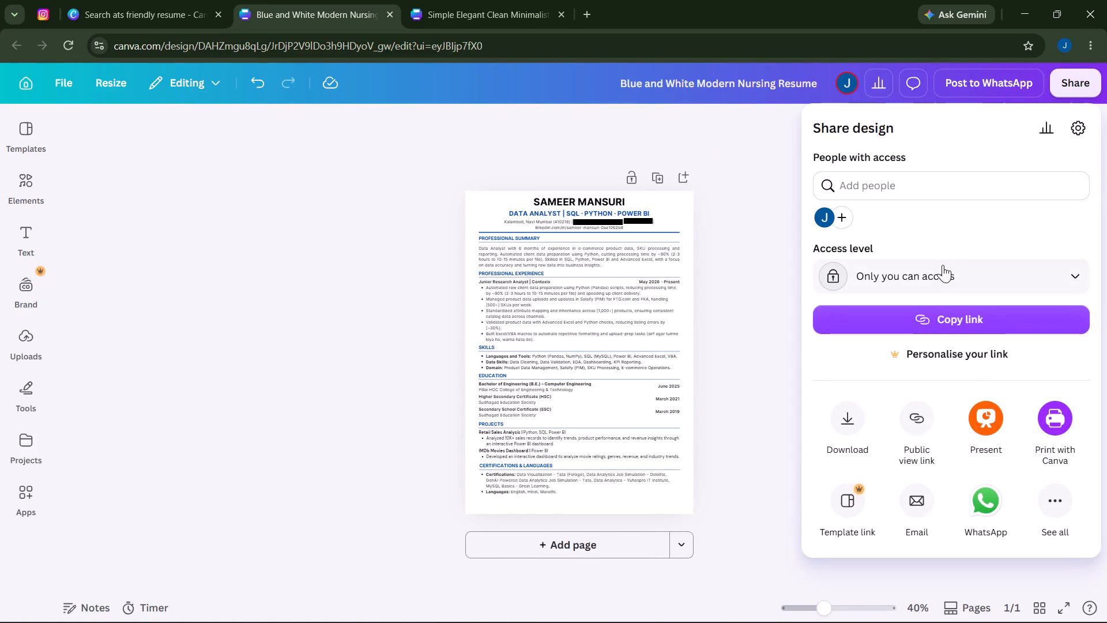
{"action": "left_click", "coordinate": [852, 430]}
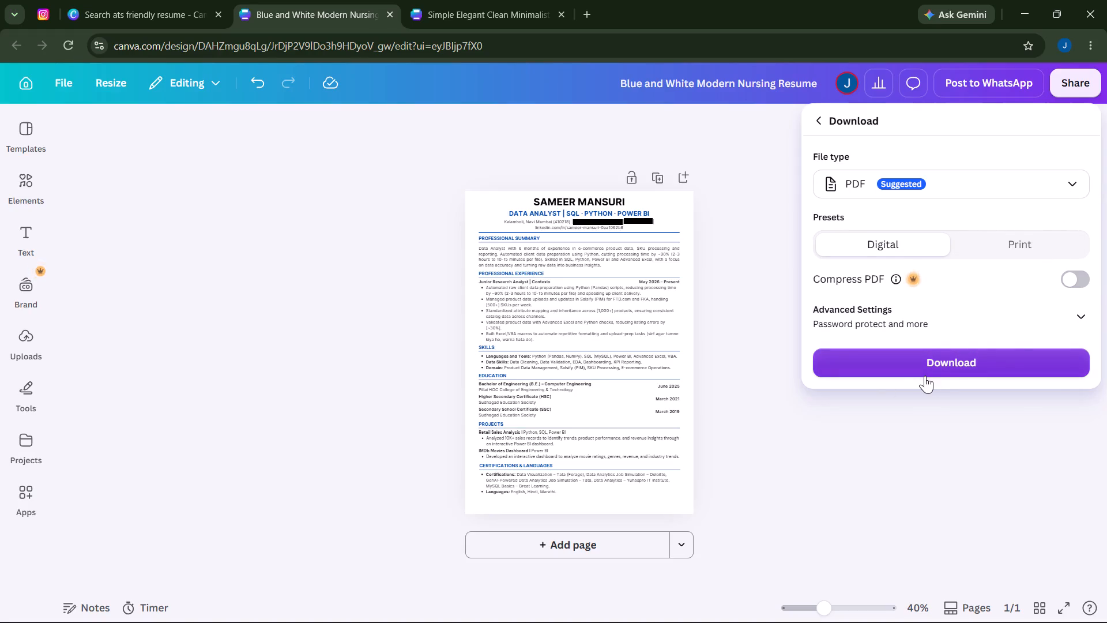
{"action": "left_click", "coordinate": [1076, 275]}
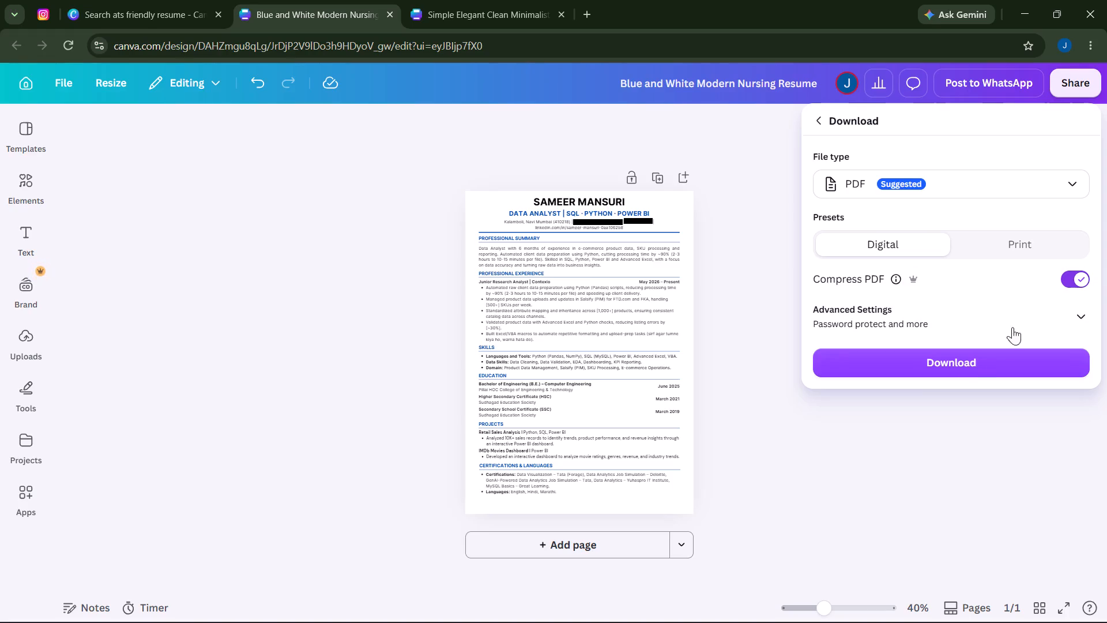
{"action": "left_click", "coordinate": [945, 363]}
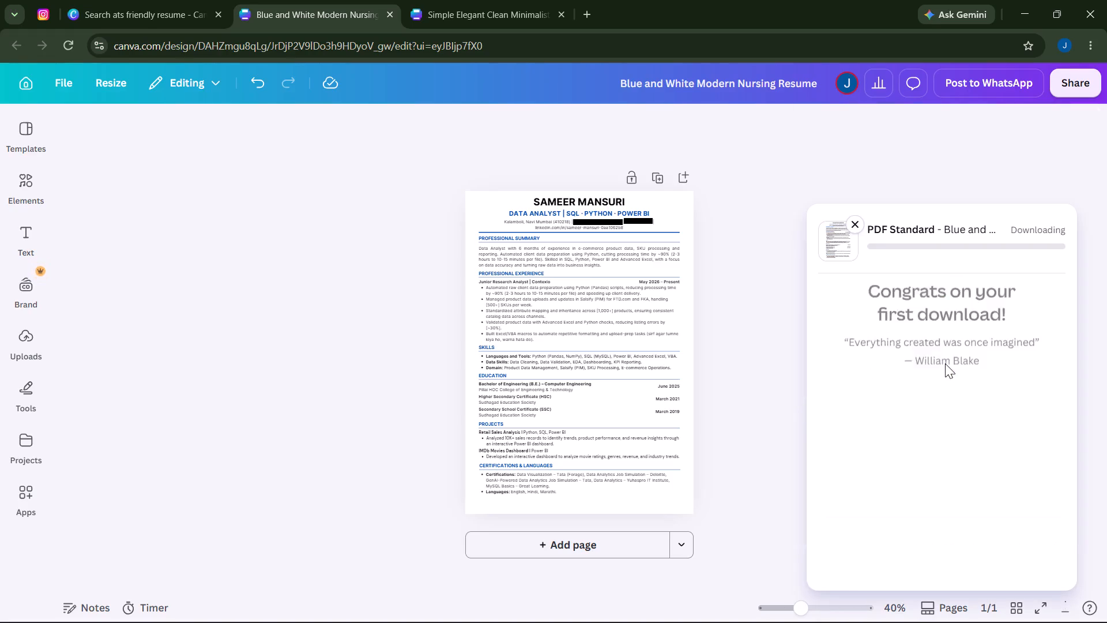
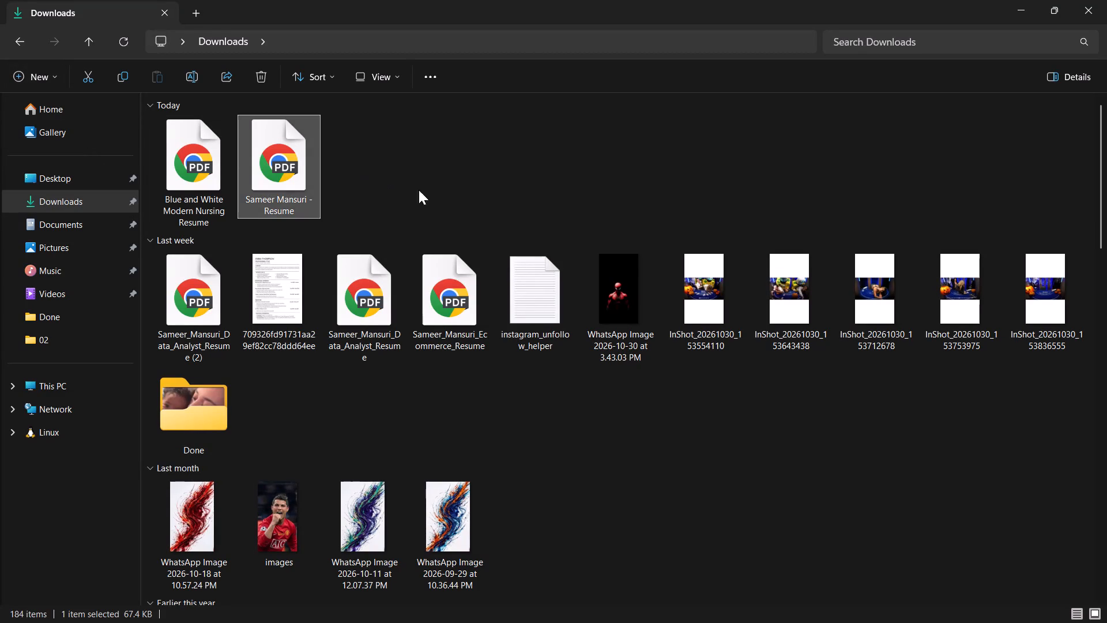
Delete the two resume PDFs listed under Today in the Downloads folder.
{"action": "left_click_drag", "start_coordinate": [448, 203], "coordinate": [160, 148]}
{"action": "key", "text": "Delete"}
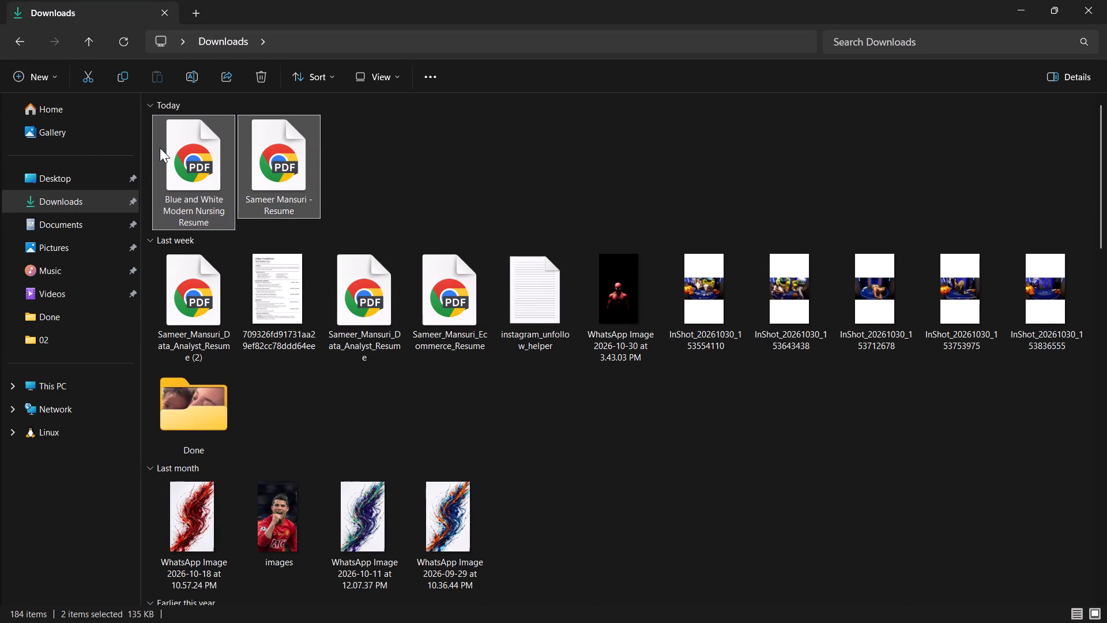
Switch back to Canva in Chrome and nudge all the resume content together slightly down to balance the page margins.
{"action": "key", "text": "alt+Tab"}
{"action": "key", "text": "alt+Tab"}
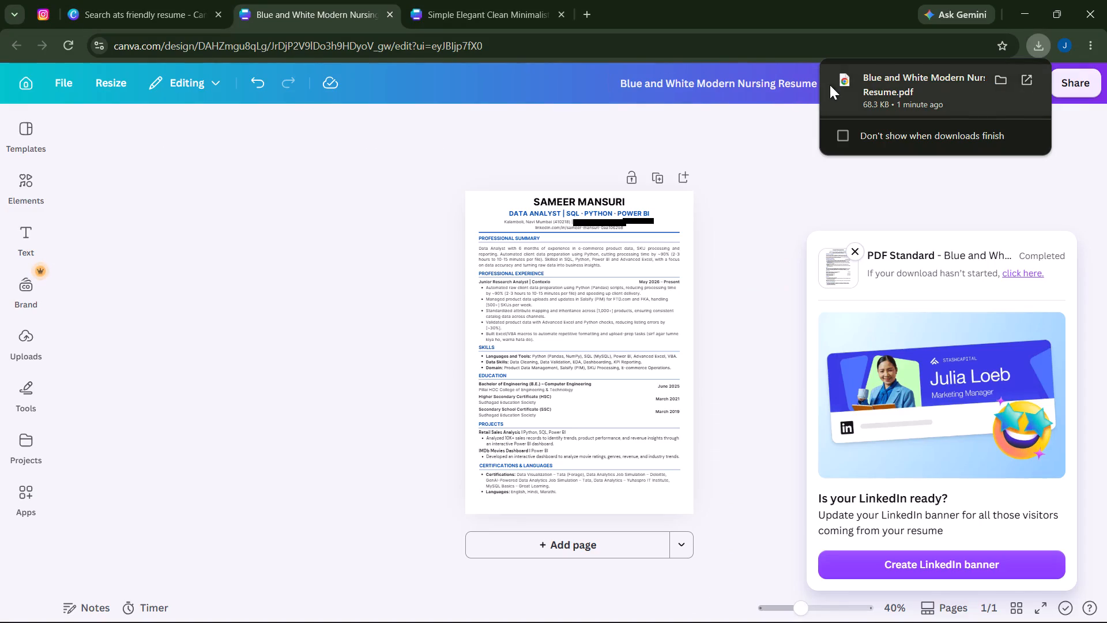
{"action": "left_click", "coordinate": [297, 192]}
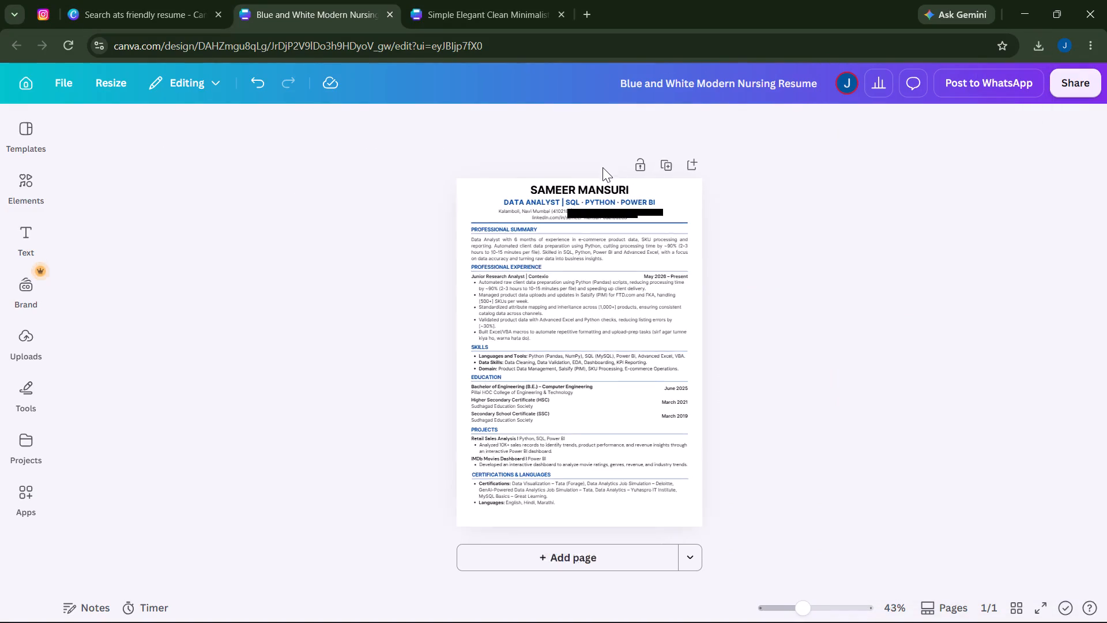
{"action": "scroll", "coordinate": [603, 167], "scroll_direction": "down", "scroll_amount": 1}
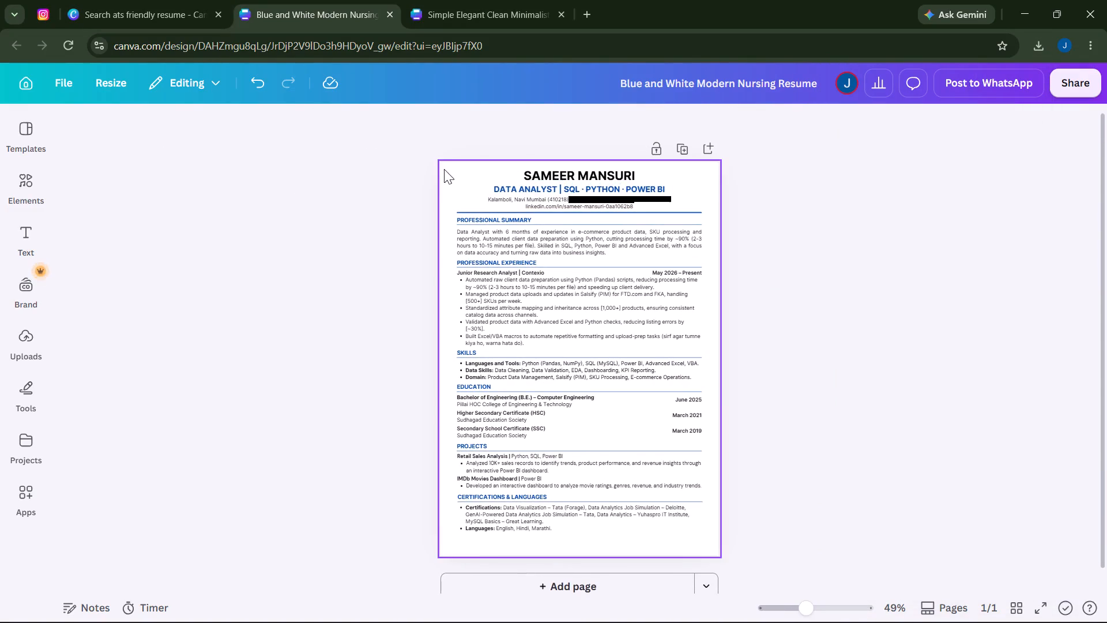
{"action": "left_click_drag", "start_coordinate": [444, 170], "coordinate": [717, 450]}
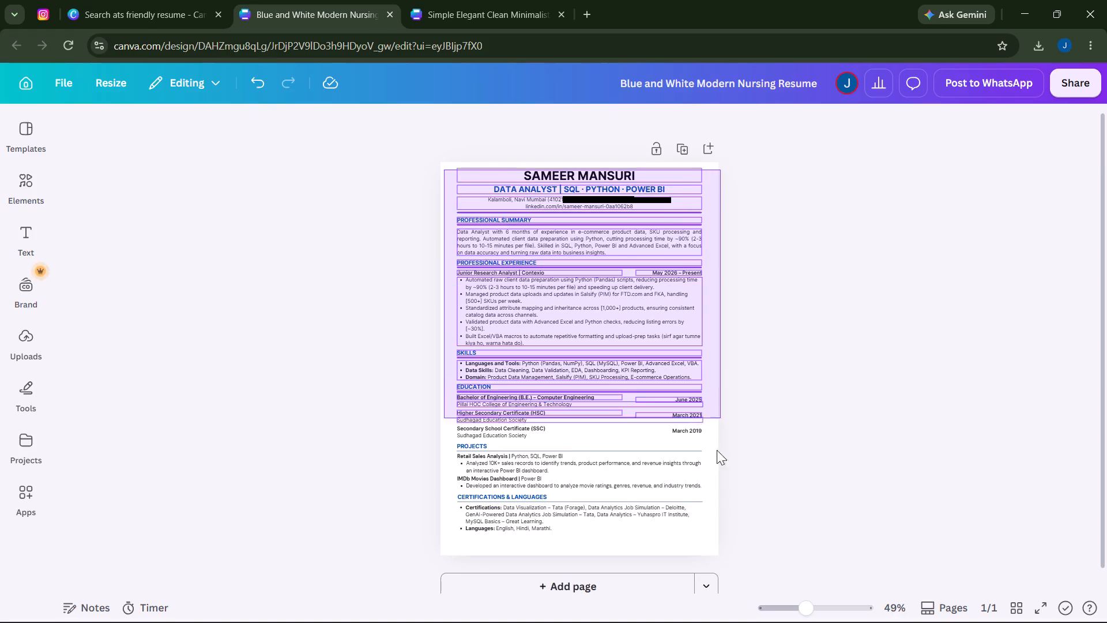
{"action": "left_click_drag", "start_coordinate": [717, 450], "coordinate": [704, 536]}
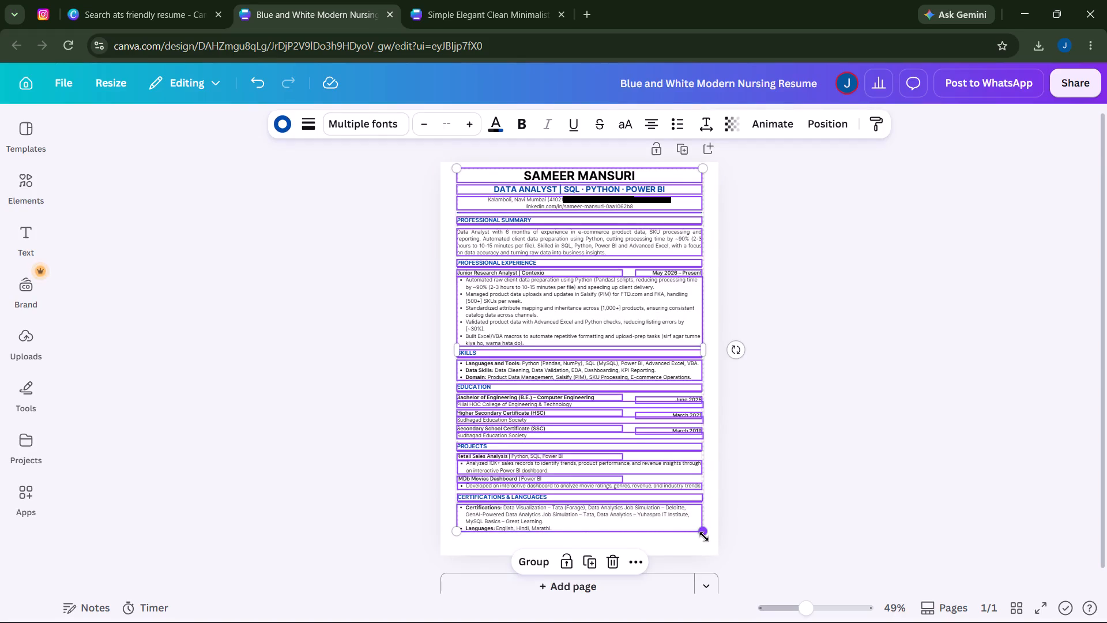
{"action": "key", "text": "Down"}
{"action": "key", "text": "Down"}
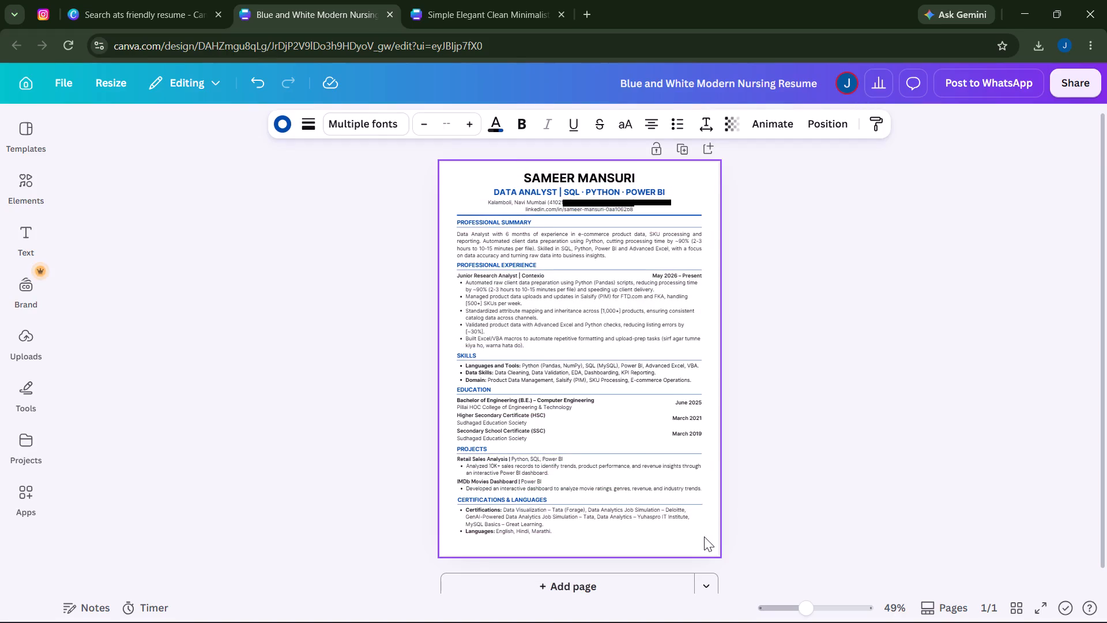
{"action": "key", "text": "Down"}
{"action": "key", "text": "Down"}
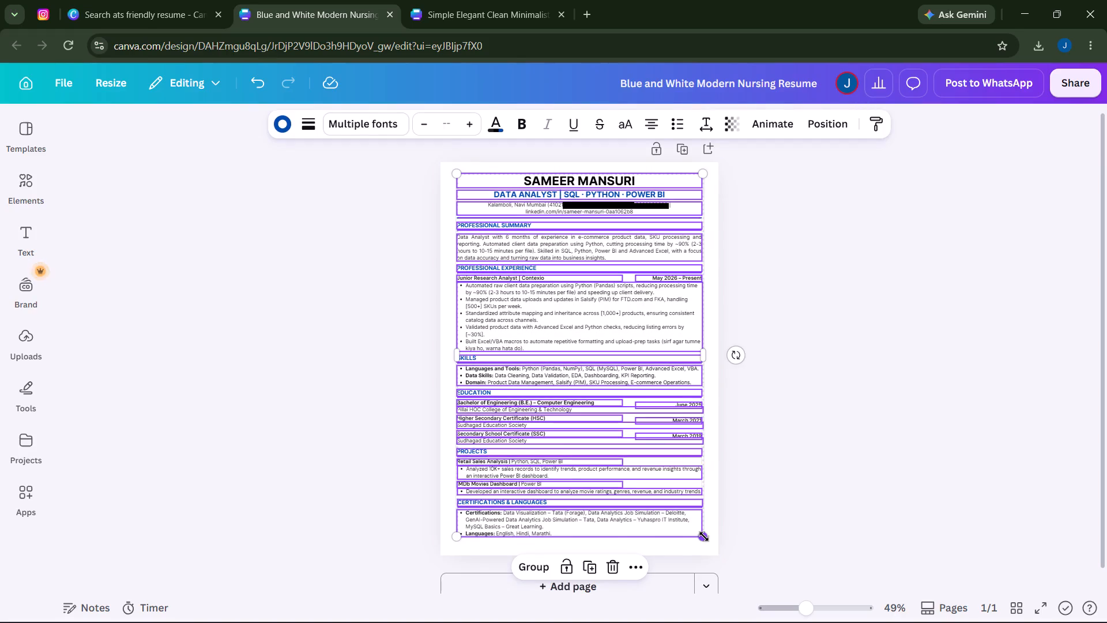
{"action": "key", "text": "Down"}
{"action": "key", "text": "Down"}
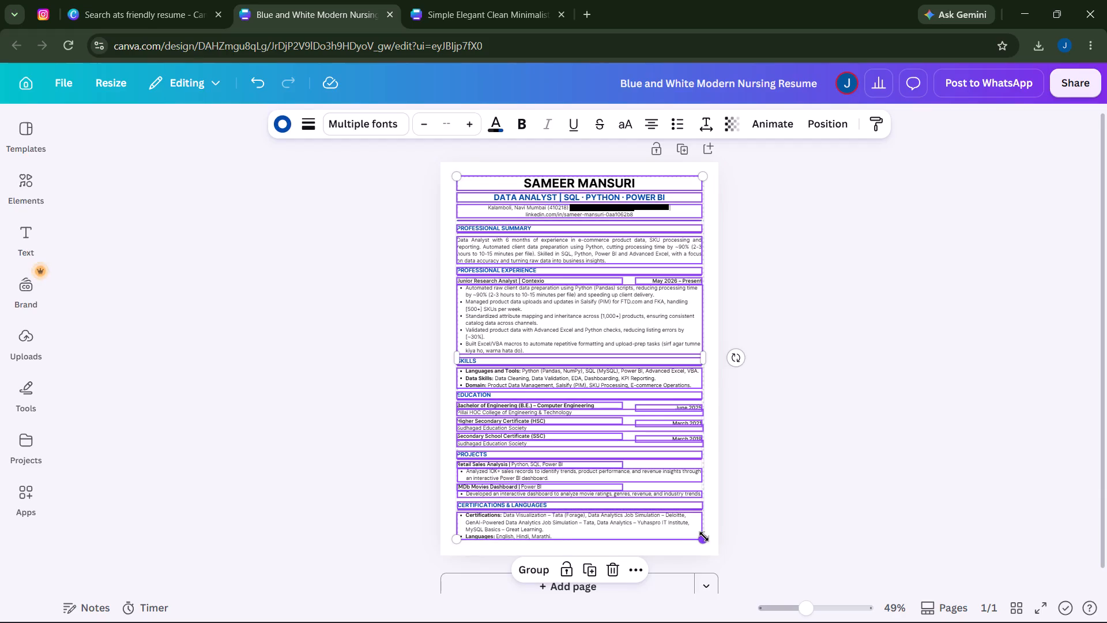
{"action": "key", "text": "Down"}
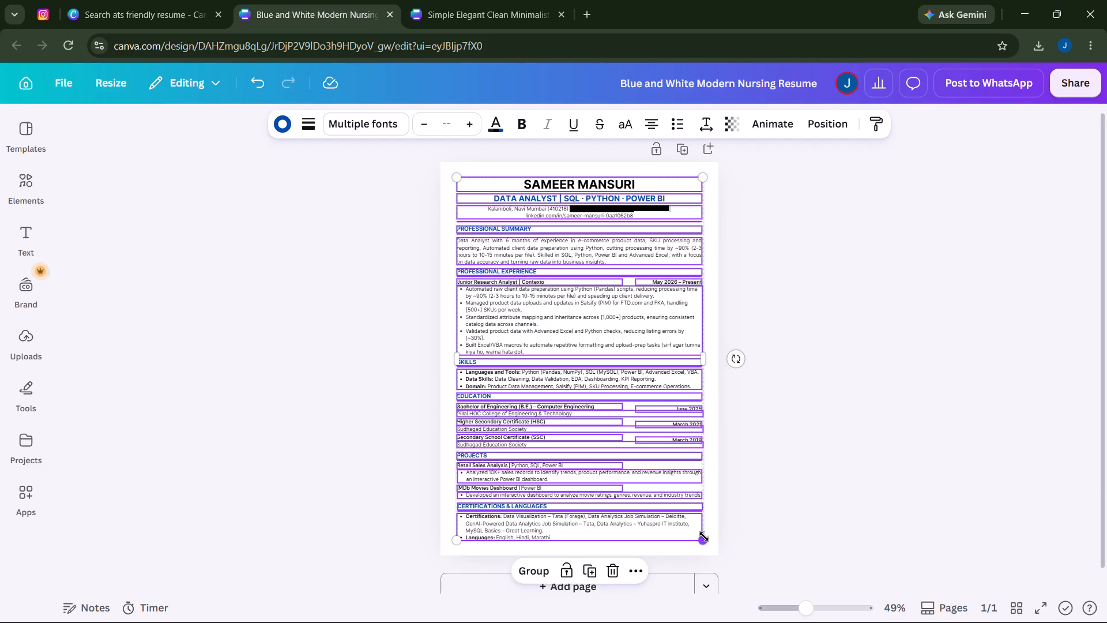
{"action": "key", "text": "Down"}
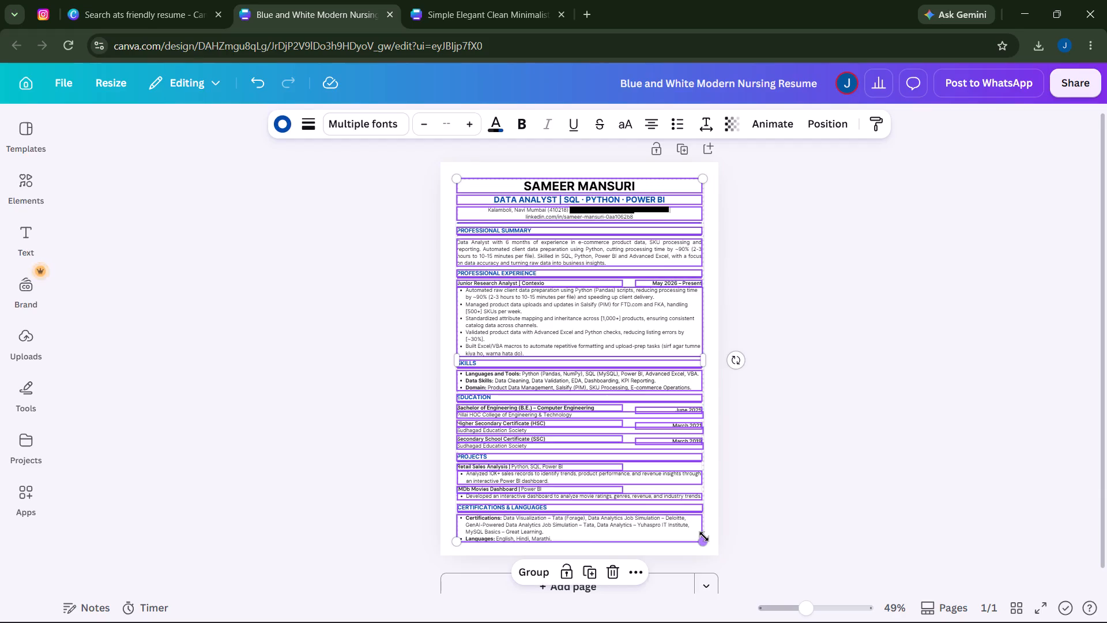
{"action": "key", "text": "Down"}
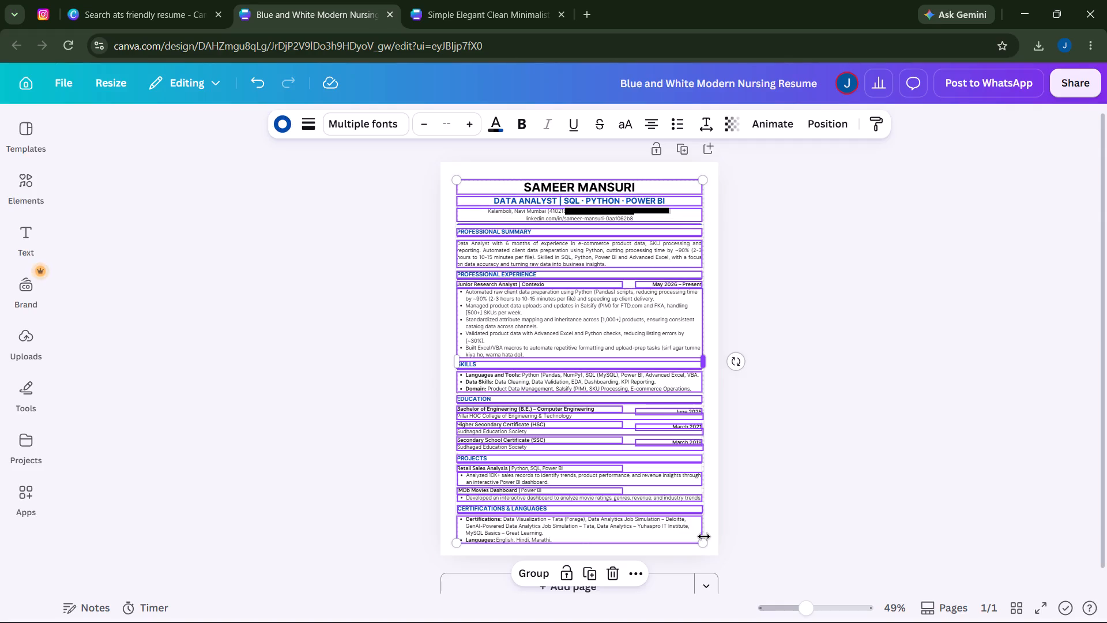
{"action": "key", "text": "Up"}
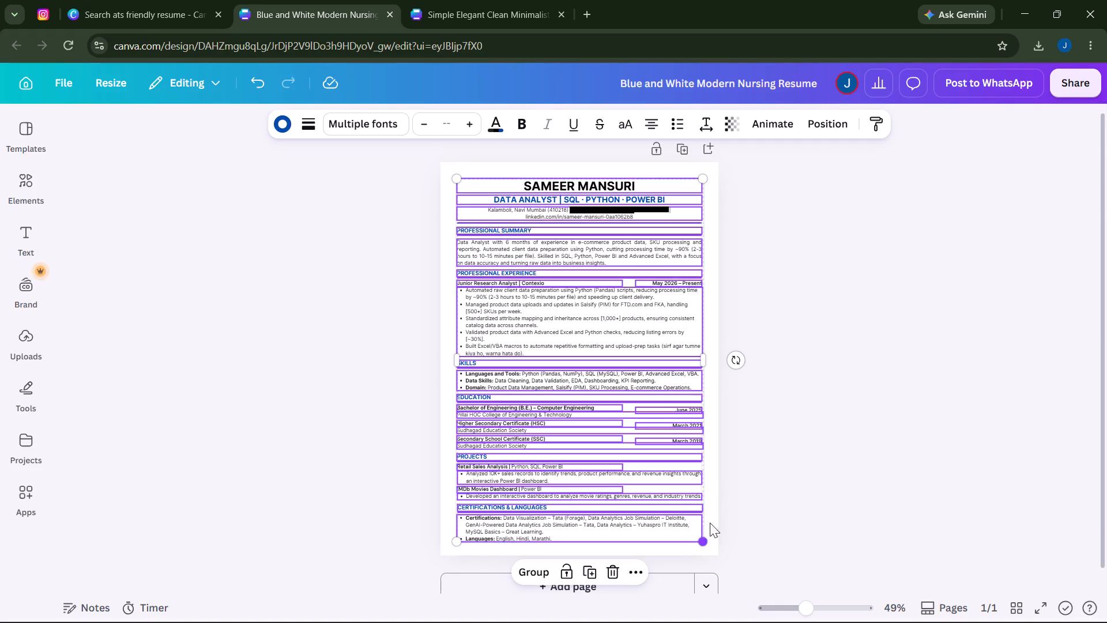
{"action": "left_click", "coordinate": [780, 282]}
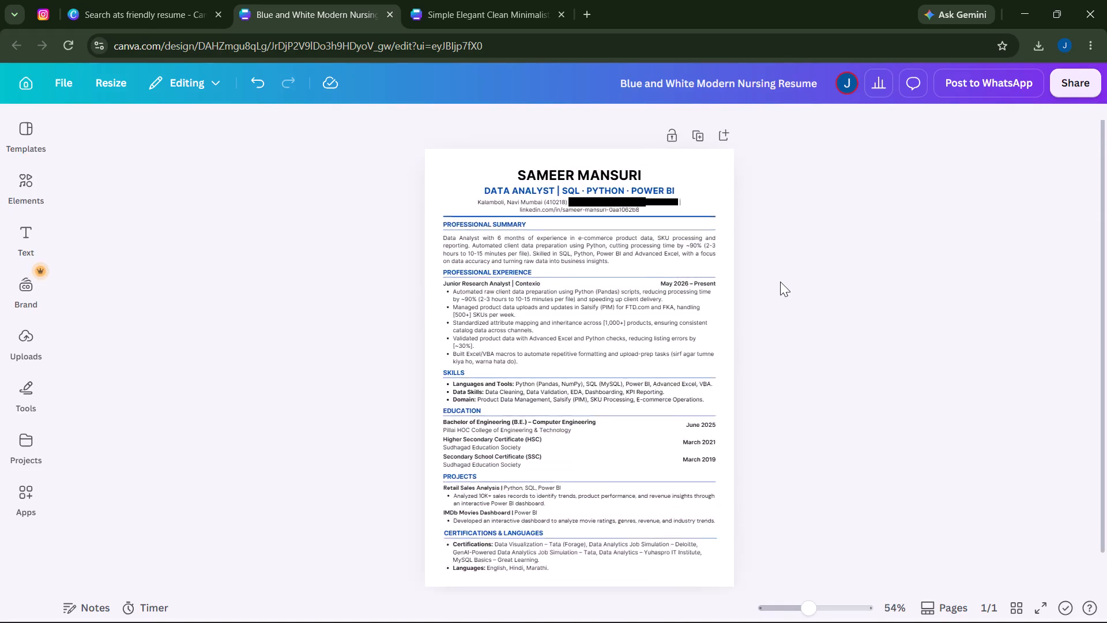
Nudge the name heading slightly up, away from the job title line.
{"action": "left_click", "coordinate": [583, 144]}
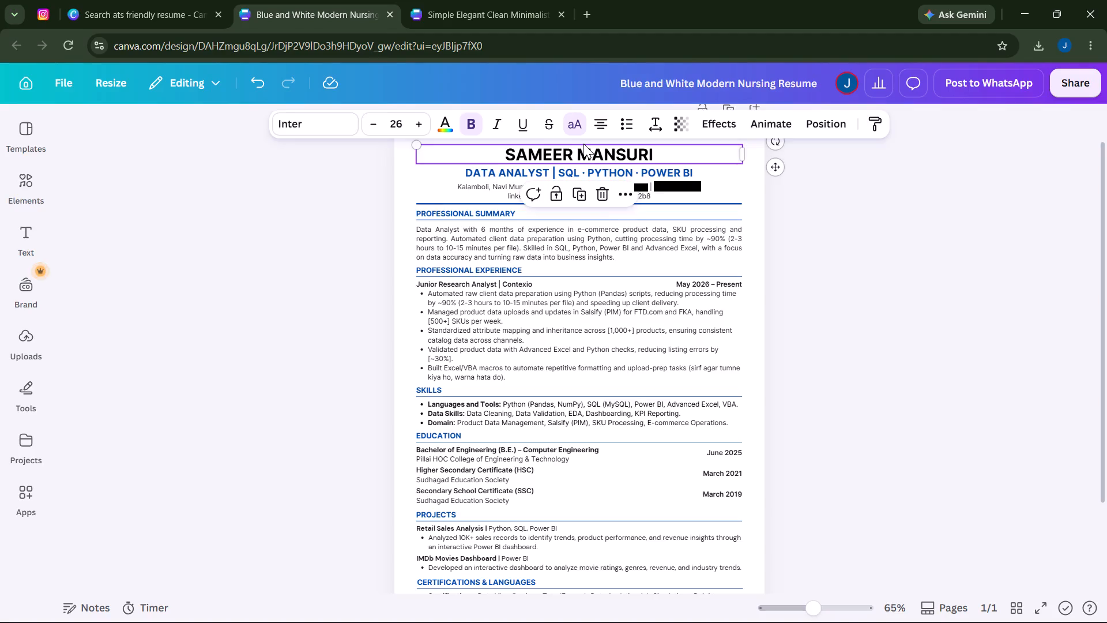
{"action": "key", "text": "Up"}
{"action": "key", "text": "Up"}
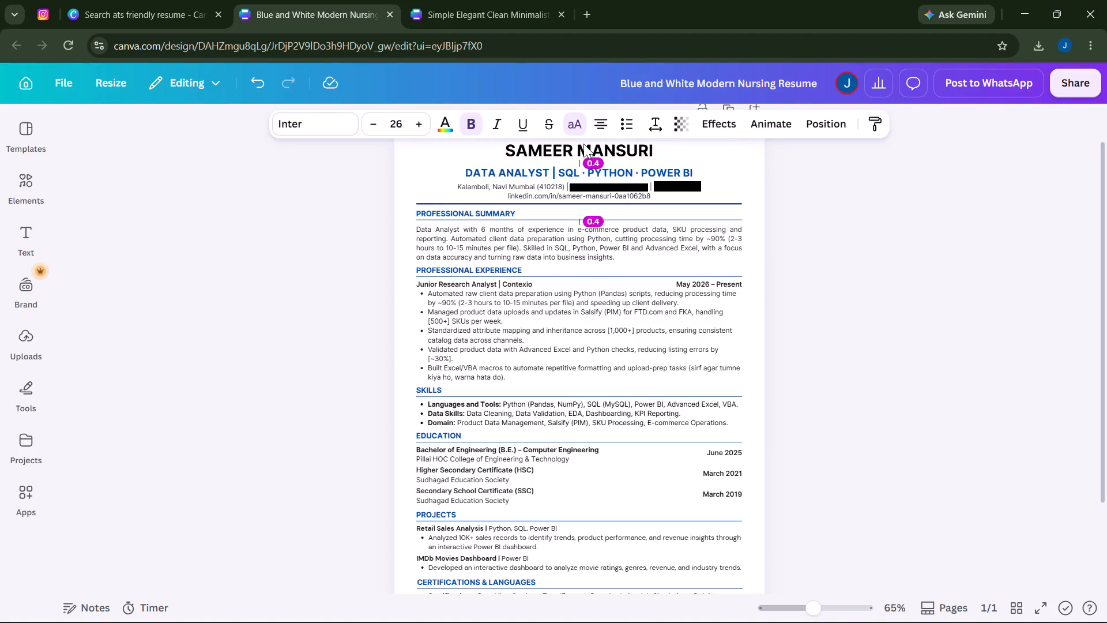
{"action": "key", "text": "Up"}
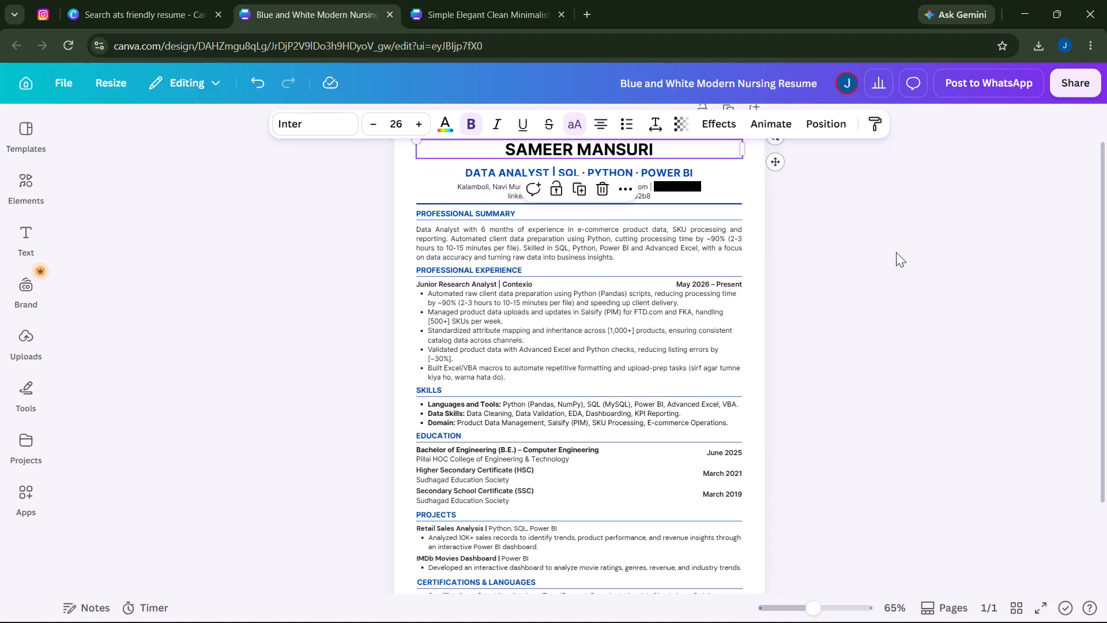
{"action": "left_click", "coordinate": [896, 252]}
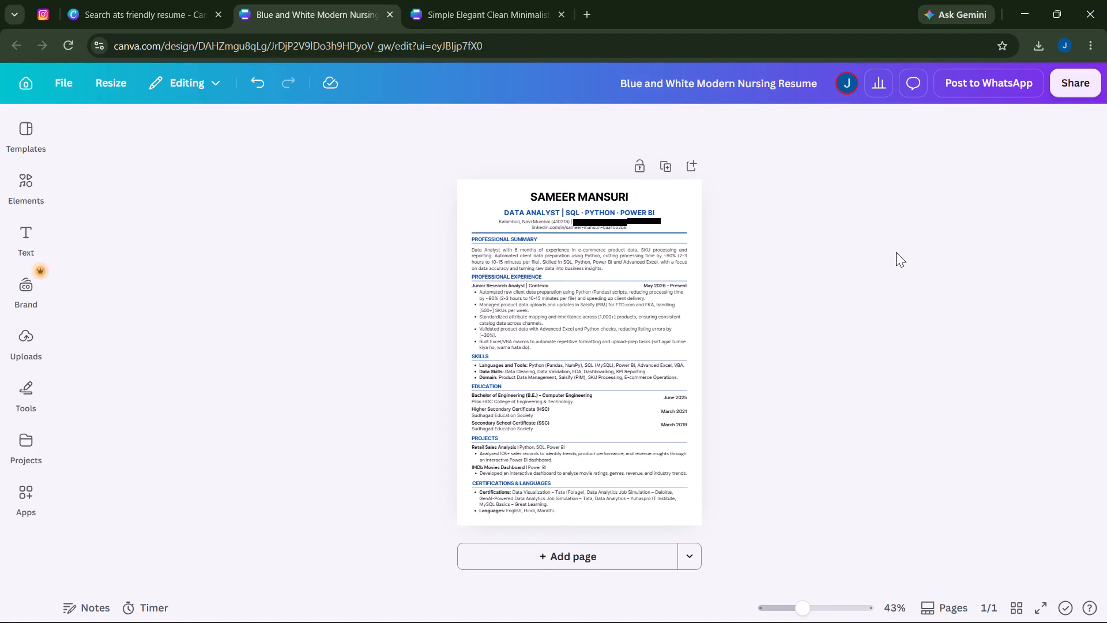
Nudge the name heading slightly down, closer to the job title line.
{"action": "left_click", "coordinate": [607, 177]}
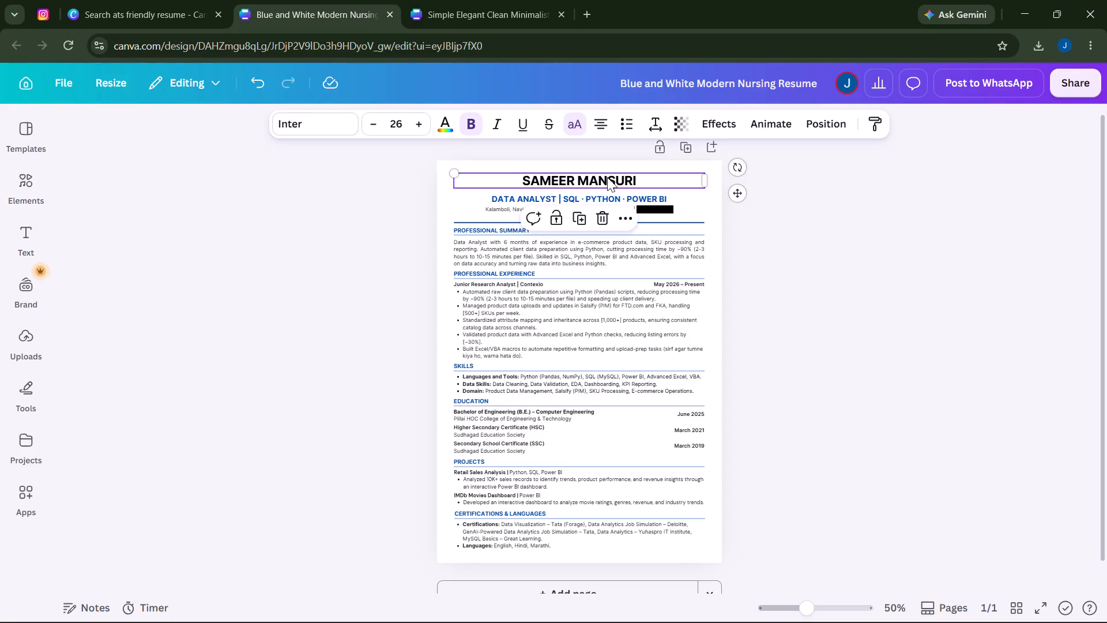
{"action": "key", "text": "Down"}
{"action": "left_click", "coordinate": [766, 225]}
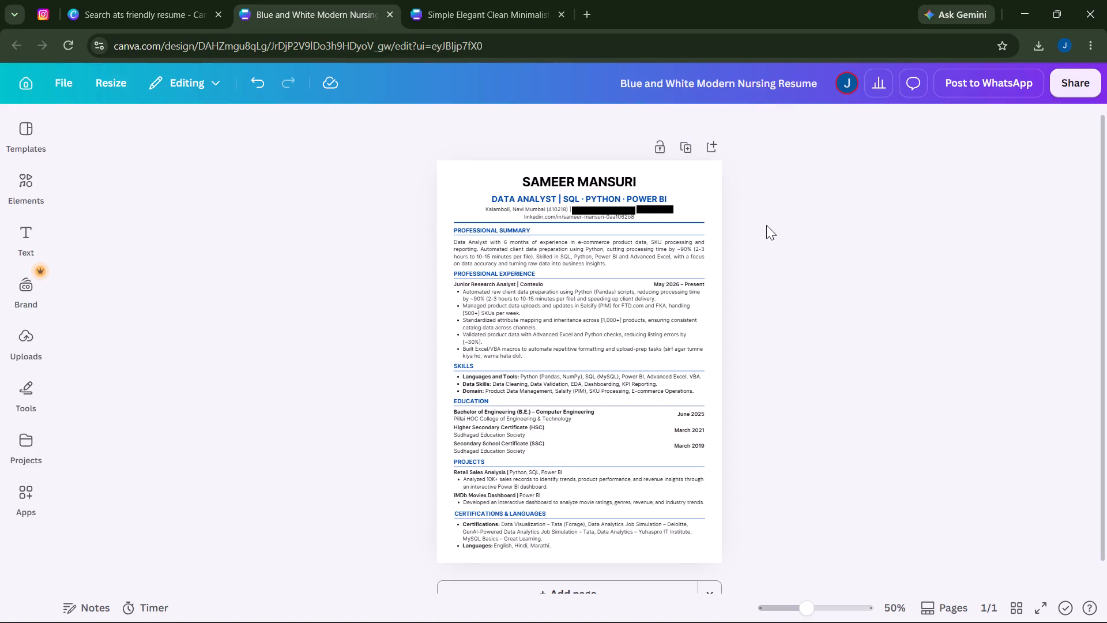
Open the resume's download settings and choose SVG as the file type.
{"action": "left_click", "coordinate": [1080, 81]}
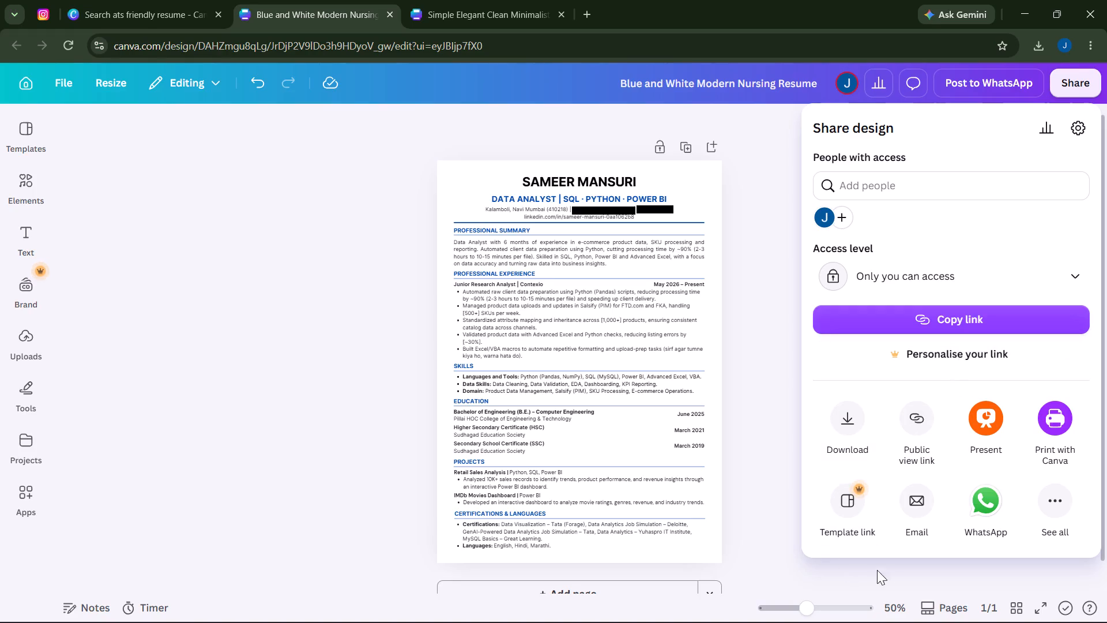
{"action": "scroll", "coordinate": [1010, 475], "scroll_direction": "down", "scroll_amount": 1}
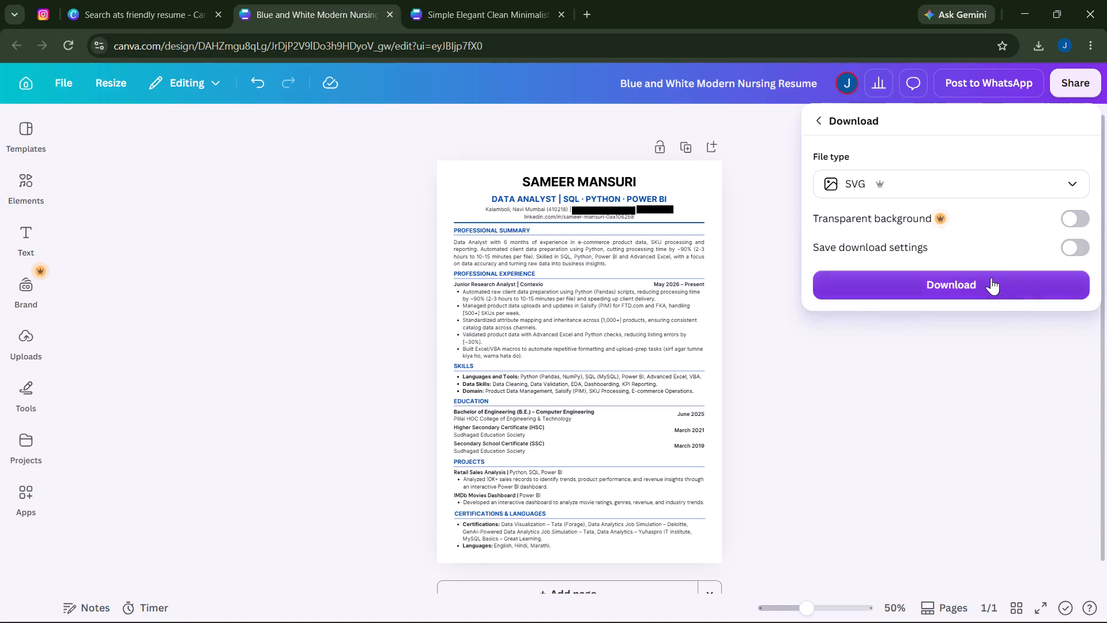
Review the download tip and download the resume as SVG with Transparent background turned on.
{"action": "left_click", "coordinate": [1077, 218]}
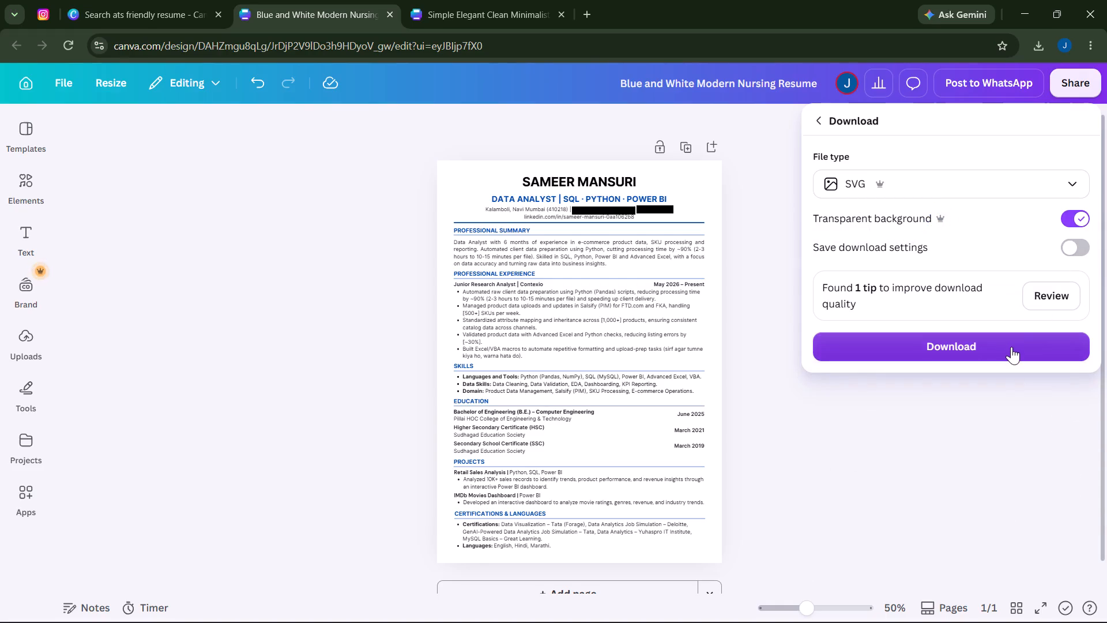
{"action": "left_click", "coordinate": [1057, 295]}
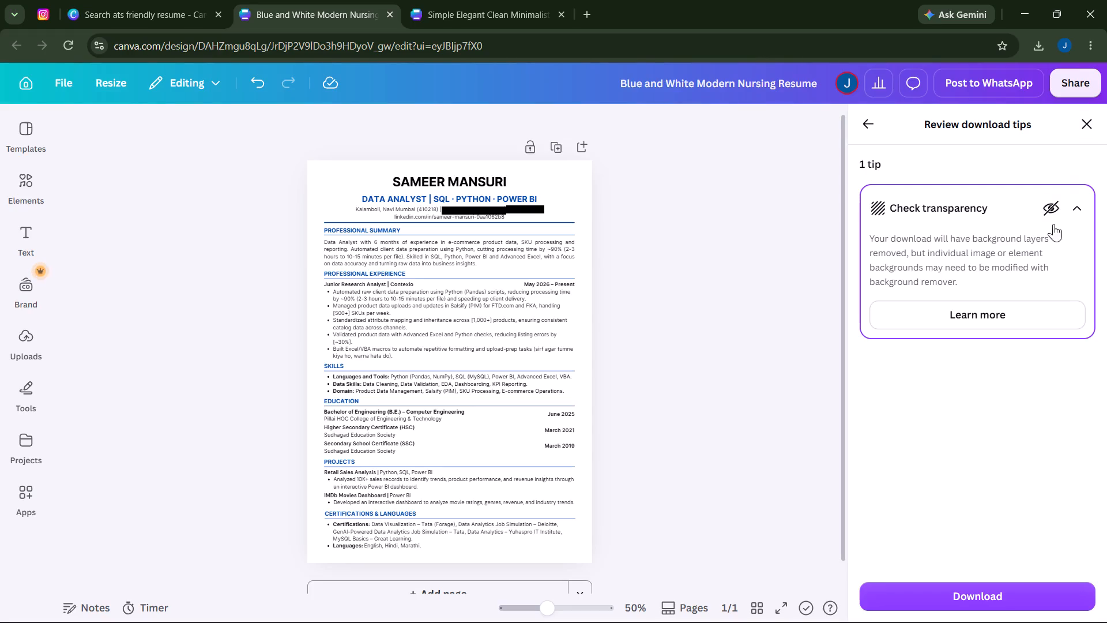
{"action": "left_click", "coordinate": [1083, 128]}
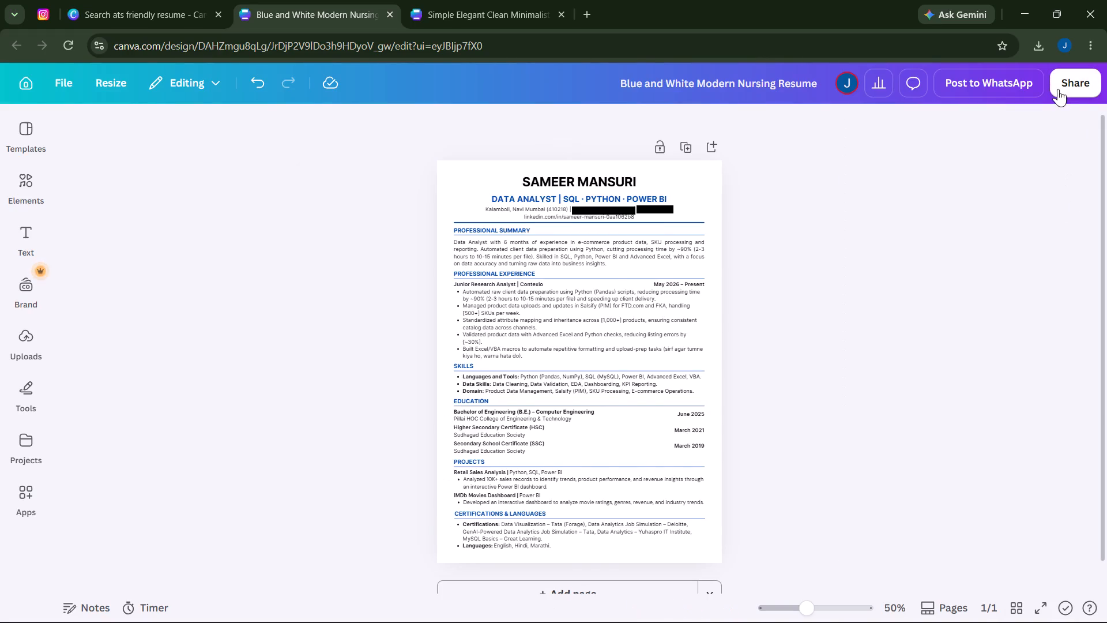
{"action": "left_click", "coordinate": [1068, 89]}
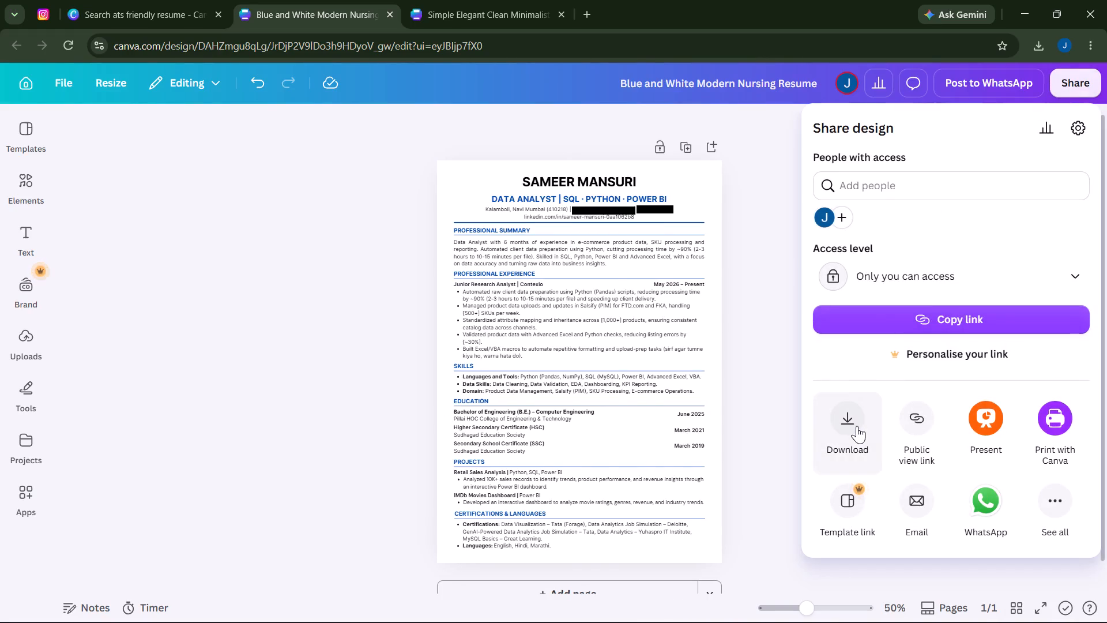
{"action": "left_click", "coordinate": [857, 426]}
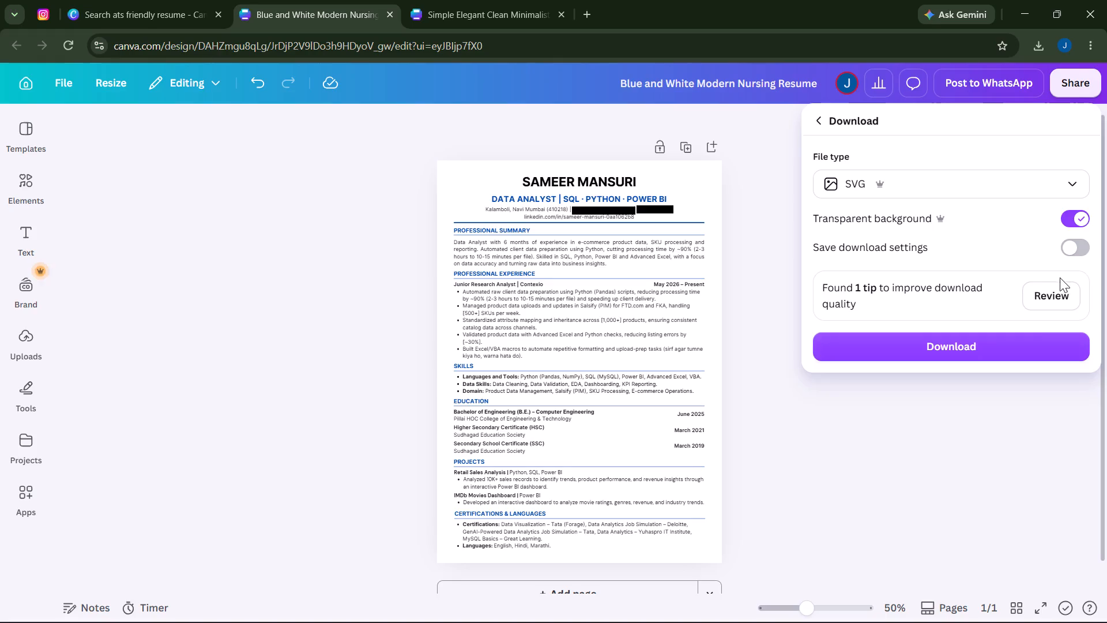
{"action": "left_click", "coordinate": [1026, 337]}
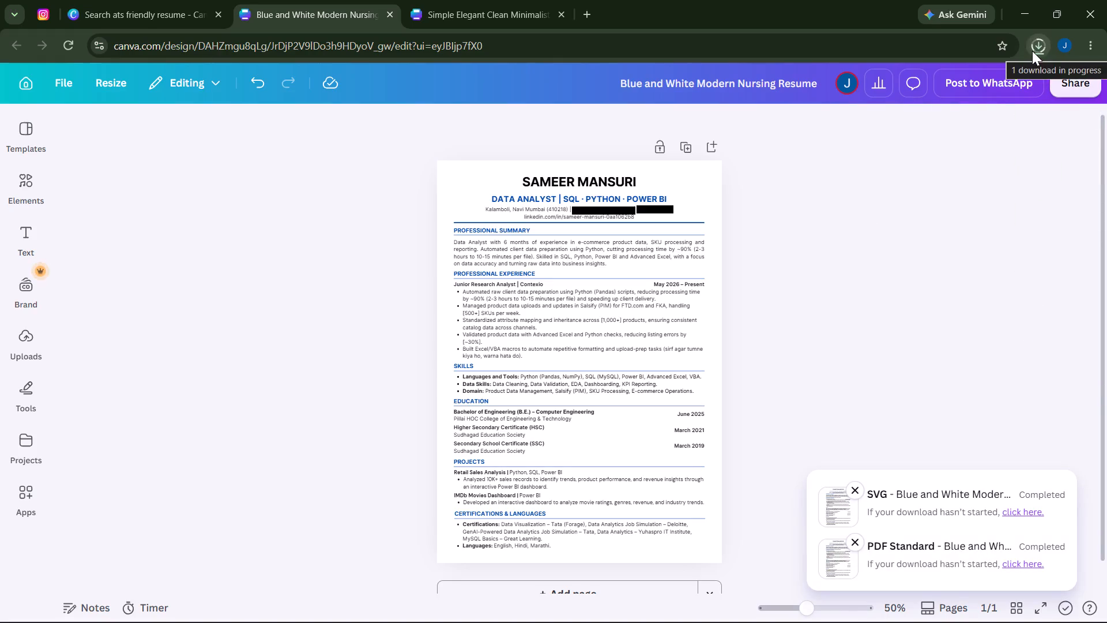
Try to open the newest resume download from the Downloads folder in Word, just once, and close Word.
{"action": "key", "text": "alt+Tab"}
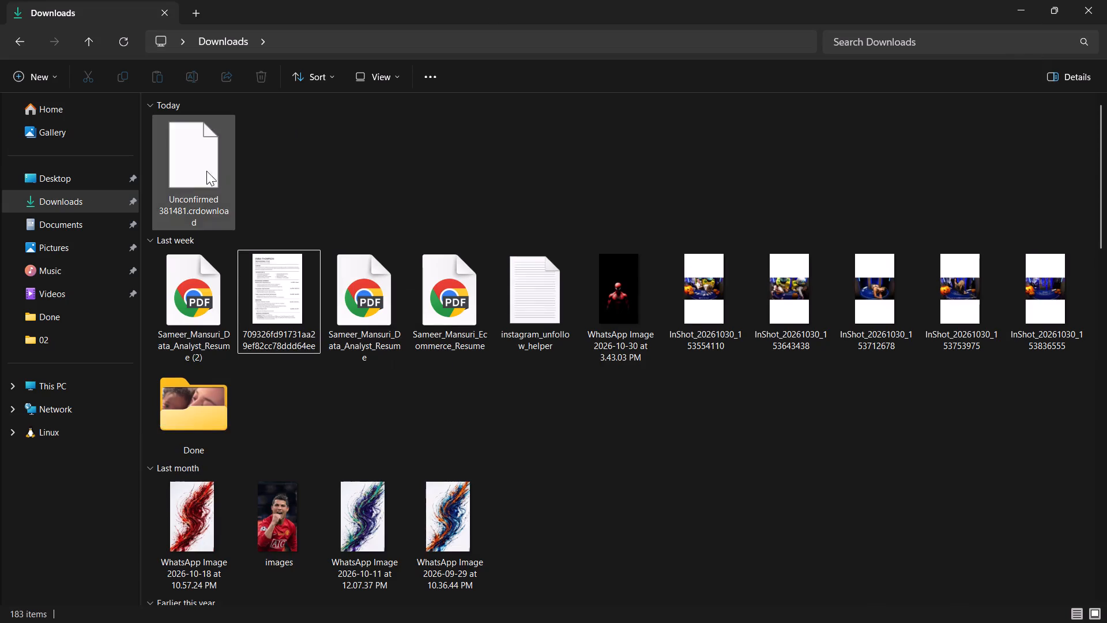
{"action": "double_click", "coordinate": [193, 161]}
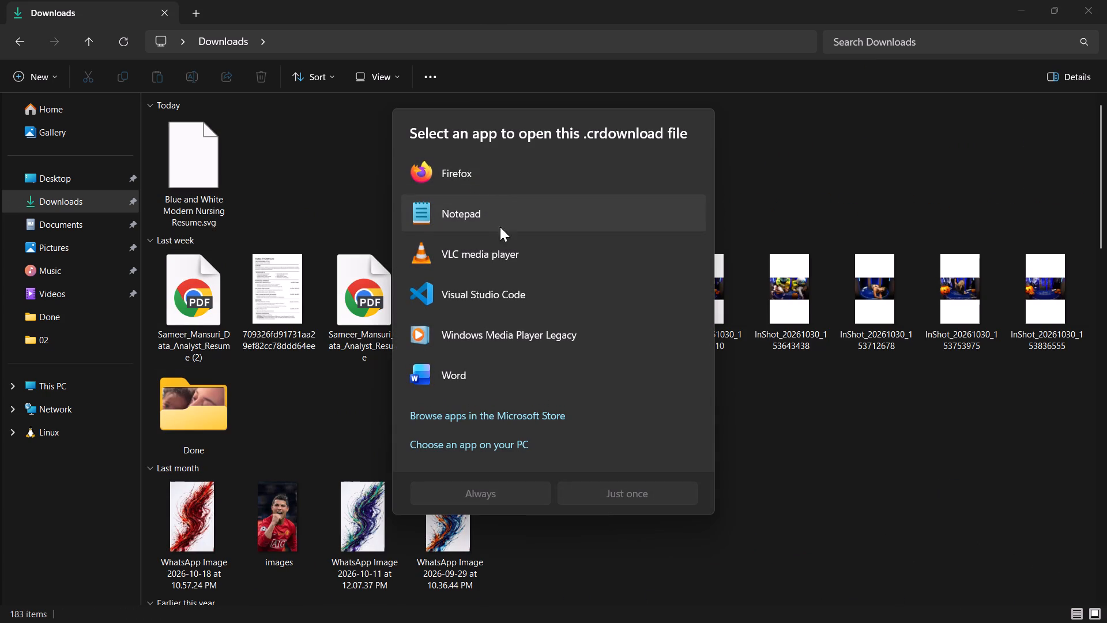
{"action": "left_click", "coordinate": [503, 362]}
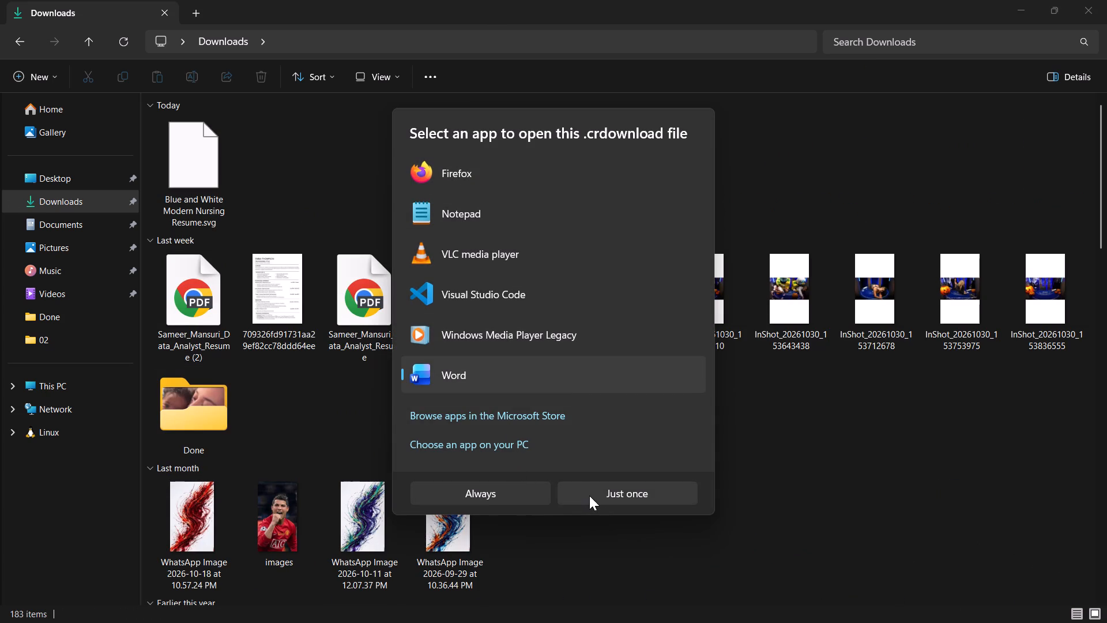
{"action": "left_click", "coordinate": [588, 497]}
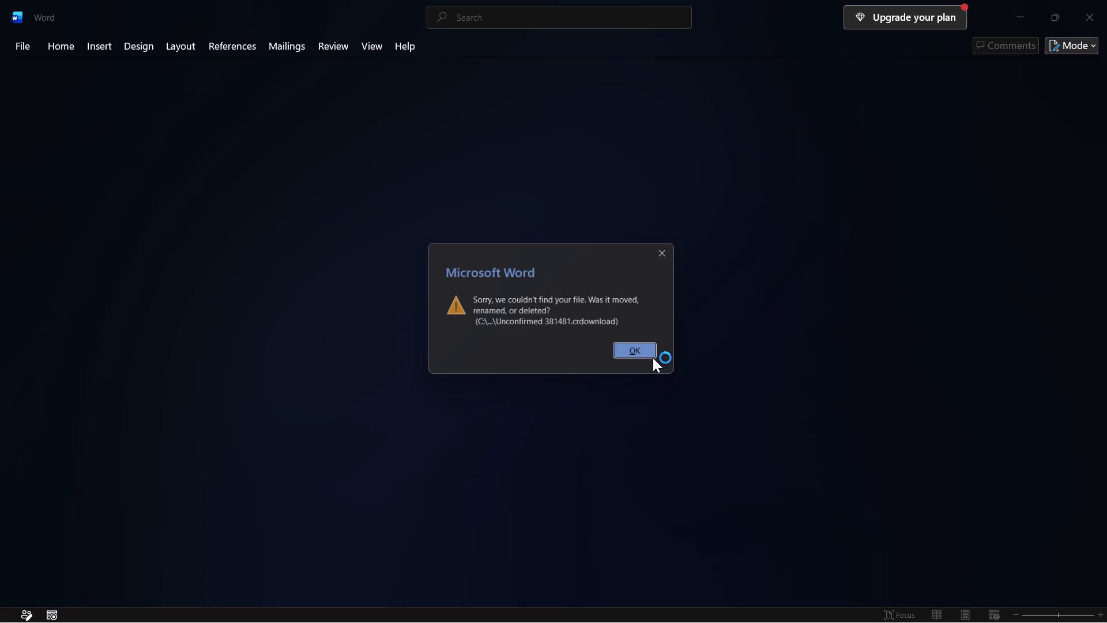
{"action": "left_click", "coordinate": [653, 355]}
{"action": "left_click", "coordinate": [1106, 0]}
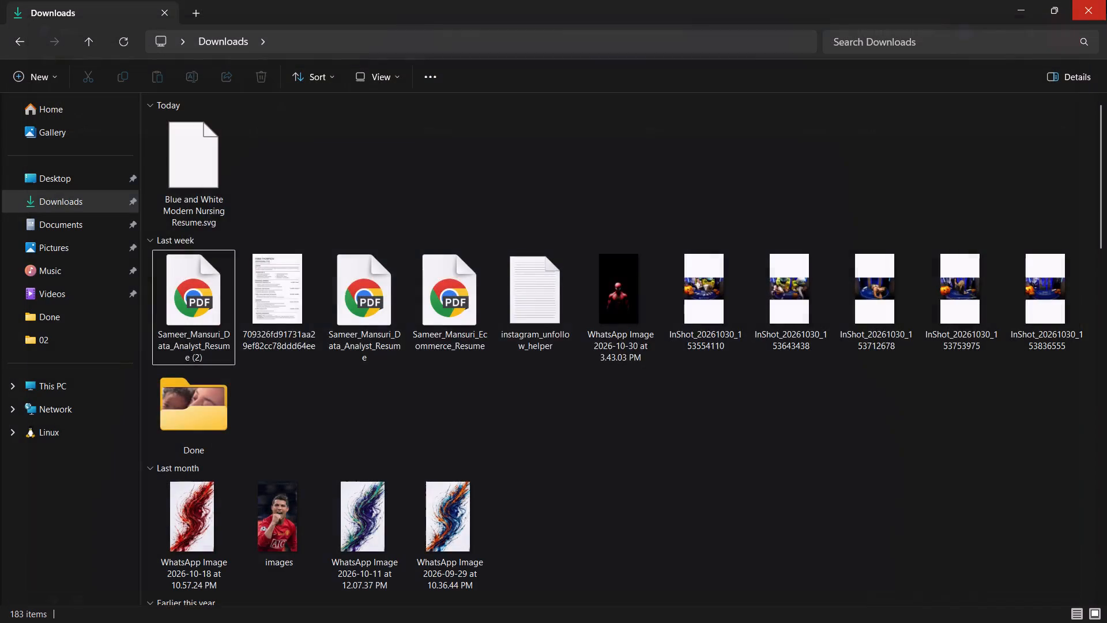
Switch back to Canva in Chrome and download the resume as a PDF with the Digital preset and Compress PDF turned off.
{"action": "key", "text": "alt+Tab"}
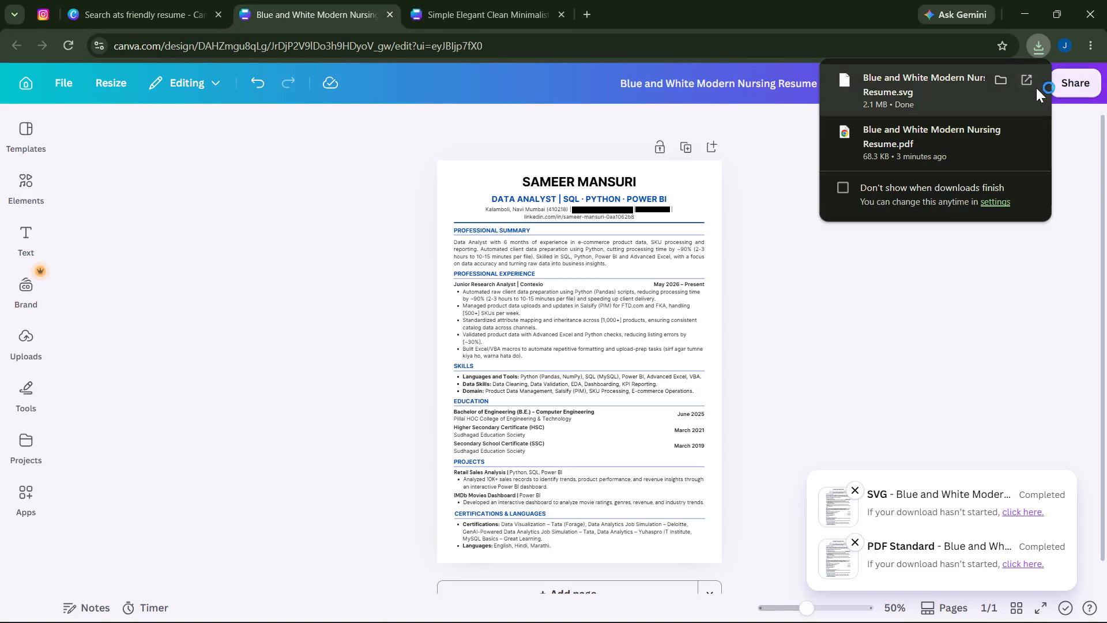
{"action": "left_click", "coordinate": [1106, 202]}
{"action": "left_click", "coordinate": [1071, 78]}
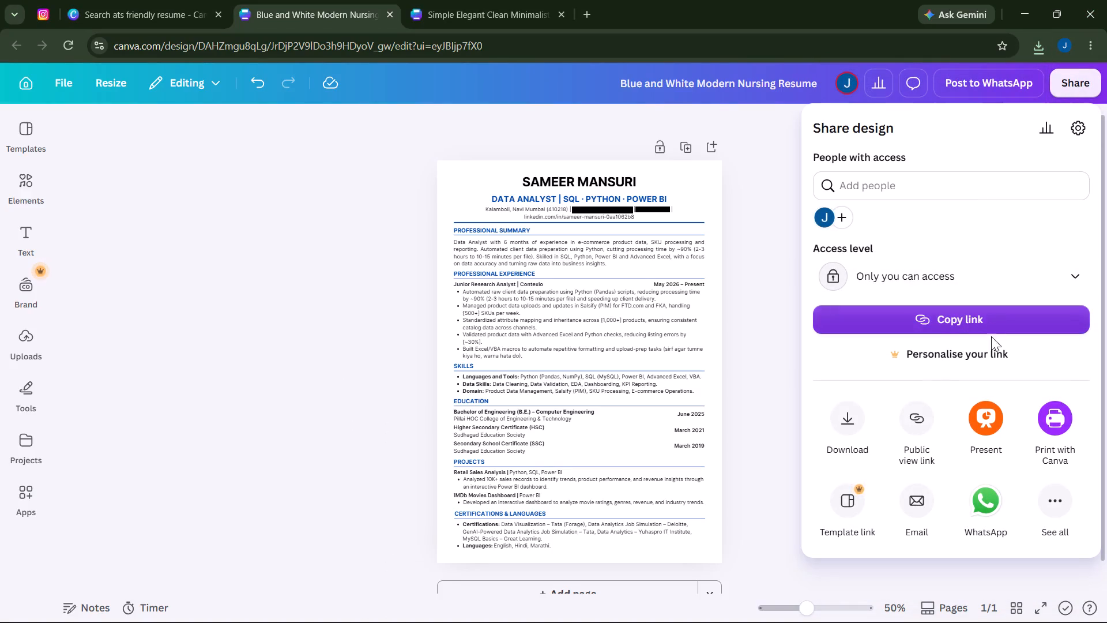
{"action": "left_click", "coordinate": [858, 433]}
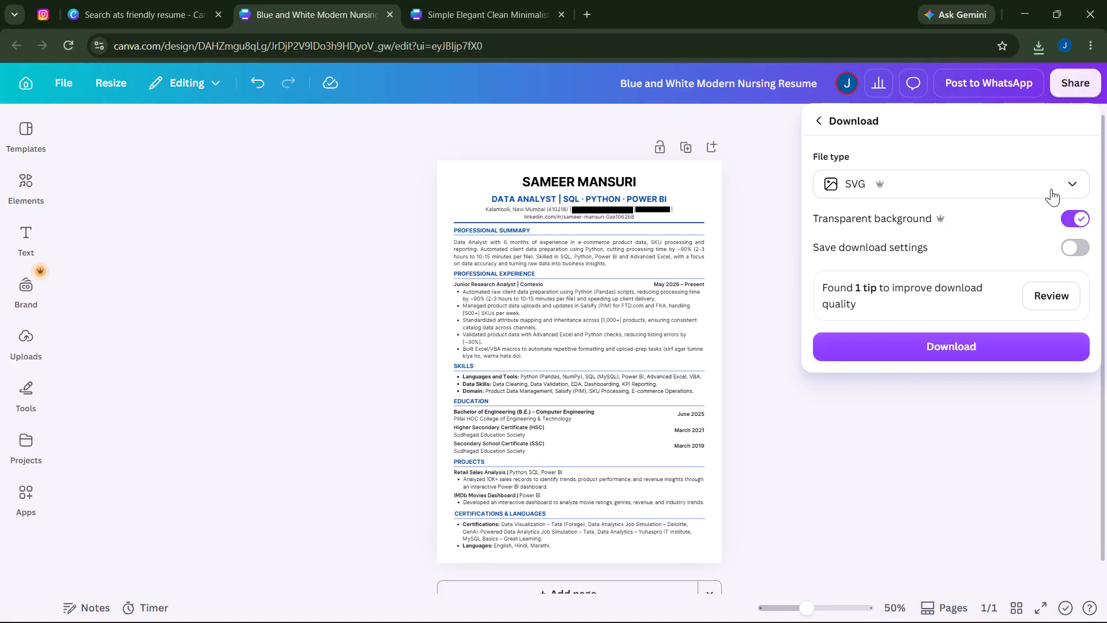
{"action": "left_click", "coordinate": [1070, 194]}
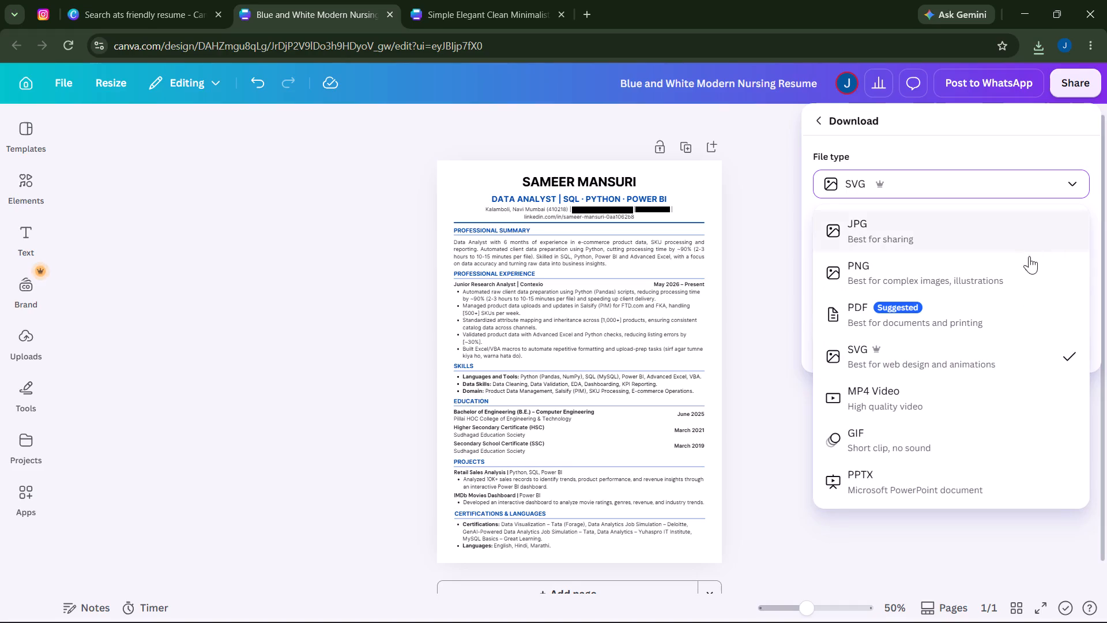
{"action": "left_click", "coordinate": [1051, 307]}
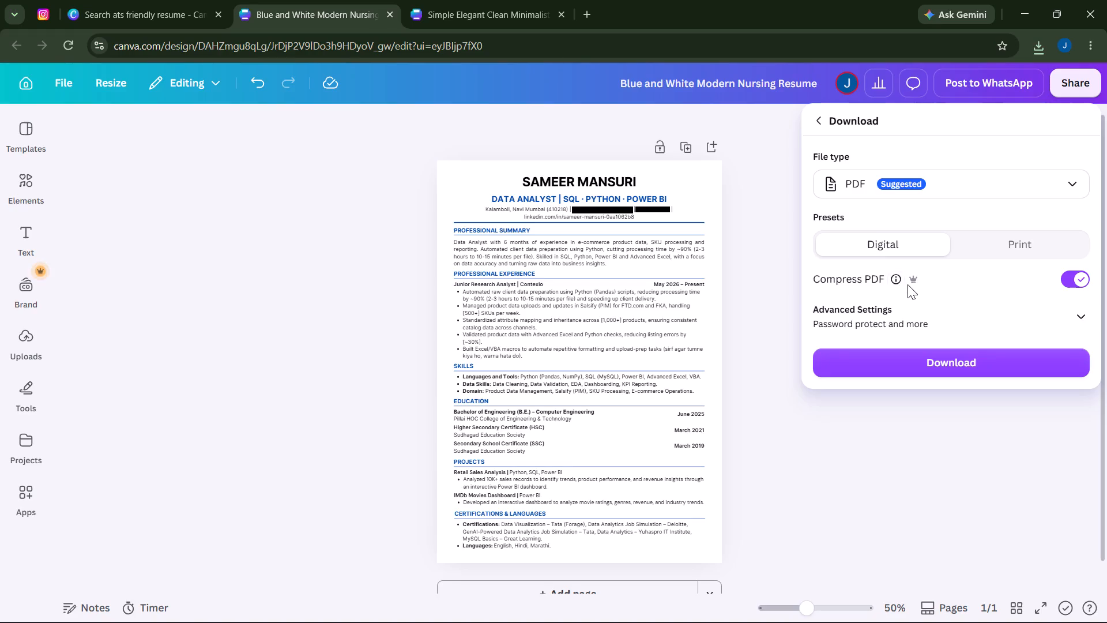
{"action": "left_click", "coordinate": [1084, 272]}
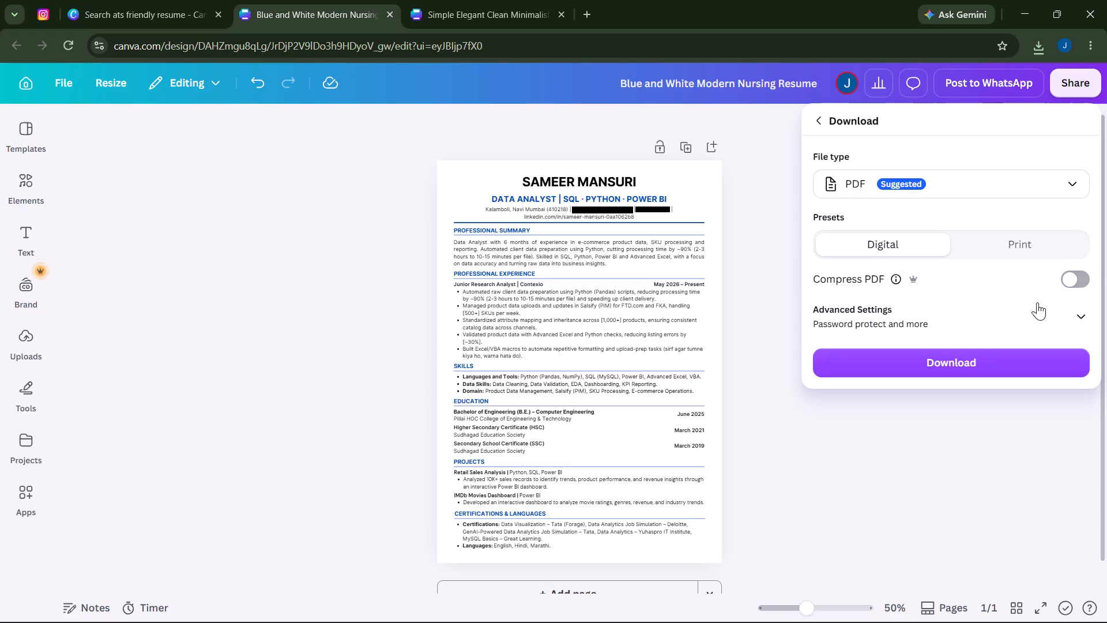
{"action": "left_click", "coordinate": [929, 357]}
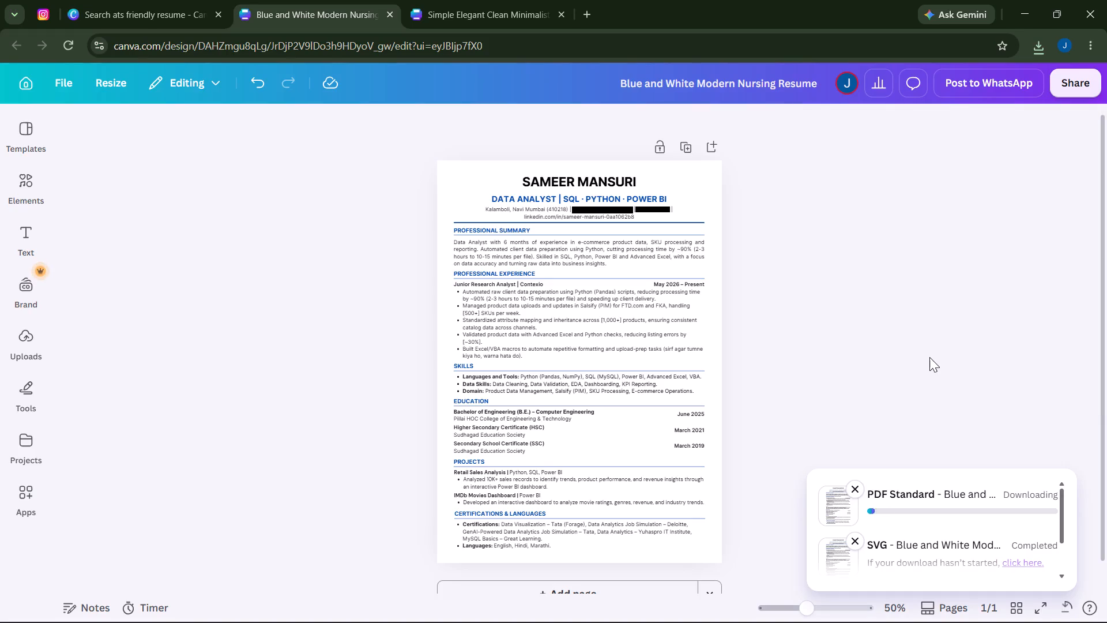
Switch to the Downloads folder in File Explorer, delete the Blue and White Modern Nursing Resume.svg file and refresh the folder.
{"action": "key", "text": "alt+Tab"}
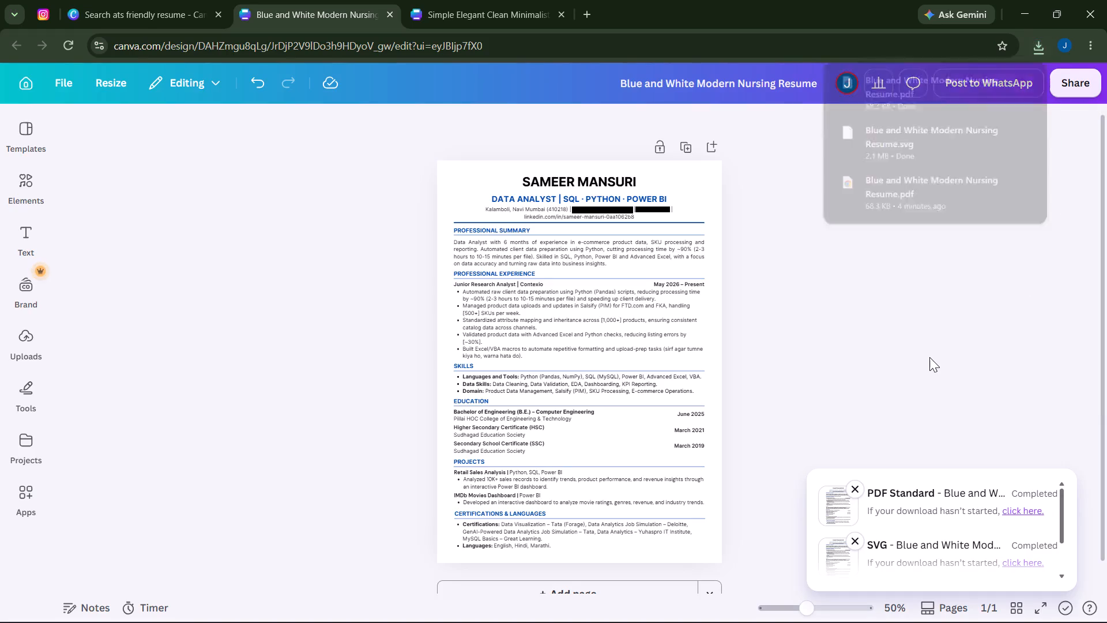
{"action": "left_click", "coordinate": [191, 178]}
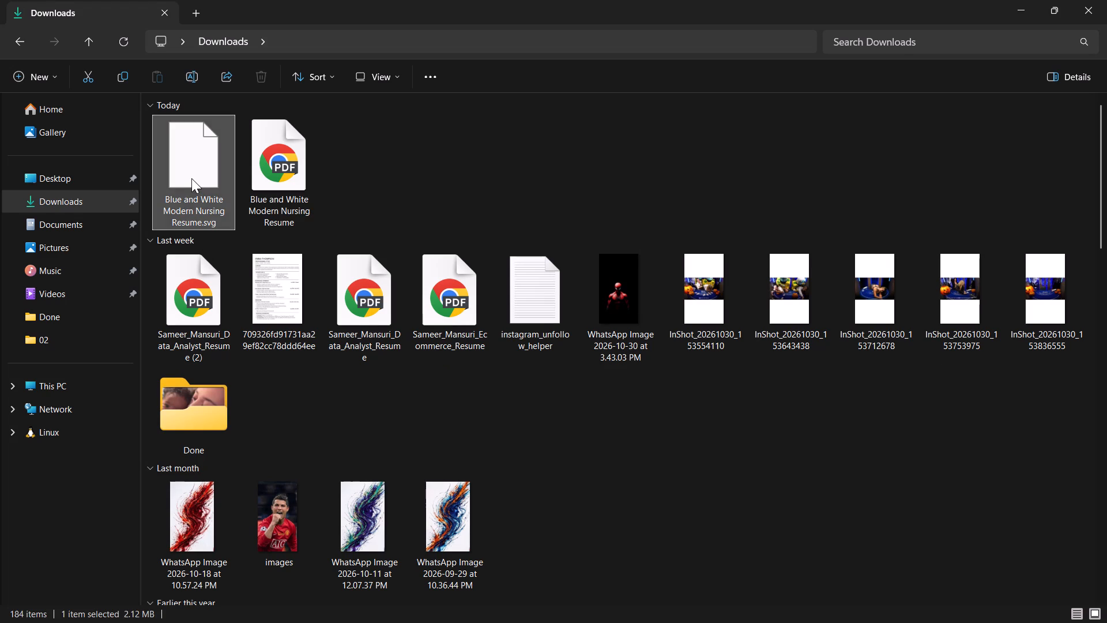
{"action": "key", "text": "Delete"}
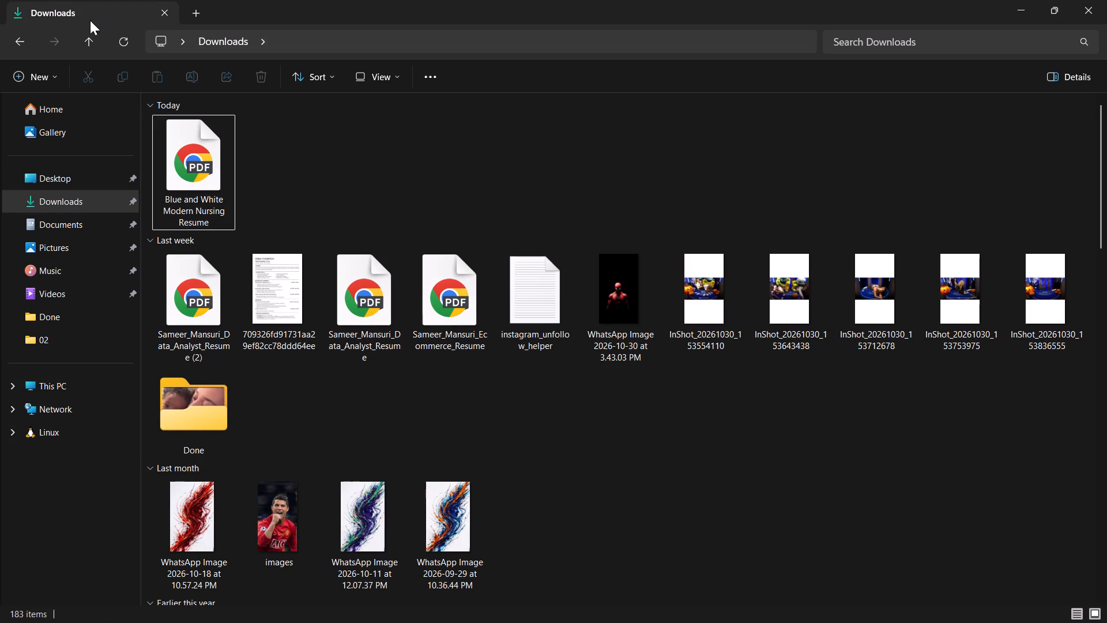
{"action": "left_click", "coordinate": [125, 46]}
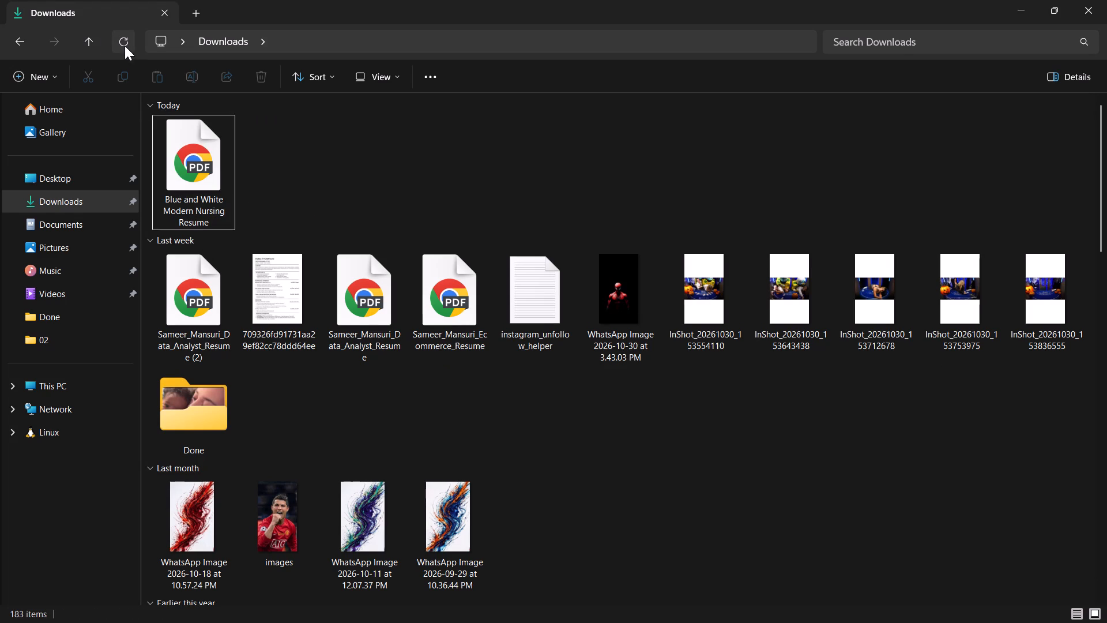
{"action": "left_click", "coordinate": [125, 46]}
{"action": "left_click", "coordinate": [342, 161]}
Return to the resume design in Canva in Chrome and dismiss the recent downloads list.
{"action": "key", "text": "alt+Tab"}
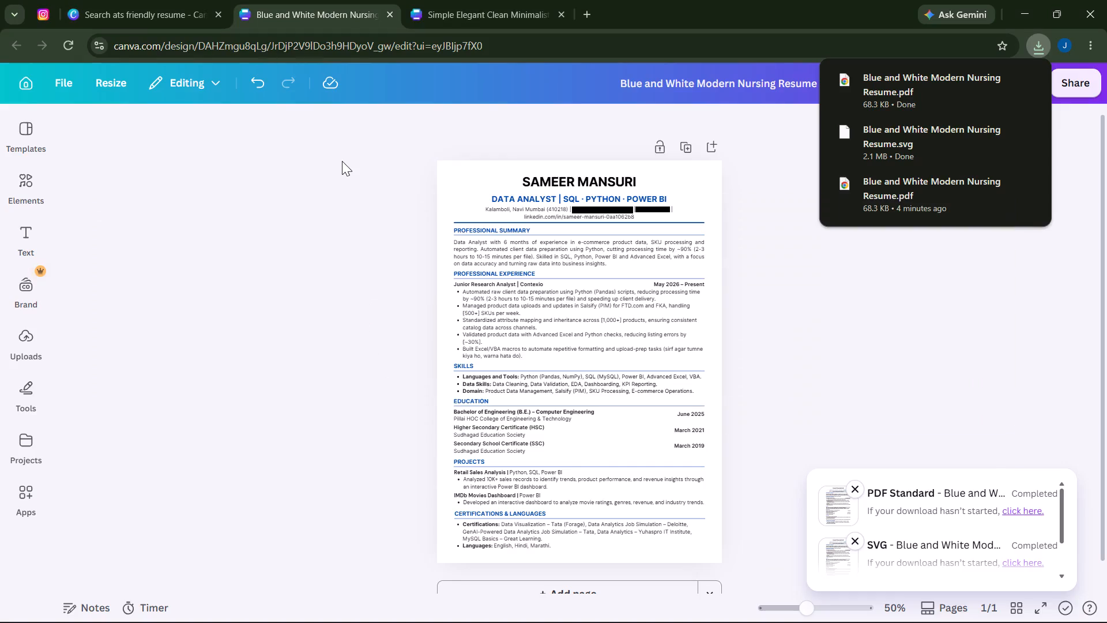
{"action": "left_click", "coordinate": [371, 182]}
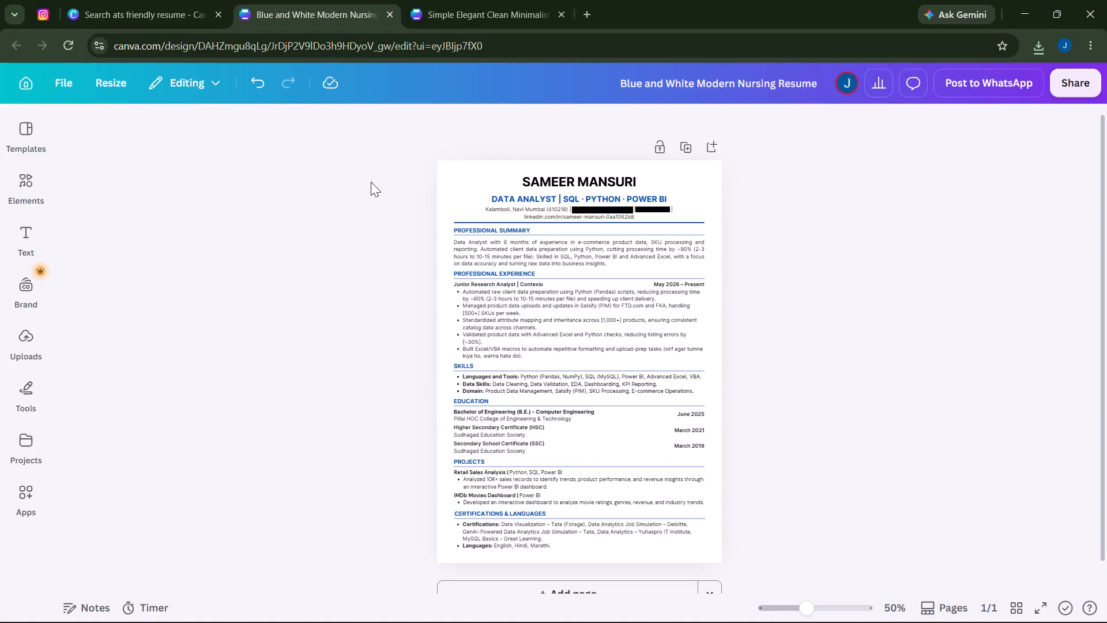
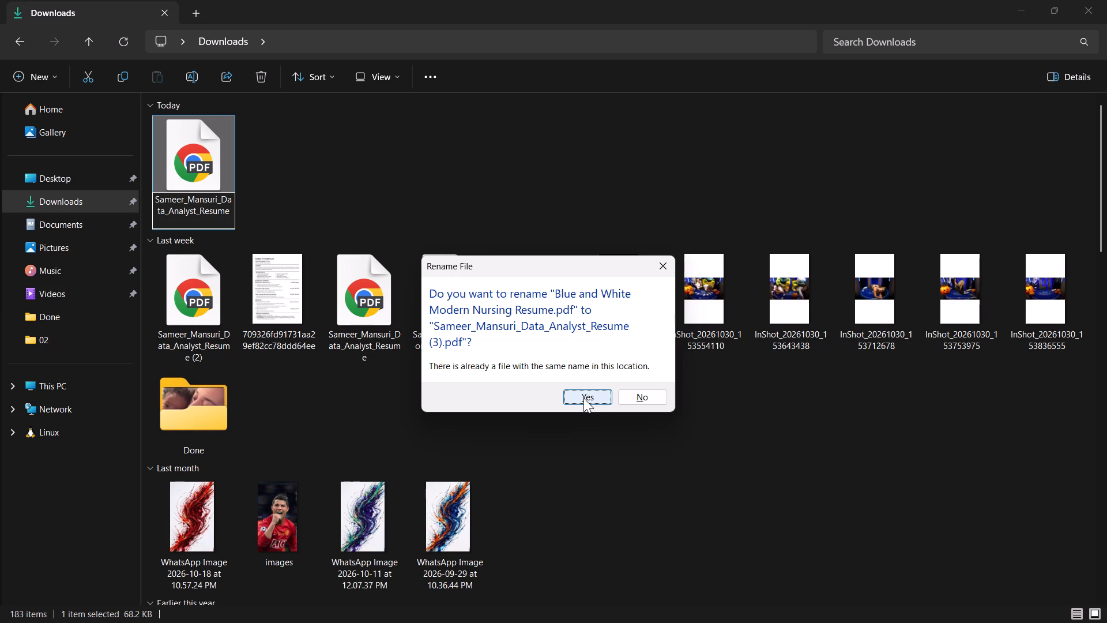
{"action": "left_click", "coordinate": [583, 398]}
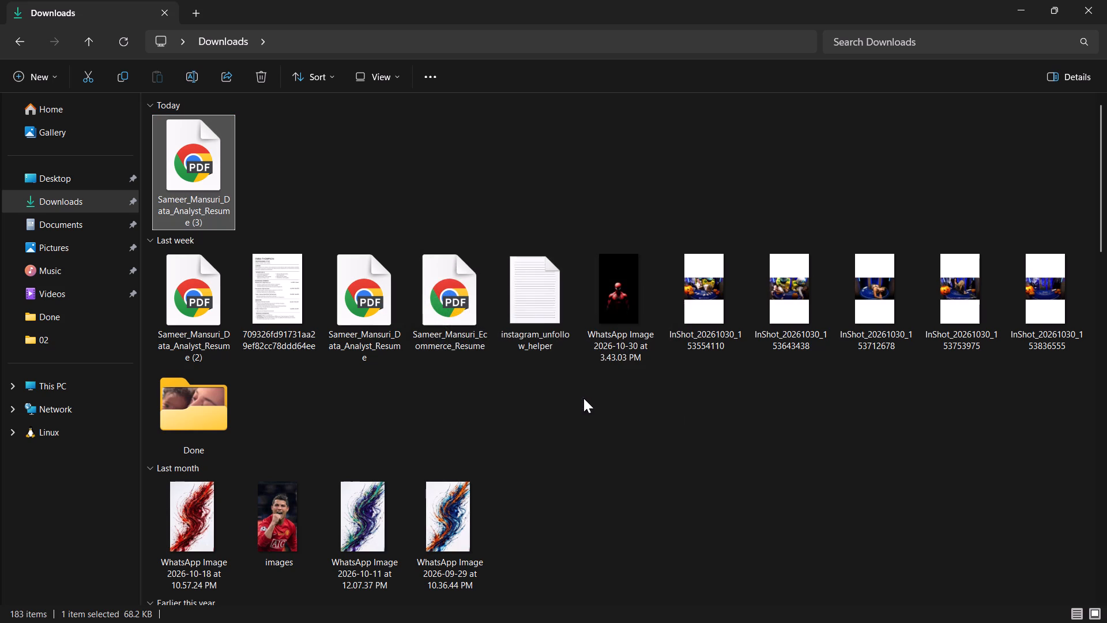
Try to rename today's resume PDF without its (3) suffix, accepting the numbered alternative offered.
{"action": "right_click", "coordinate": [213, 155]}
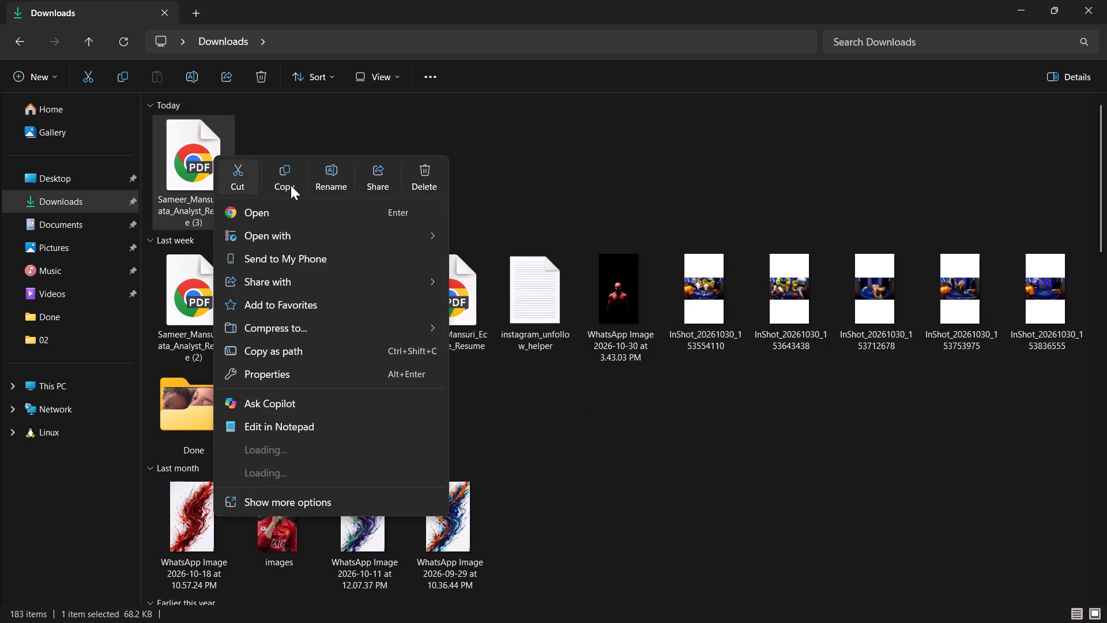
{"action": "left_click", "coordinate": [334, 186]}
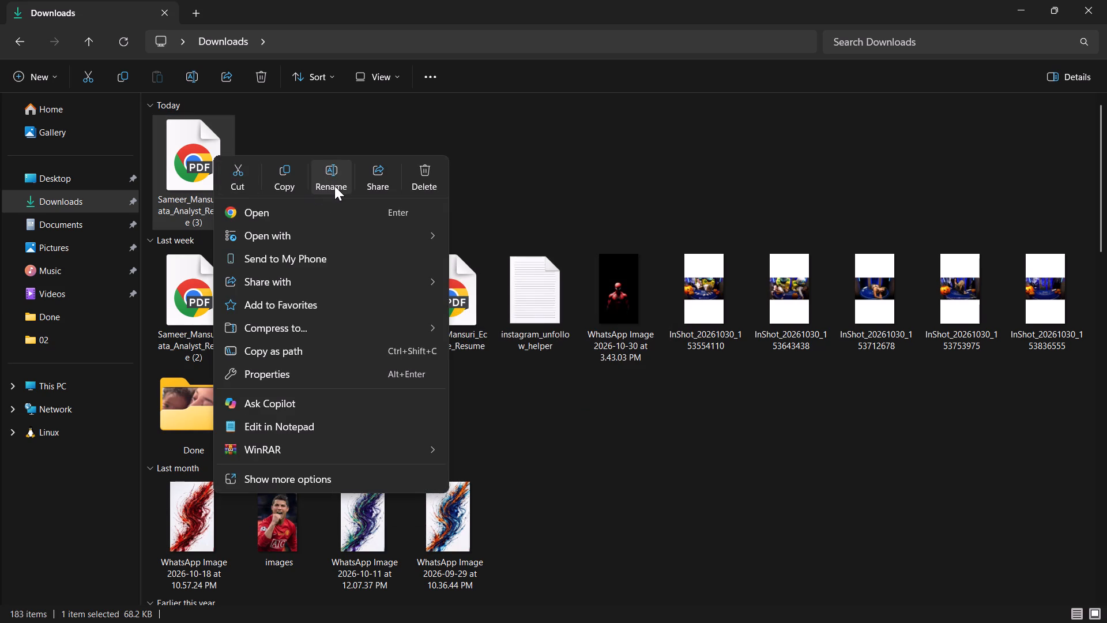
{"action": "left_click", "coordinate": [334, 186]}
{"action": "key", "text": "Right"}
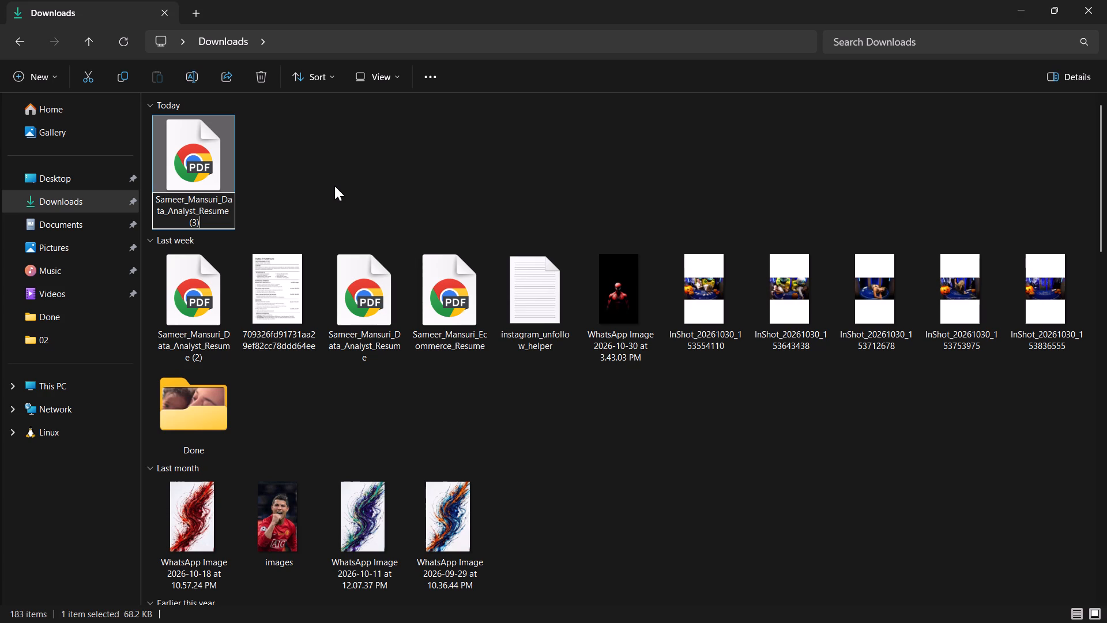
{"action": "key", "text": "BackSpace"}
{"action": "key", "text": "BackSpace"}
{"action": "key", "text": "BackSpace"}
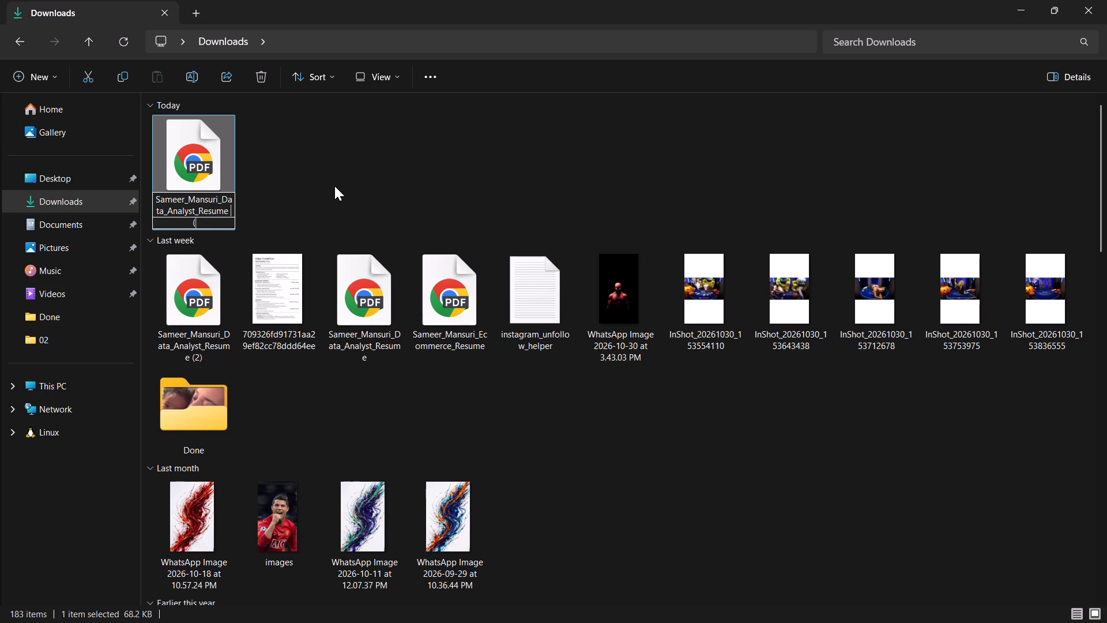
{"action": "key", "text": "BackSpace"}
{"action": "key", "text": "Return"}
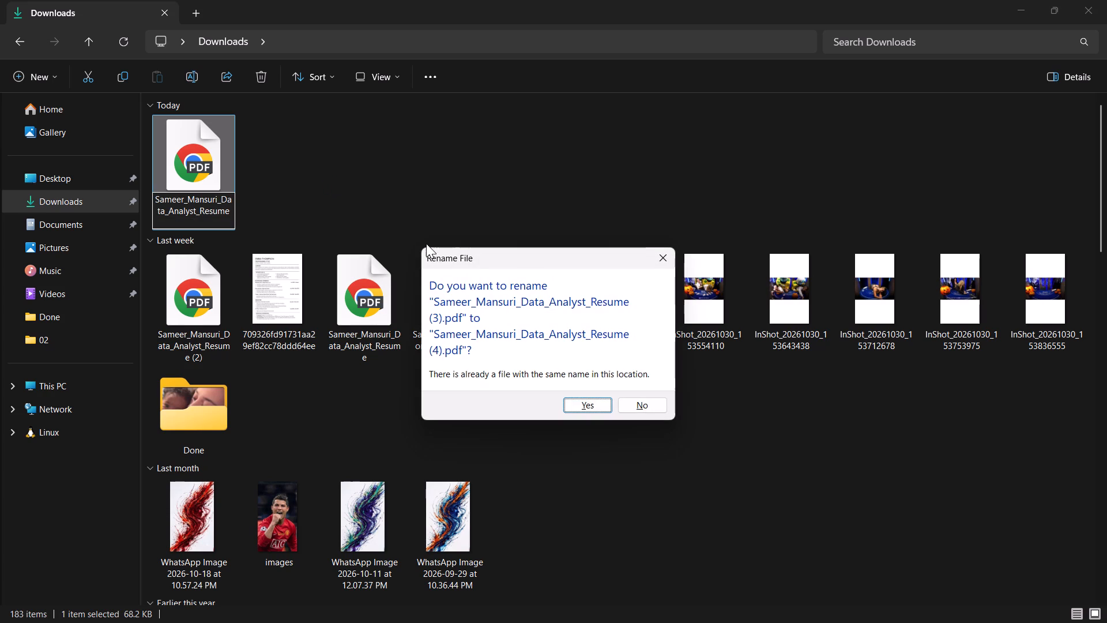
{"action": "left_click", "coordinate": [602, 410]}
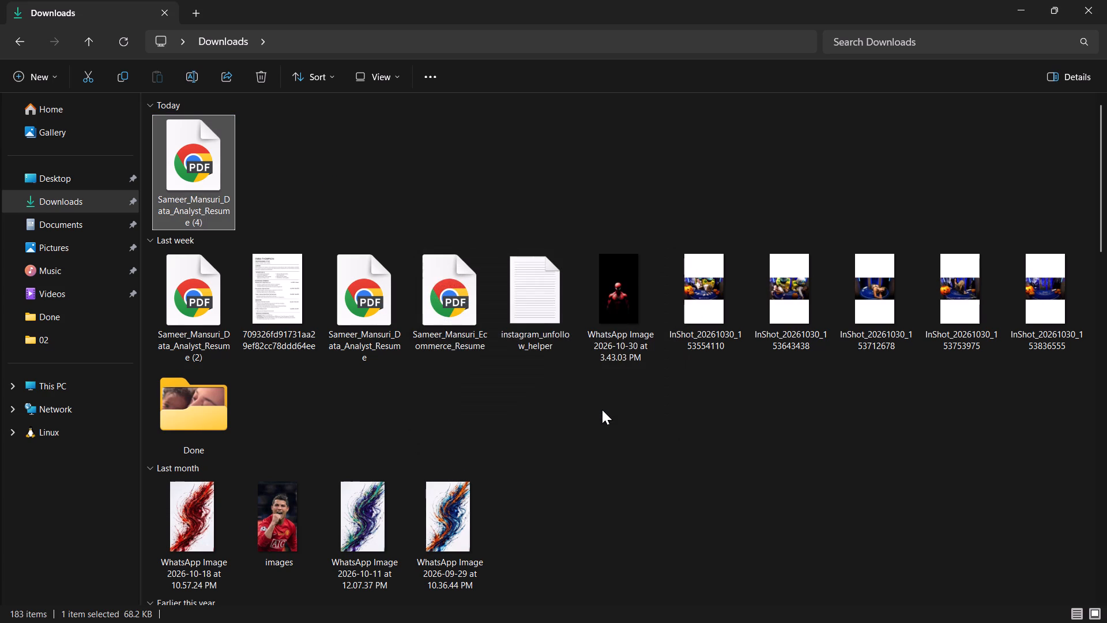
Rename today's resume PDF, replacing the space and (4) after Data_Analyst_Resume with a single period.
{"action": "right_click", "coordinate": [212, 215]}
{"action": "left_click", "coordinate": [327, 190]}
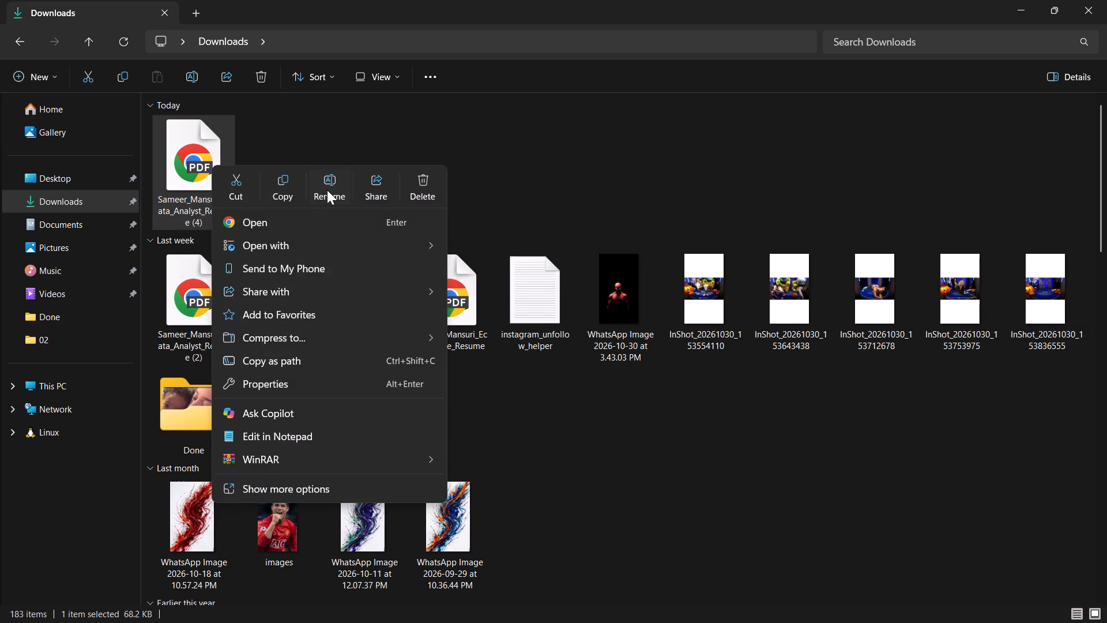
{"action": "left_click", "coordinate": [327, 190]}
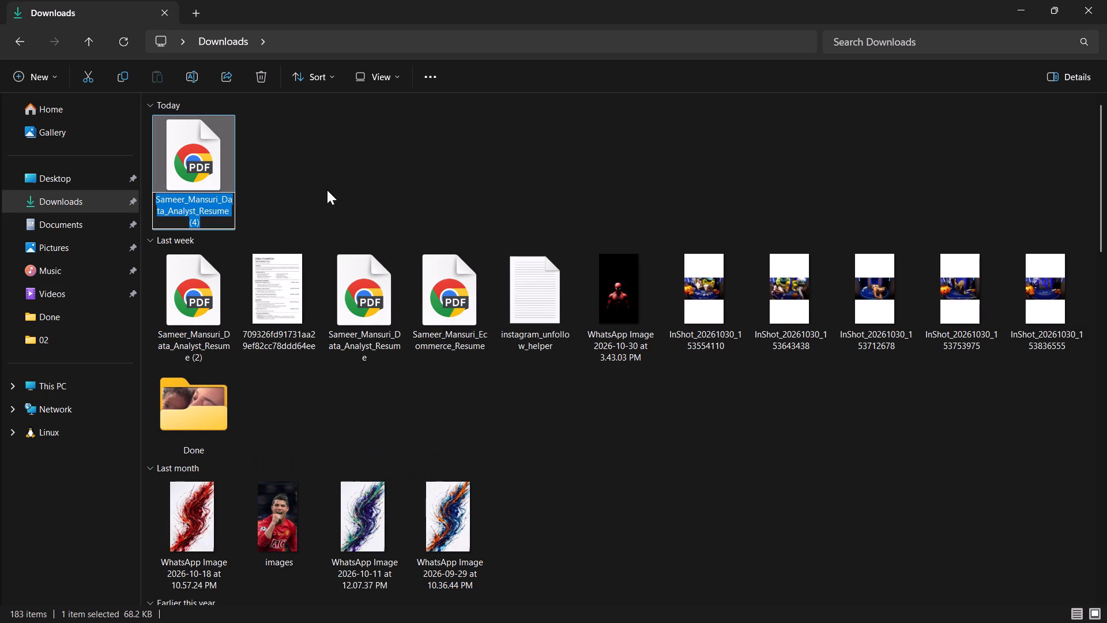
{"action": "key", "text": "Left"}
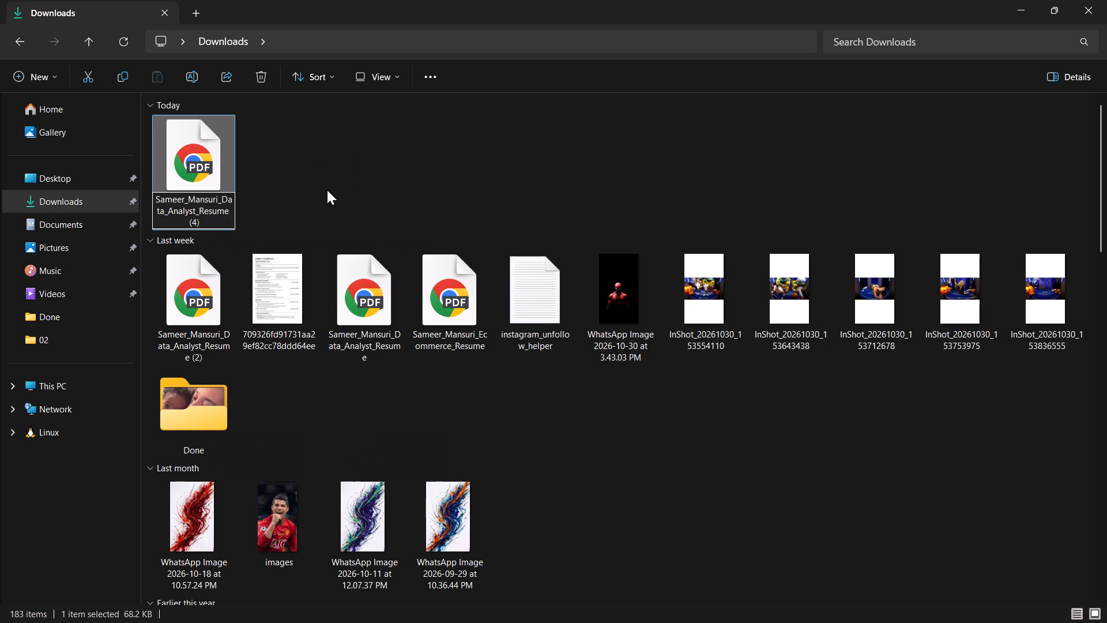
{"action": "key", "text": "Right"}
{"action": "key", "text": "Right"}
{"action": "key", "text": "Right"}
{"action": "key", "text": "Right"}
{"action": "key", "text": "Right"}
{"action": "key", "text": "Right"}
{"action": "key", "text": "Right"}
{"action": "key", "text": "Right"}
{"action": "key", "text": "Right"}
{"action": "key", "text": "Right"}
{"action": "key", "text": "Right"}
{"action": "key", "text": "Right"}
{"action": "key", "text": "Right"}
{"action": "key", "text": "Right"}
{"action": "key", "text": "Right"}
{"action": "key", "text": "Right"}
{"action": "key", "text": "Right"}
{"action": "key", "text": "Right"}
{"action": "key", "text": "Right"}
{"action": "key", "text": "Right"}
{"action": "key", "text": "Right"}
{"action": "key", "text": "Right"}
{"action": "key", "text": "Right"}
{"action": "key", "text": "Right"}
{"action": "key", "text": "Right"}
{"action": "key", "text": "Right"}
{"action": "key", "text": "Right"}
{"action": "key", "text": "Right"}
{"action": "key", "text": "Right"}
{"action": "key", "text": "Right"}
{"action": "key", "text": "Right"}
{"action": "key", "text": "Right"}
{"action": "key", "text": "Right"}
{"action": "key", "text": "Right"}
{"action": "key", "text": "period"}
{"action": "key", "text": "Right"}
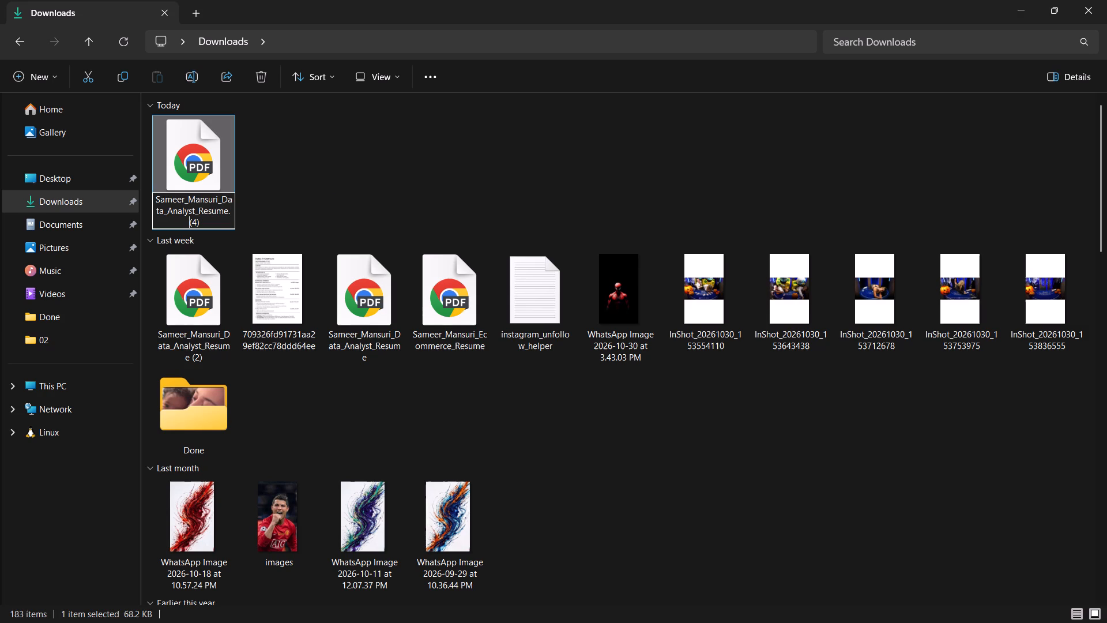
{"action": "key", "text": "Right"}
{"action": "key", "text": "Right"}
{"action": "key", "text": "Right"}
{"action": "key", "text": "BackSpace"}
{"action": "key", "text": "BackSpace"}
{"action": "key", "text": "BackSpace"}
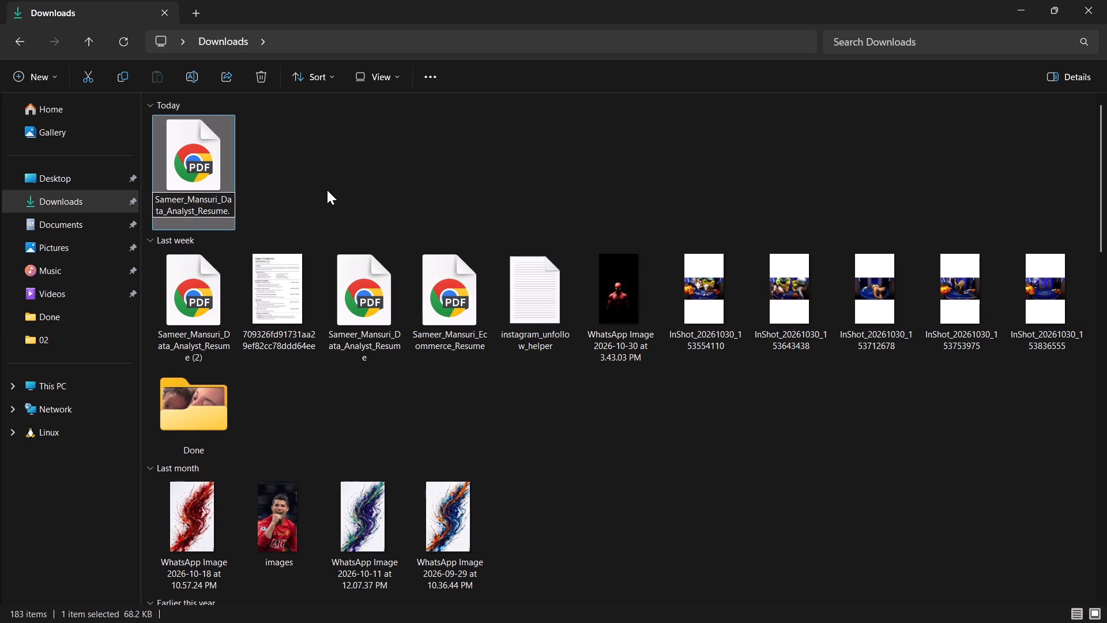
{"action": "key", "text": "BackSpace"}
{"action": "key", "text": "Return"}
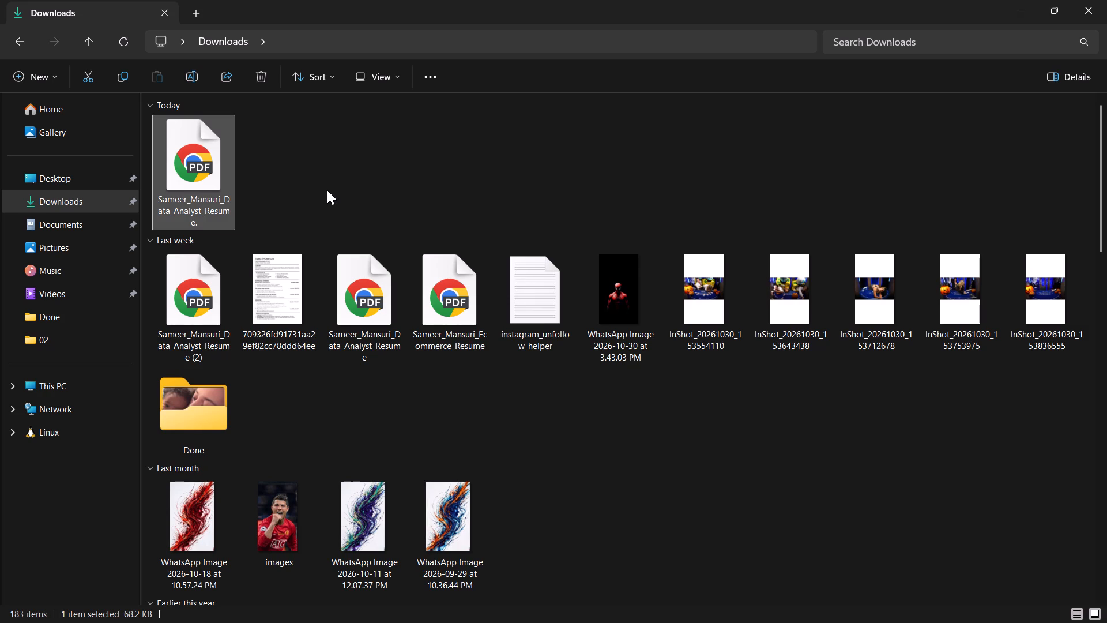
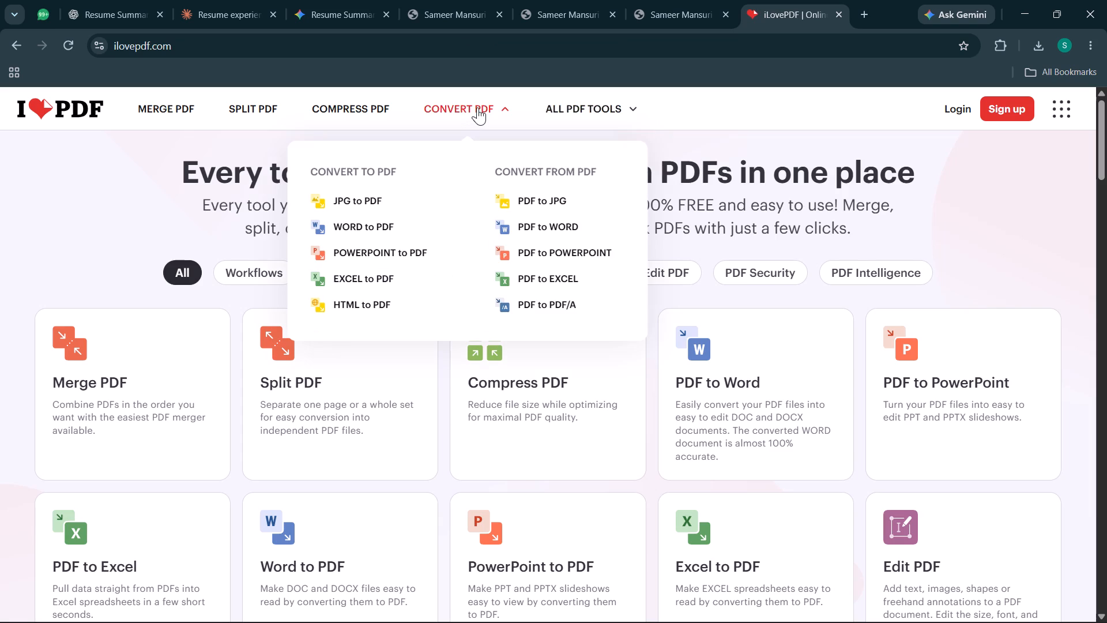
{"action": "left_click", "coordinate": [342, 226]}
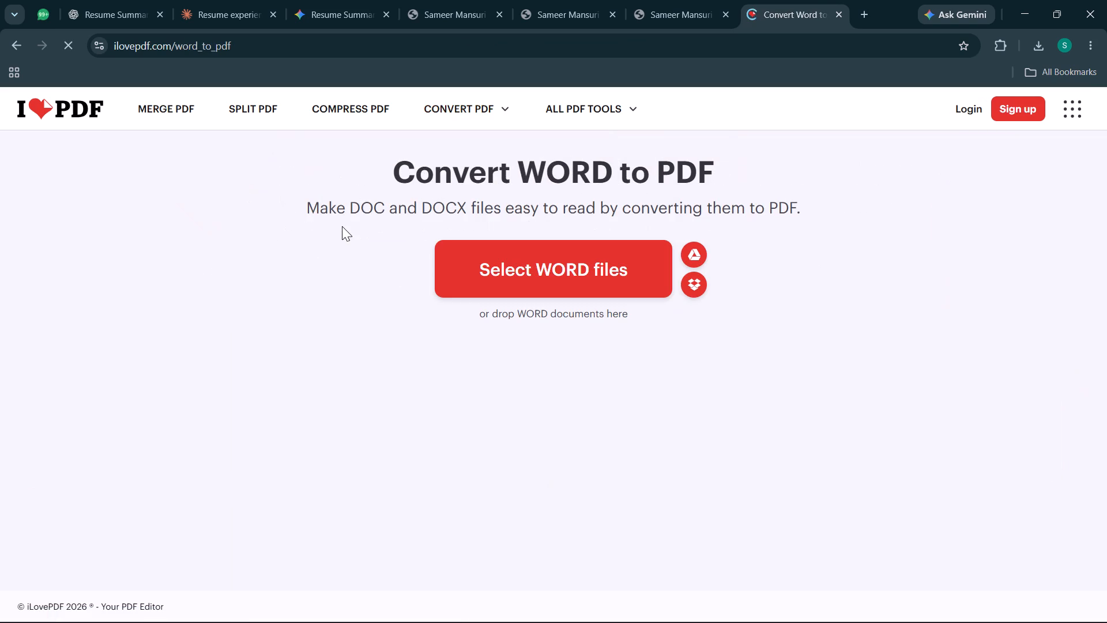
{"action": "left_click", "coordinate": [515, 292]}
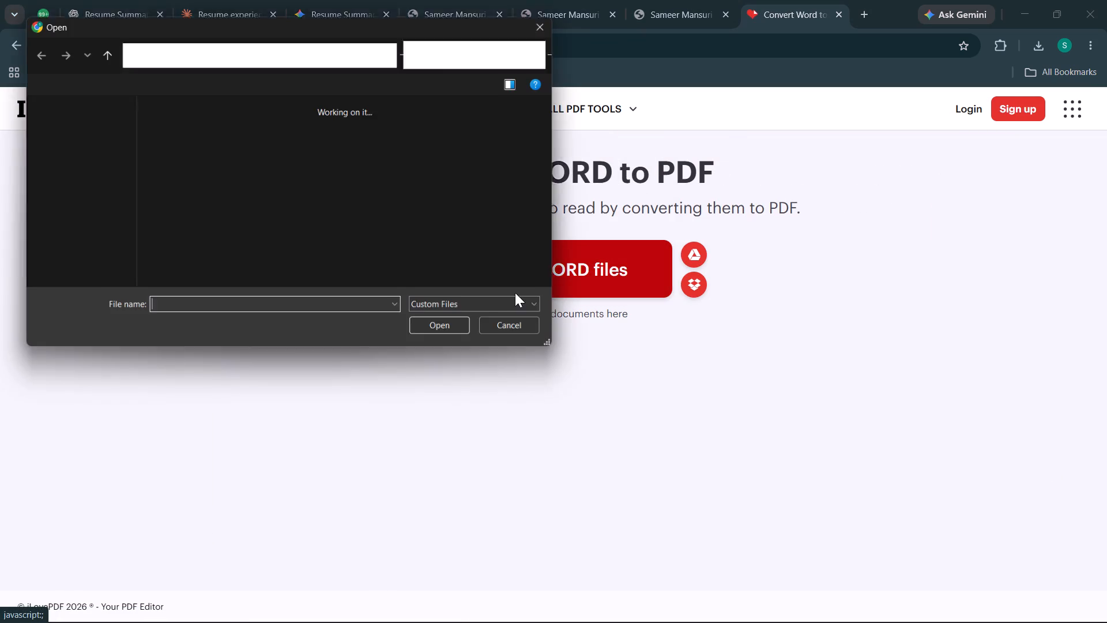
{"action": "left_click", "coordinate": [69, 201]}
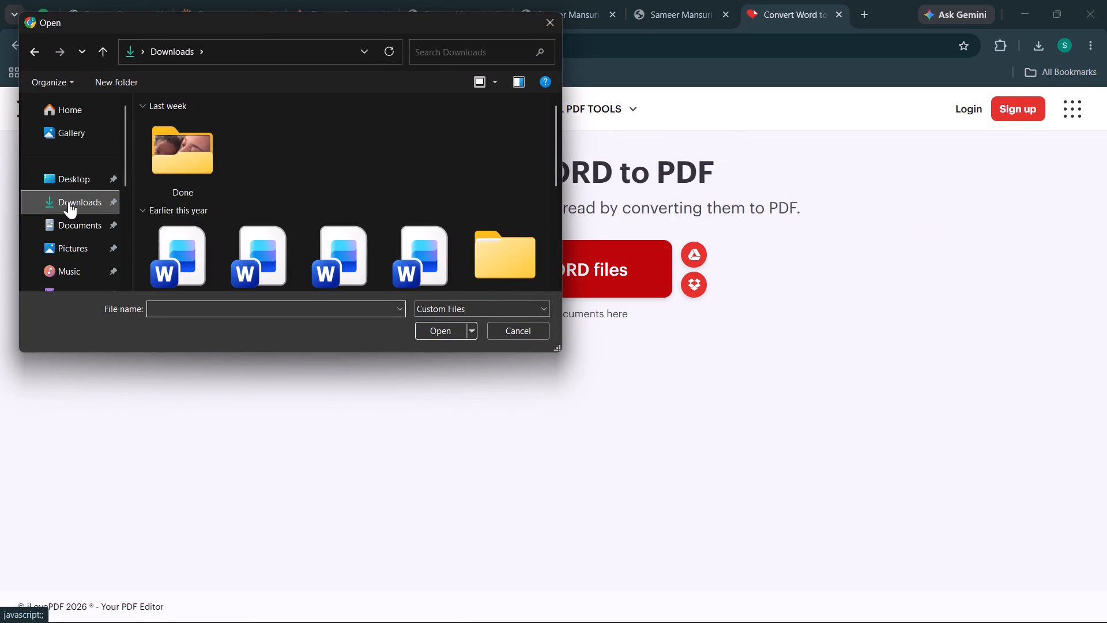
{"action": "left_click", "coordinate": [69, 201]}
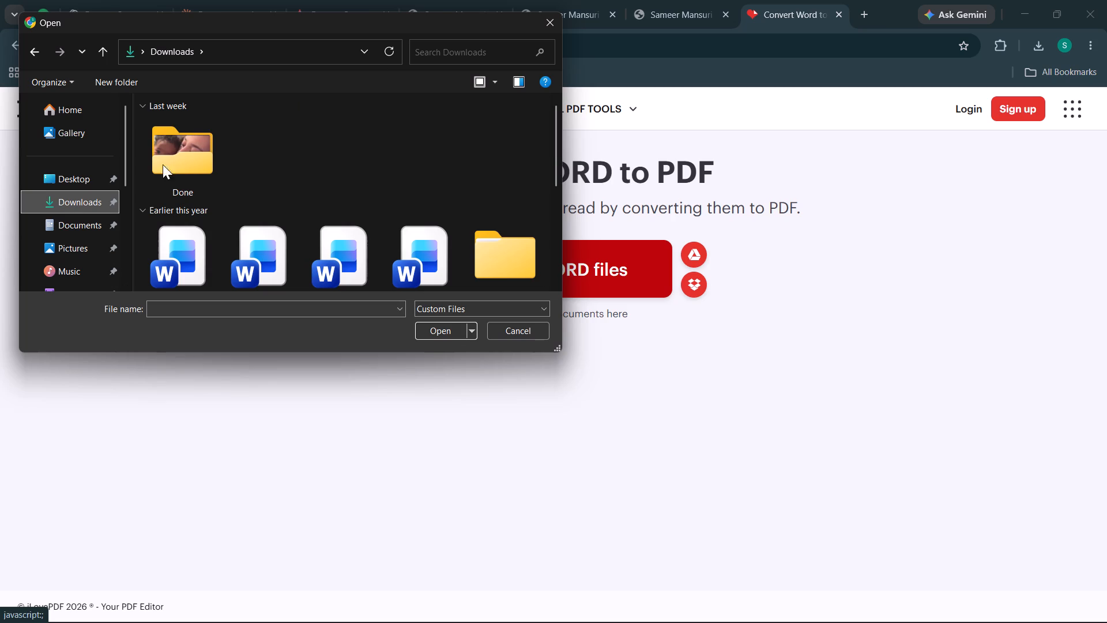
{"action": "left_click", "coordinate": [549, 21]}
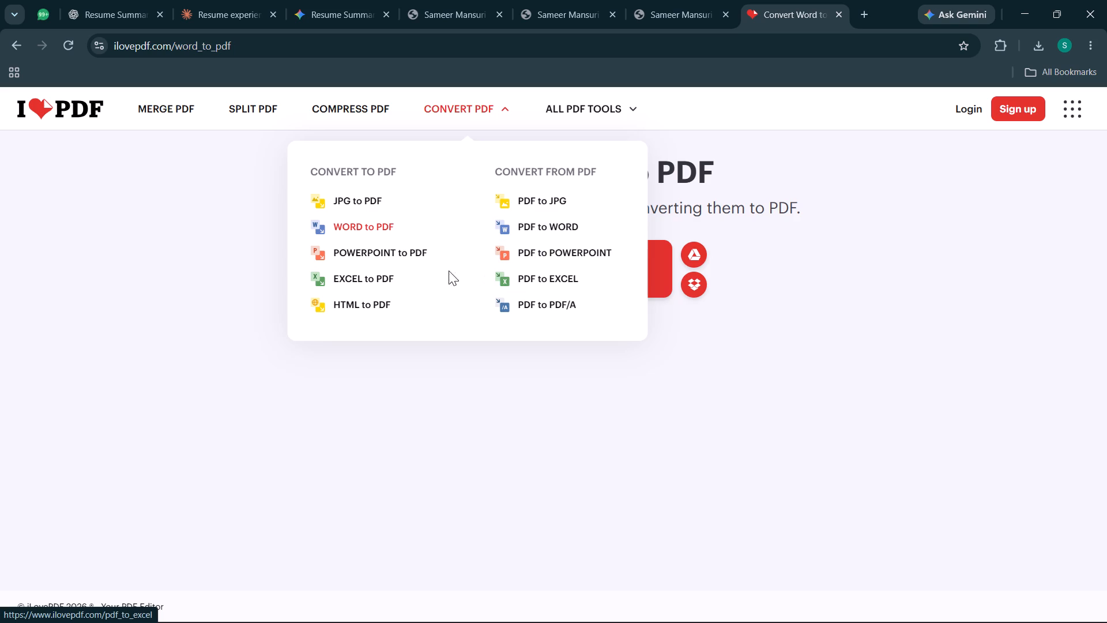
Open the PDF to WORD converter and bring up its file selection to check Downloads for the resume PDF.
{"action": "left_click", "coordinate": [534, 228]}
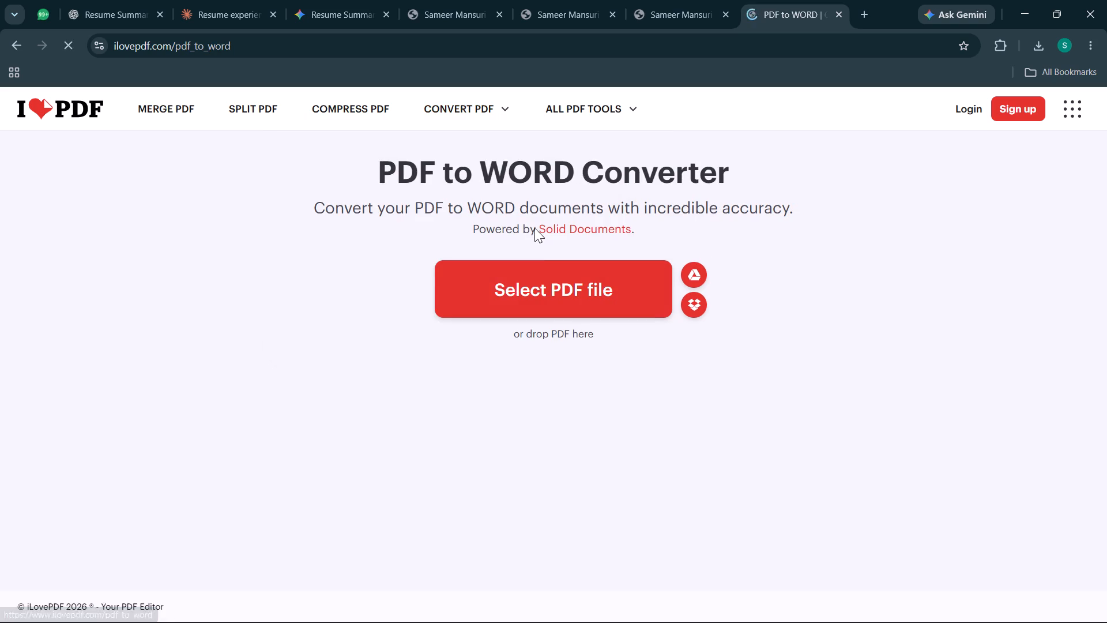
{"action": "left_click", "coordinate": [543, 276]}
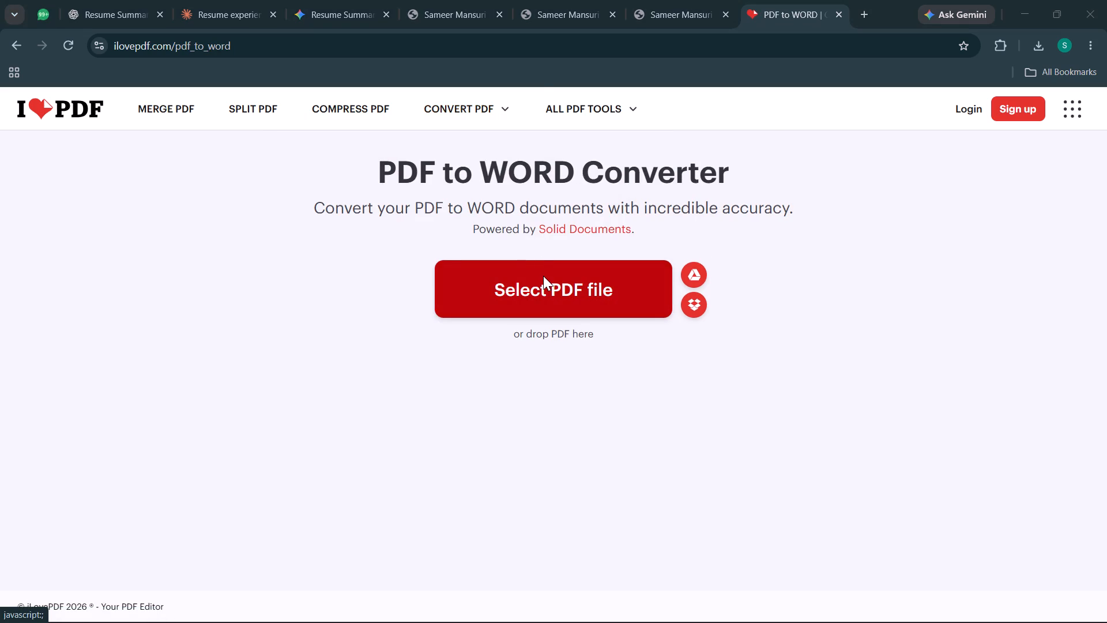
{"action": "left_click", "coordinate": [544, 22]}
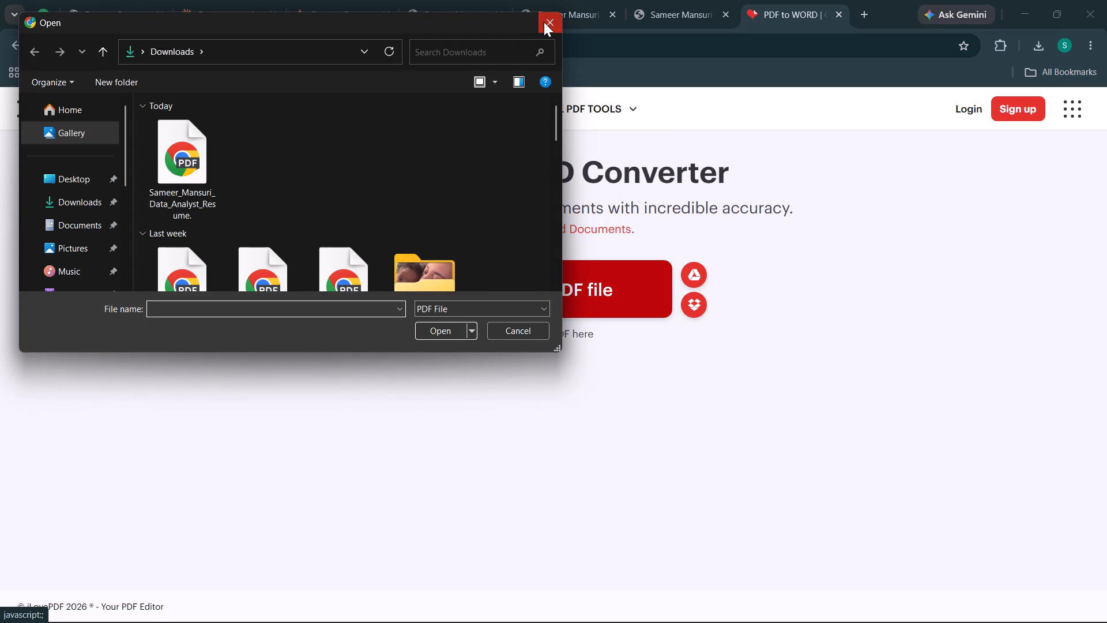